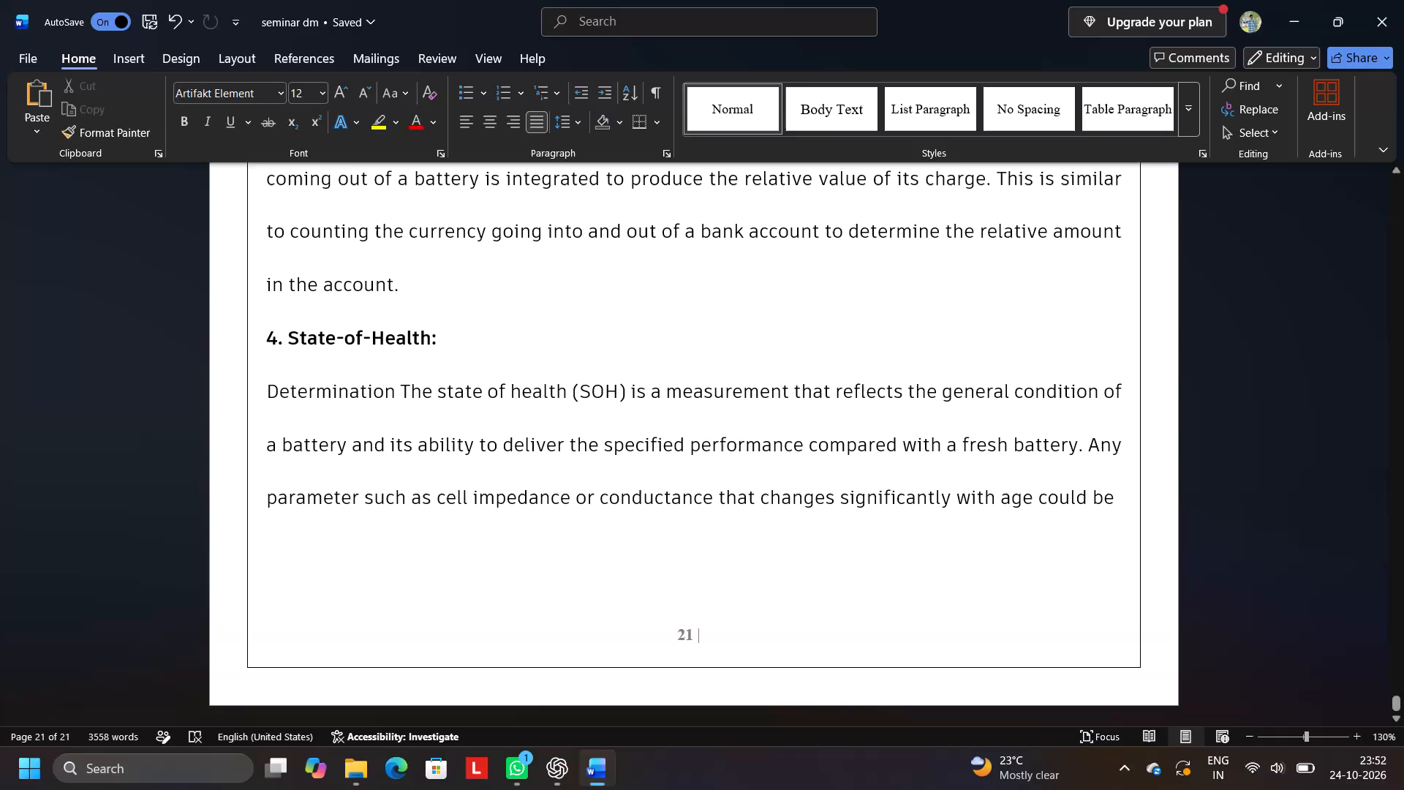
Paste the copied continuation beginning "used to indicate the SOH of the cell" on a new line after "could be" in the State-of-Health section.
{"action": "left_click", "coordinate": [267, 516]}
{"action": "left_click", "coordinate": [274, 522]}
{"action": "left_click", "coordinate": [274, 527]}
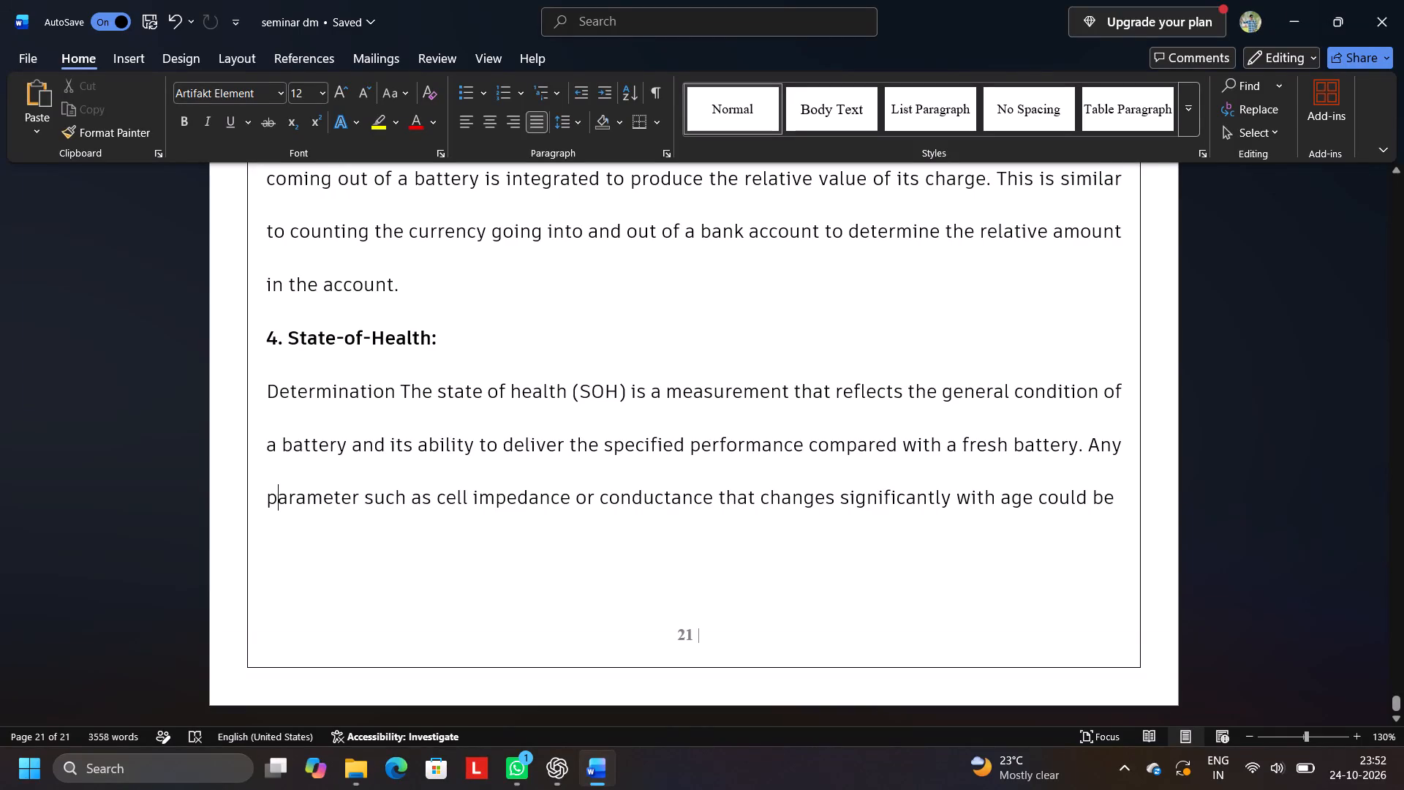
{"action": "left_click", "coordinate": [277, 534]}
{"action": "left_click", "coordinate": [268, 539]}
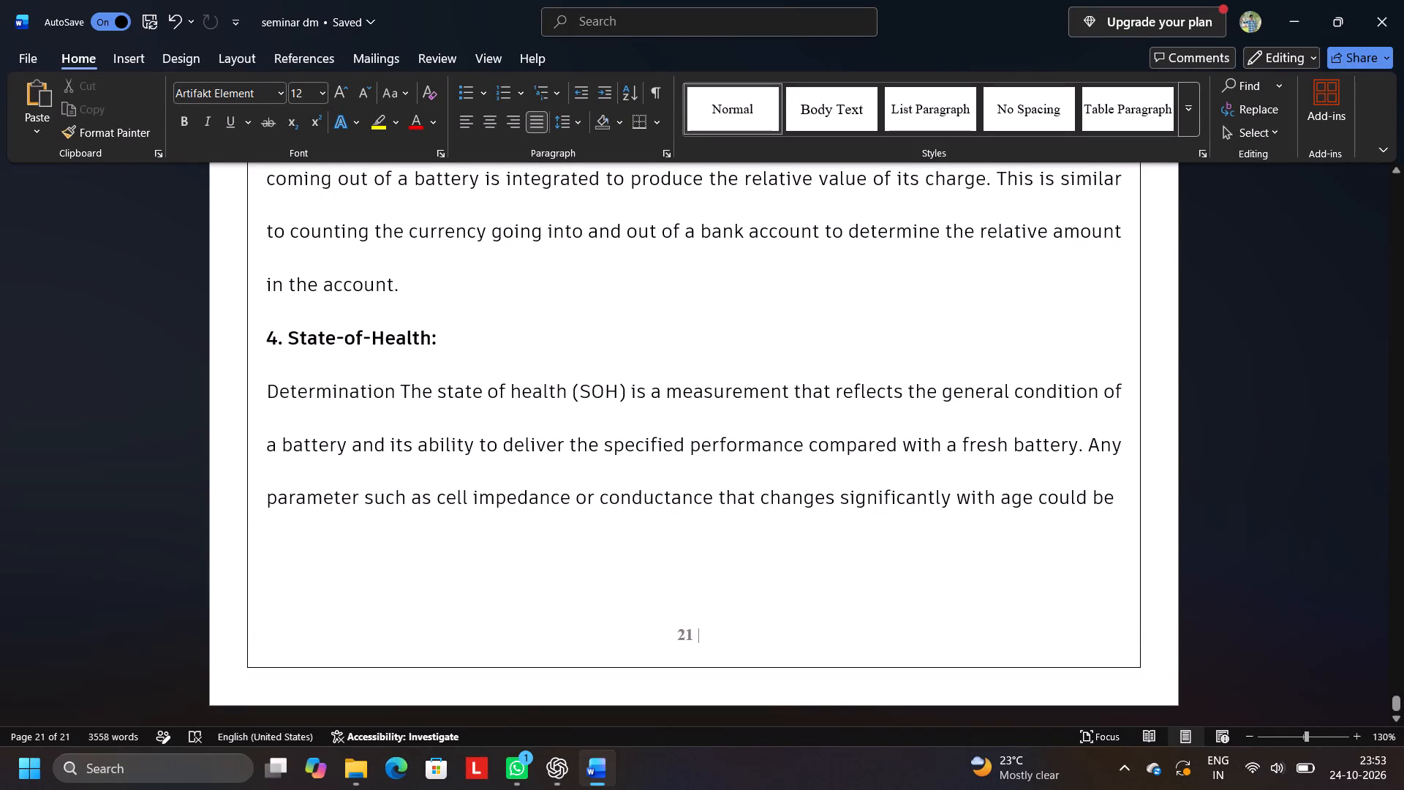
{"action": "left_click", "coordinate": [1128, 494]}
{"action": "key", "text": "Return"}
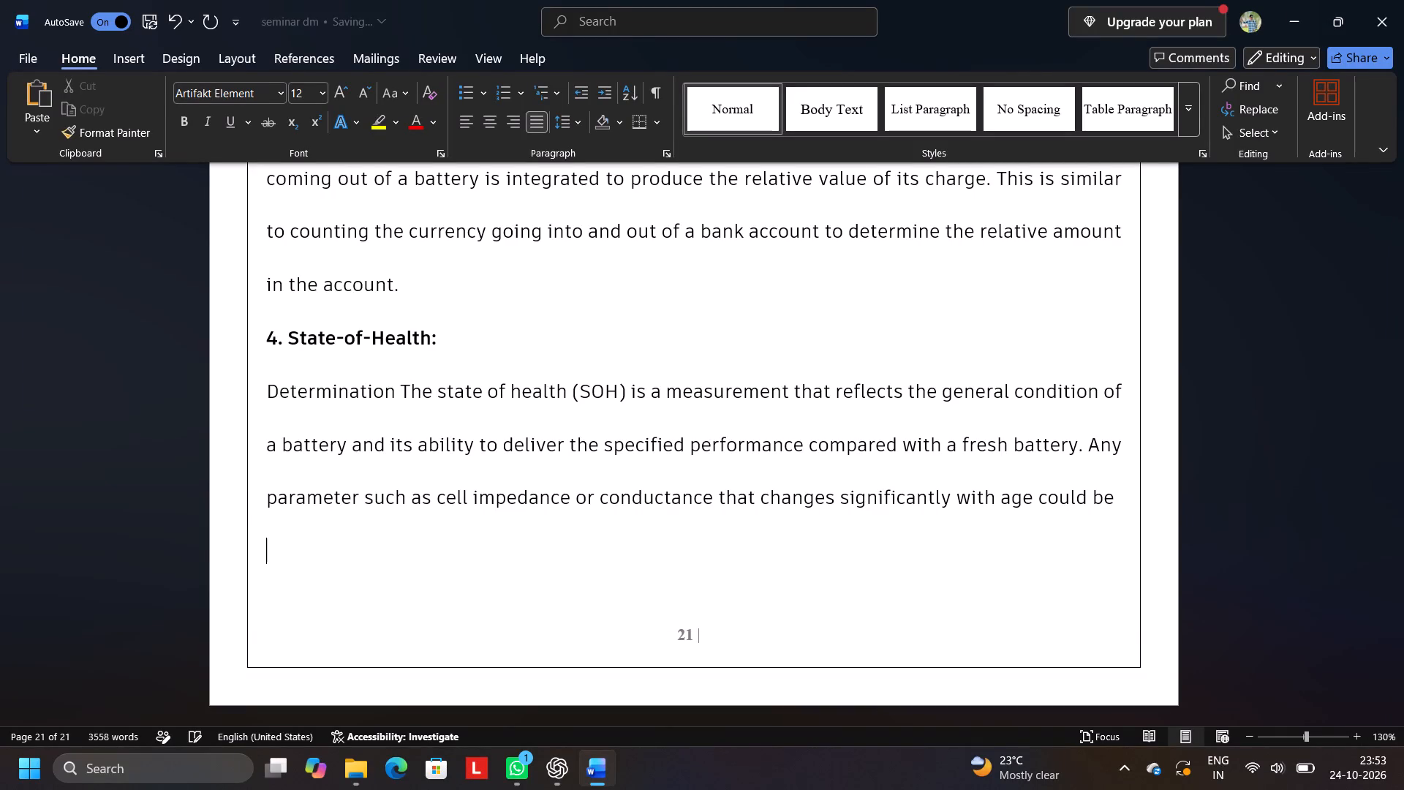
{"action": "key", "text": "shift+v"}
{"action": "key", "text": "BackSpace"}
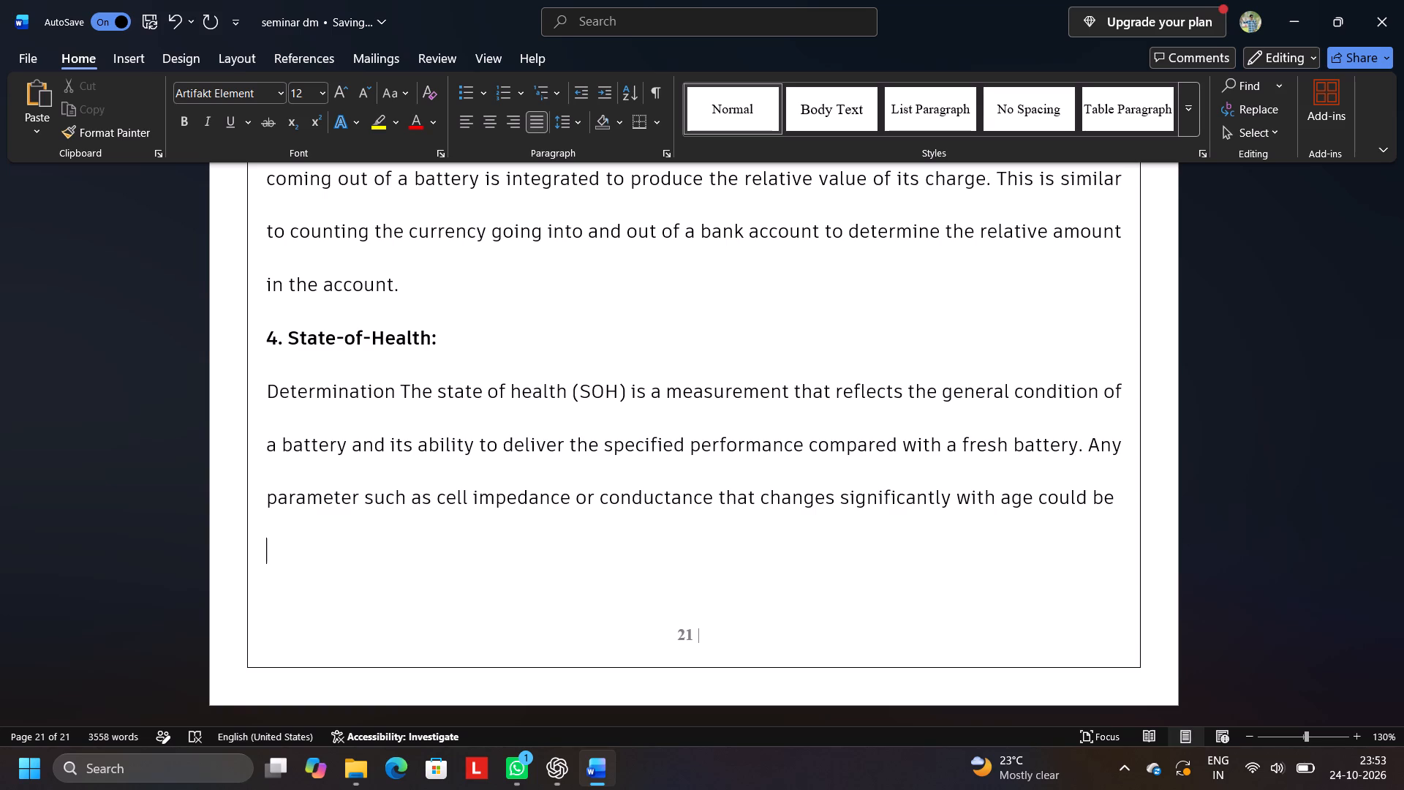
{"action": "key", "text": "ctrl+v"}
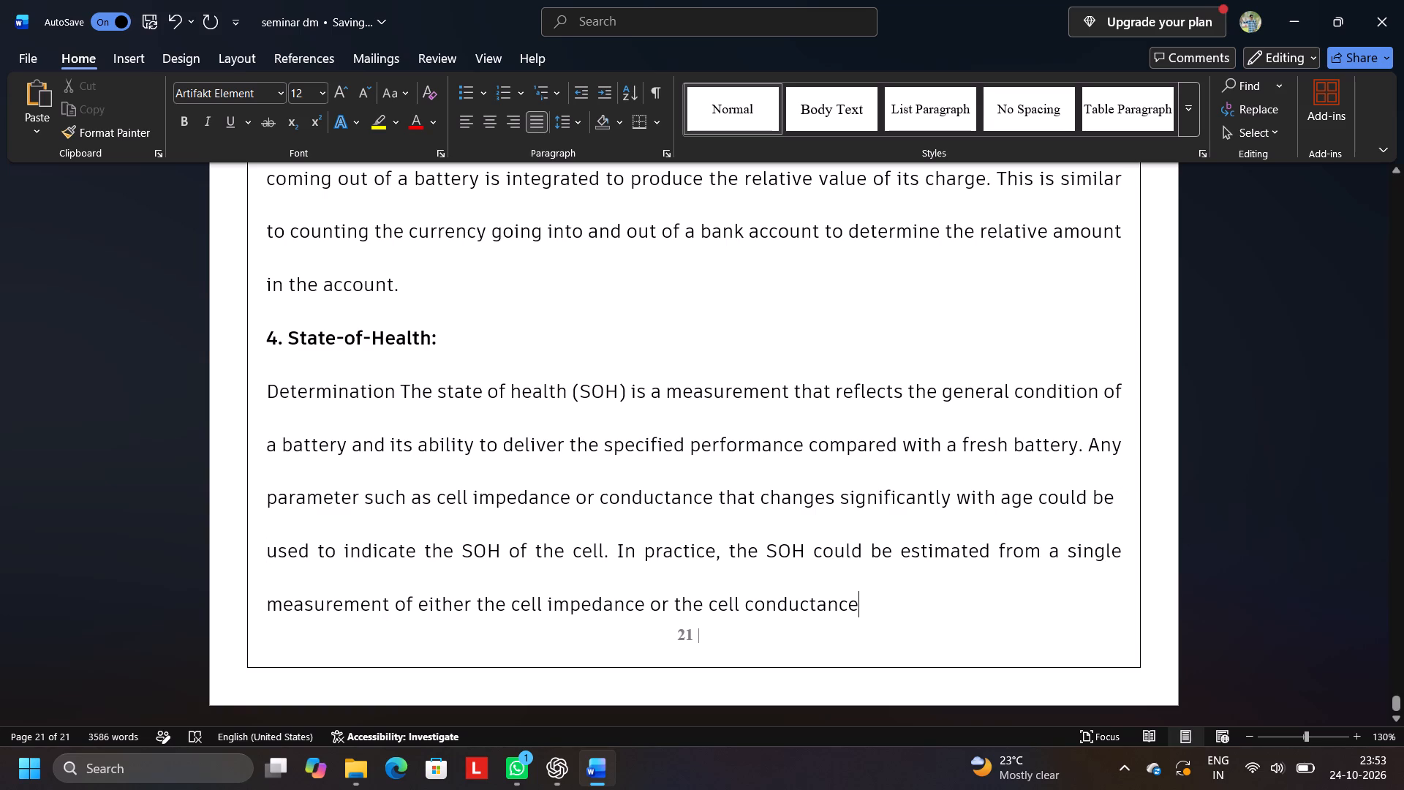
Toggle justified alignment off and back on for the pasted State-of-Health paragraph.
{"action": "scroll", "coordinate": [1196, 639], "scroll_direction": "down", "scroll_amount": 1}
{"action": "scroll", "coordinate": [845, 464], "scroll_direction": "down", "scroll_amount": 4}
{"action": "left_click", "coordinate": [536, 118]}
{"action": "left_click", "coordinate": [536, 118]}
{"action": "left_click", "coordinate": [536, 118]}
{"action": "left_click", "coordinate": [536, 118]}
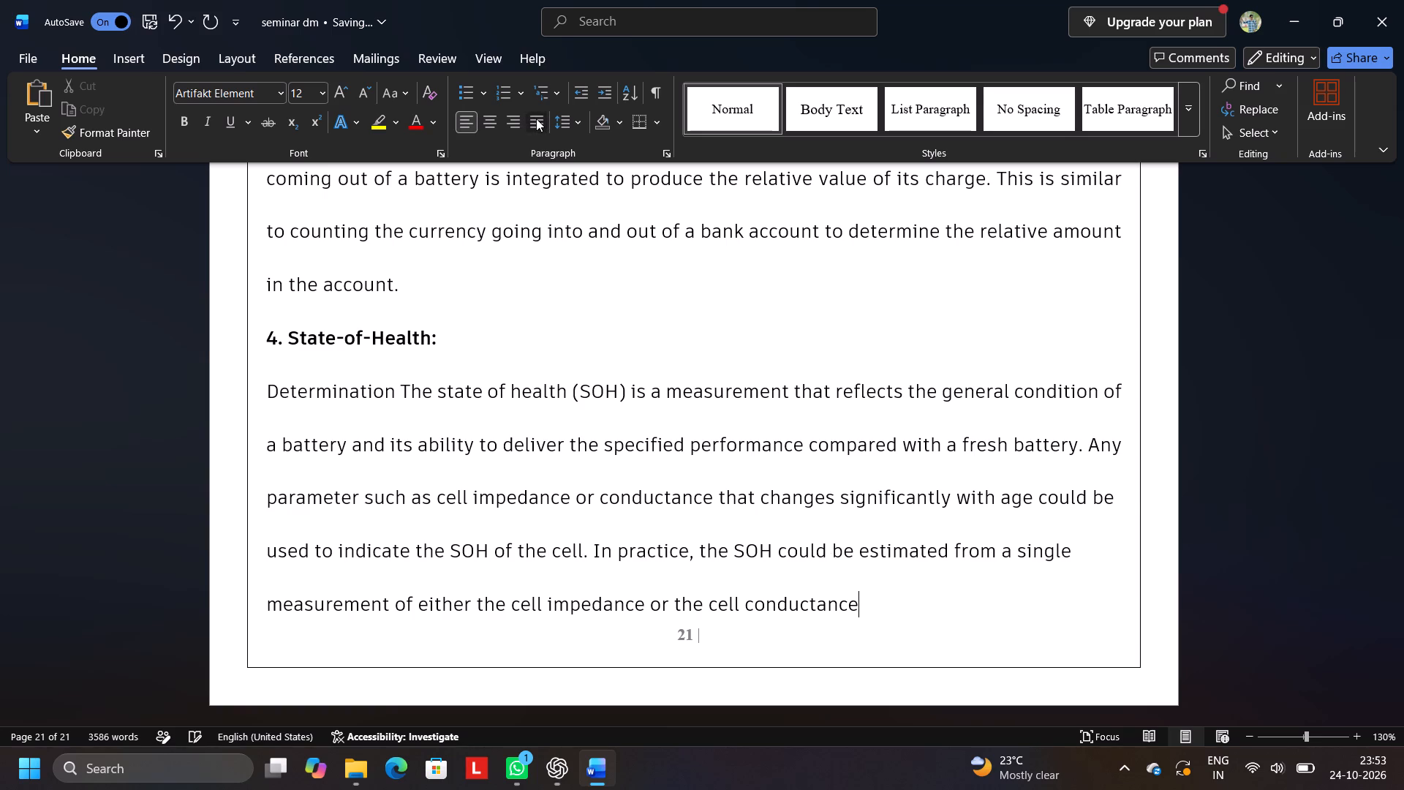
Look over the BMS functions text, from discharging control through the end of the State-of-Health section.
{"action": "scroll", "coordinate": [536, 118], "scroll_direction": "down", "scroll_amount": 4}
{"action": "scroll", "coordinate": [532, 308], "scroll_direction": "up", "scroll_amount": 4}
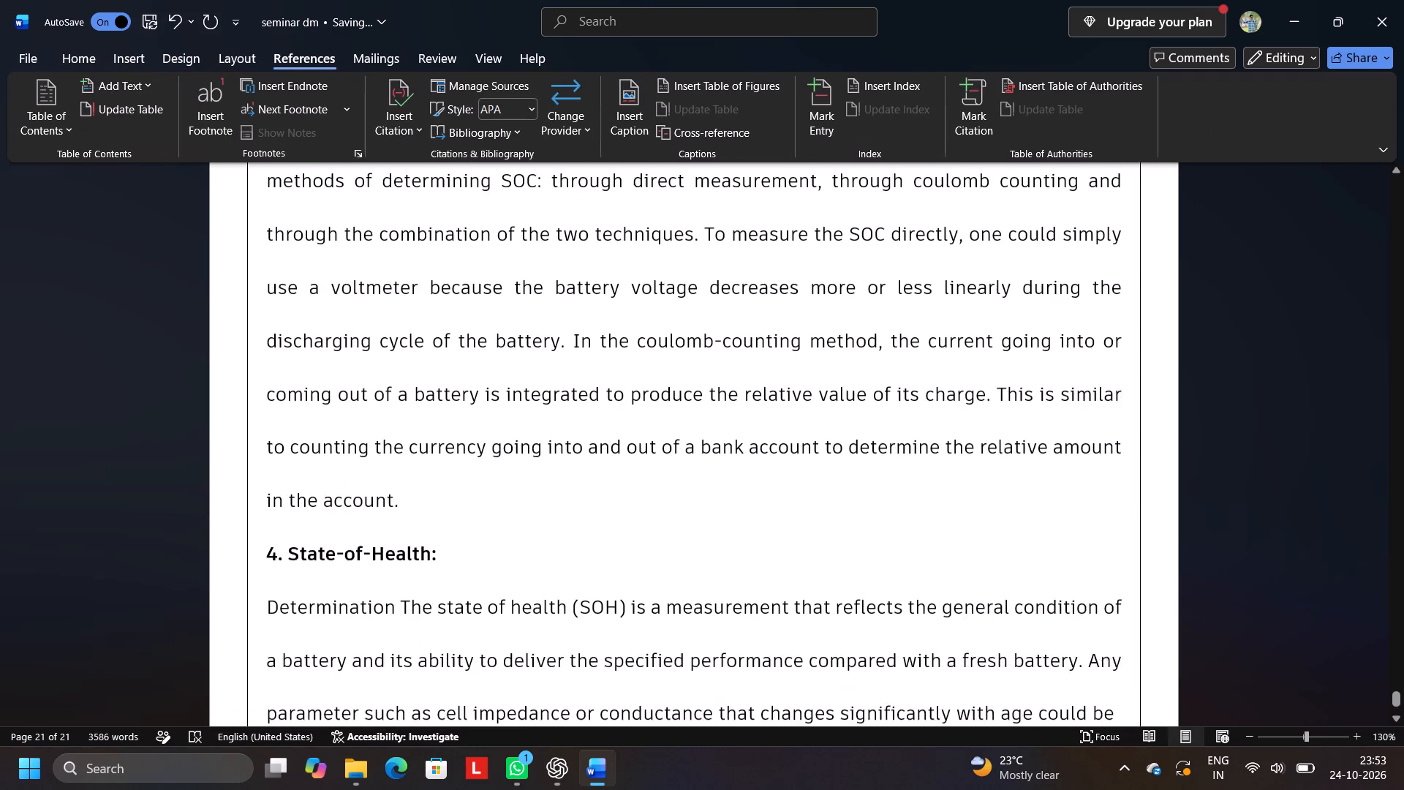
{"action": "scroll", "coordinate": [532, 308], "scroll_direction": "up", "scroll_amount": 10}
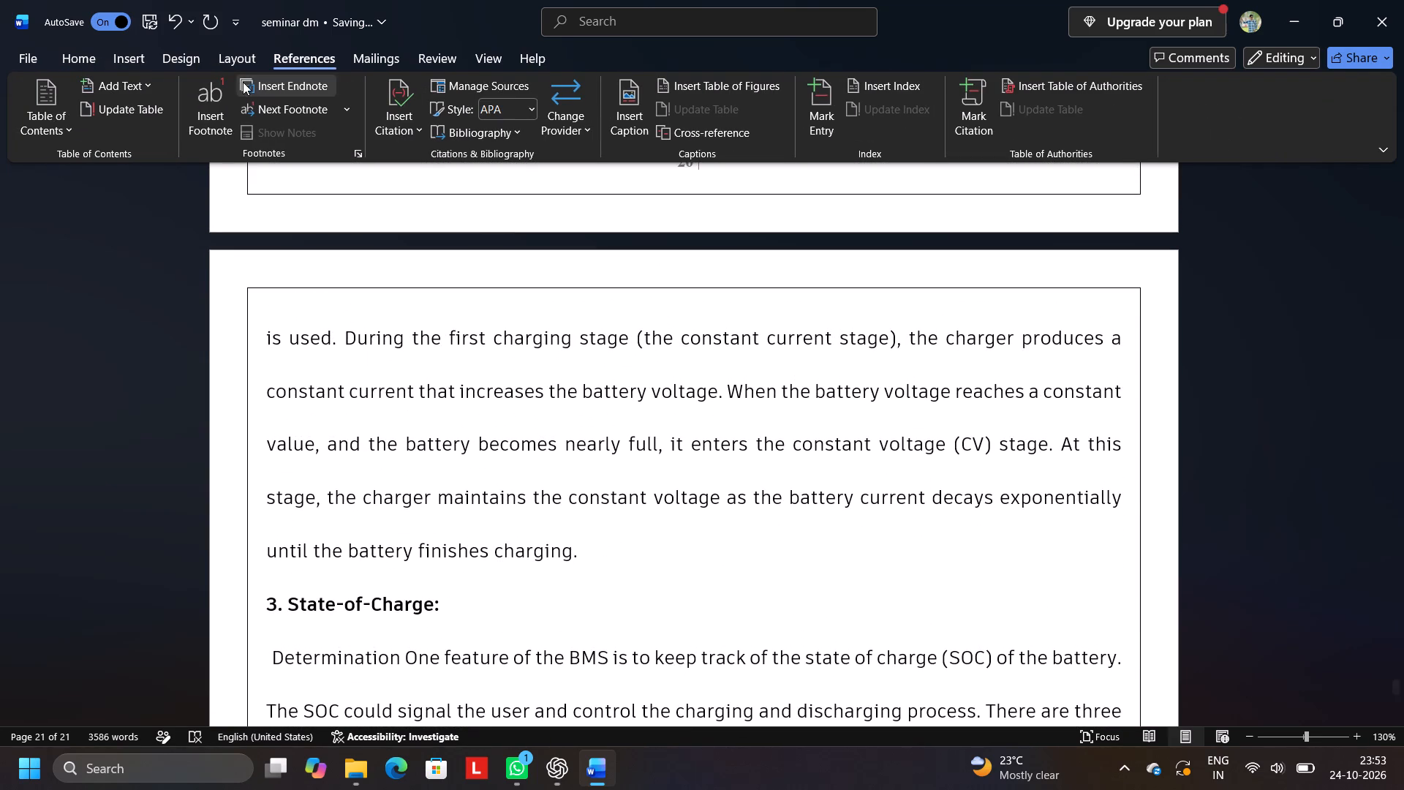
{"action": "left_click", "coordinate": [113, 56]}
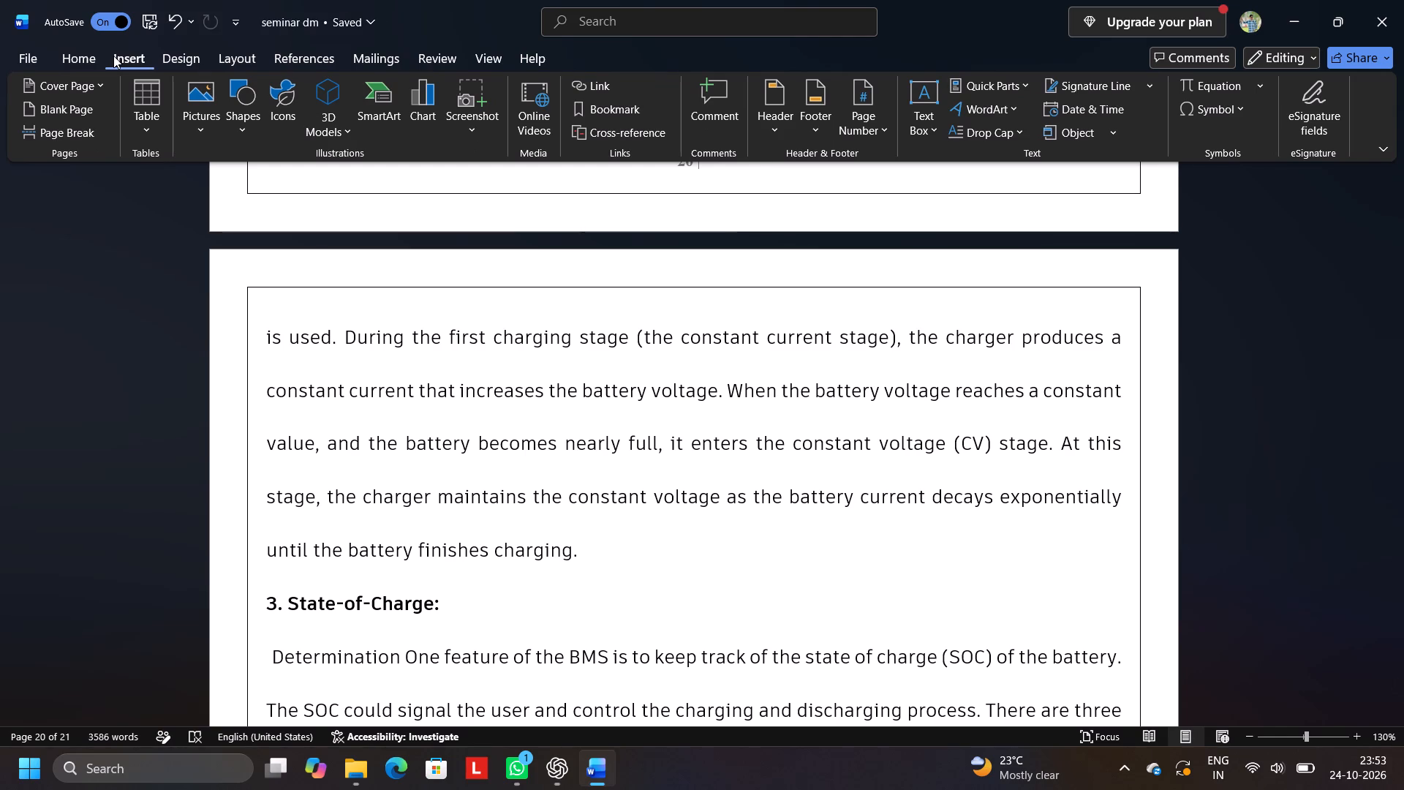
{"action": "scroll", "coordinate": [399, 363], "scroll_direction": "down", "scroll_amount": 5}
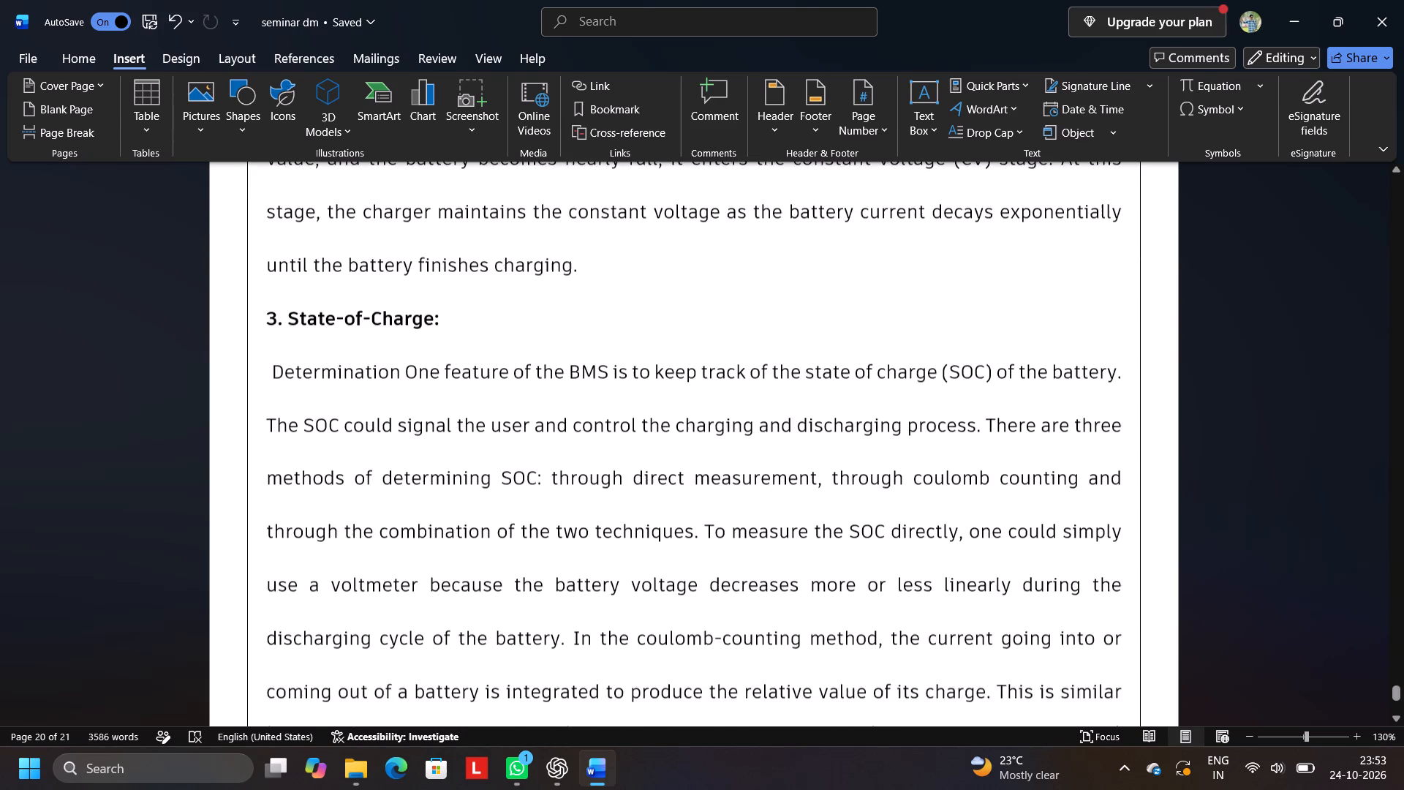
{"action": "scroll", "coordinate": [401, 365], "scroll_direction": "down", "scroll_amount": 11}
{"action": "scroll", "coordinate": [401, 365], "scroll_direction": "up", "scroll_amount": 13}
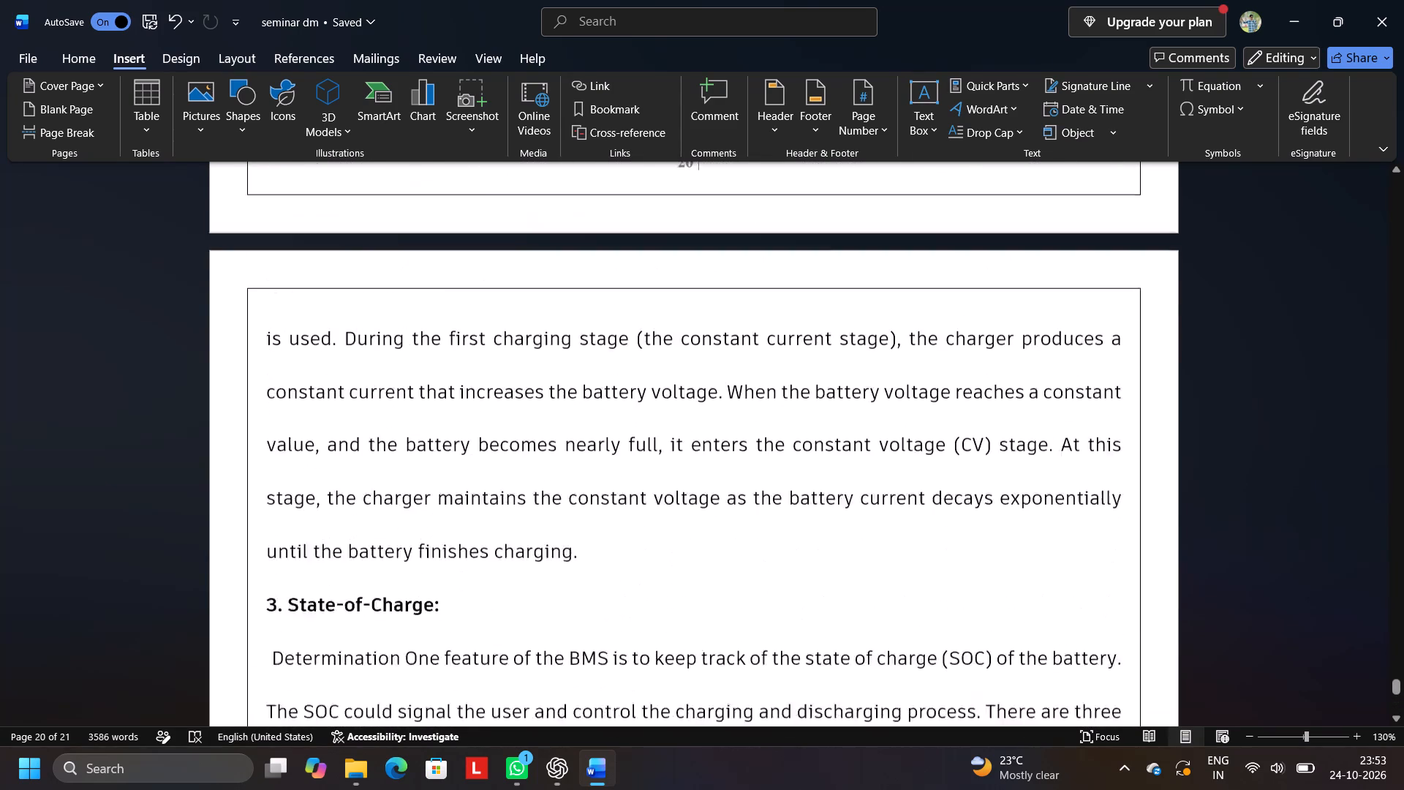
{"action": "scroll", "coordinate": [407, 365], "scroll_direction": "up", "scroll_amount": 13}
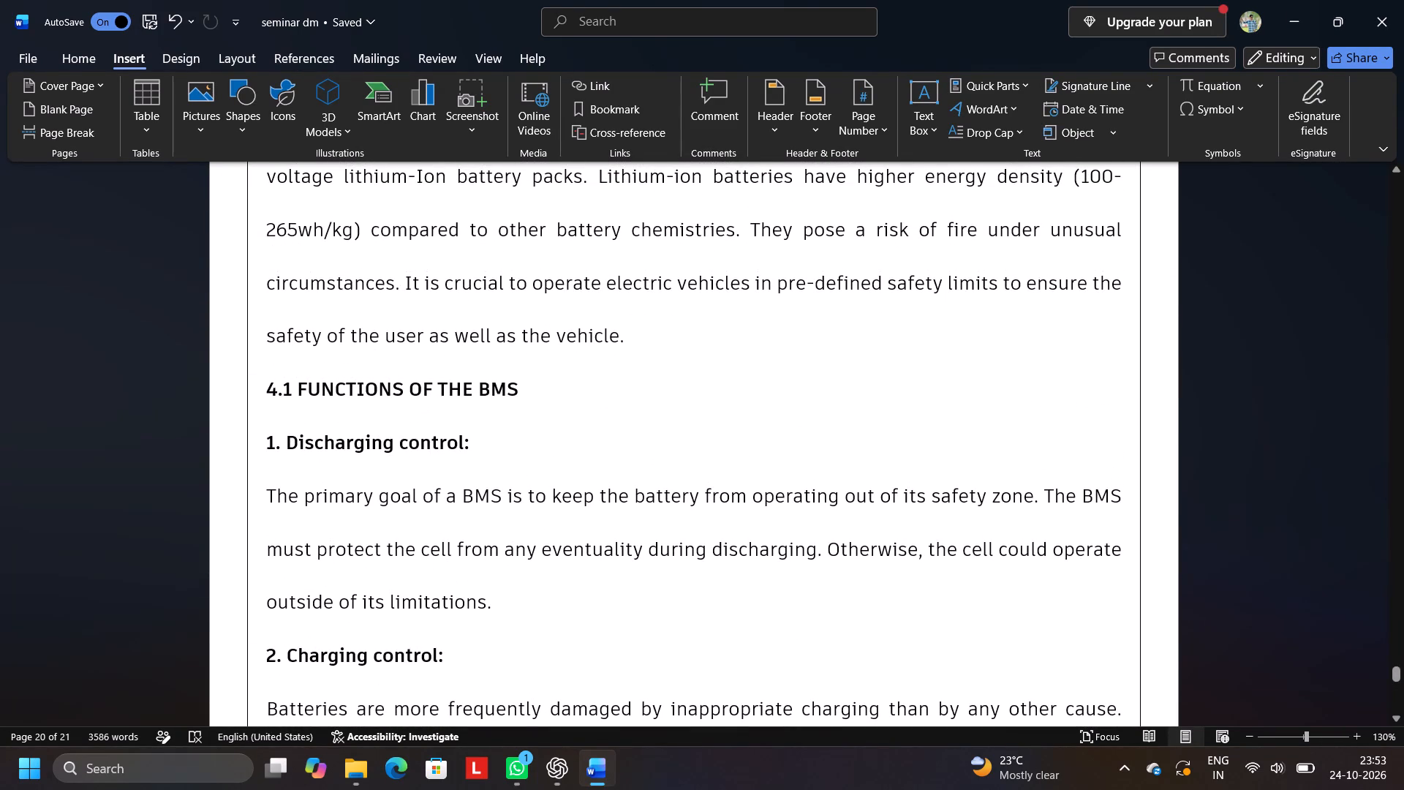
{"action": "scroll", "coordinate": [461, 401], "scroll_direction": "down", "scroll_amount": 20}
{"action": "scroll", "coordinate": [461, 401], "scroll_direction": "down", "scroll_amount": 10}
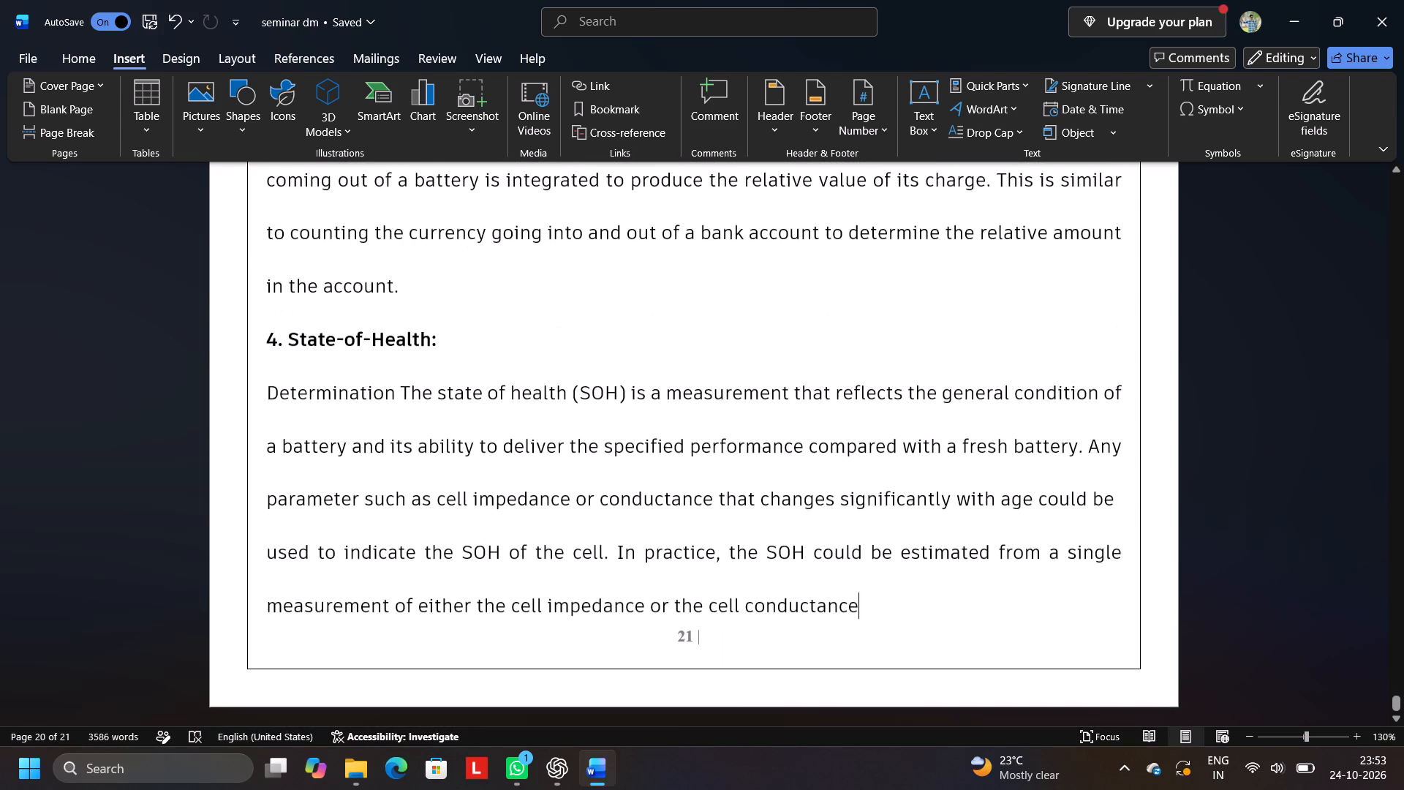
{"action": "scroll", "coordinate": [482, 431], "scroll_direction": "down", "scroll_amount": 4}
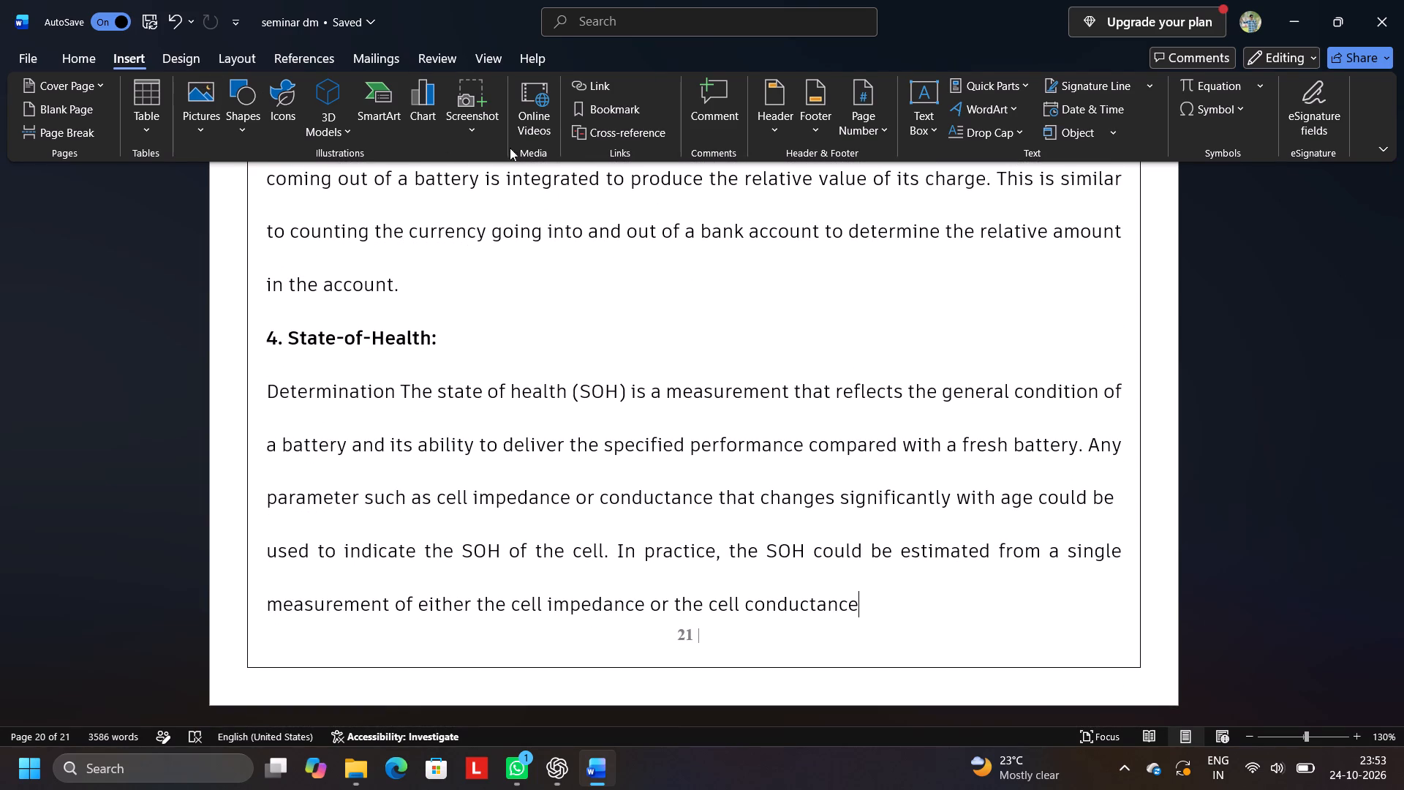
Insert a blank page after the last line of the State-of-Health section.
{"action": "left_click", "coordinate": [94, 55]}
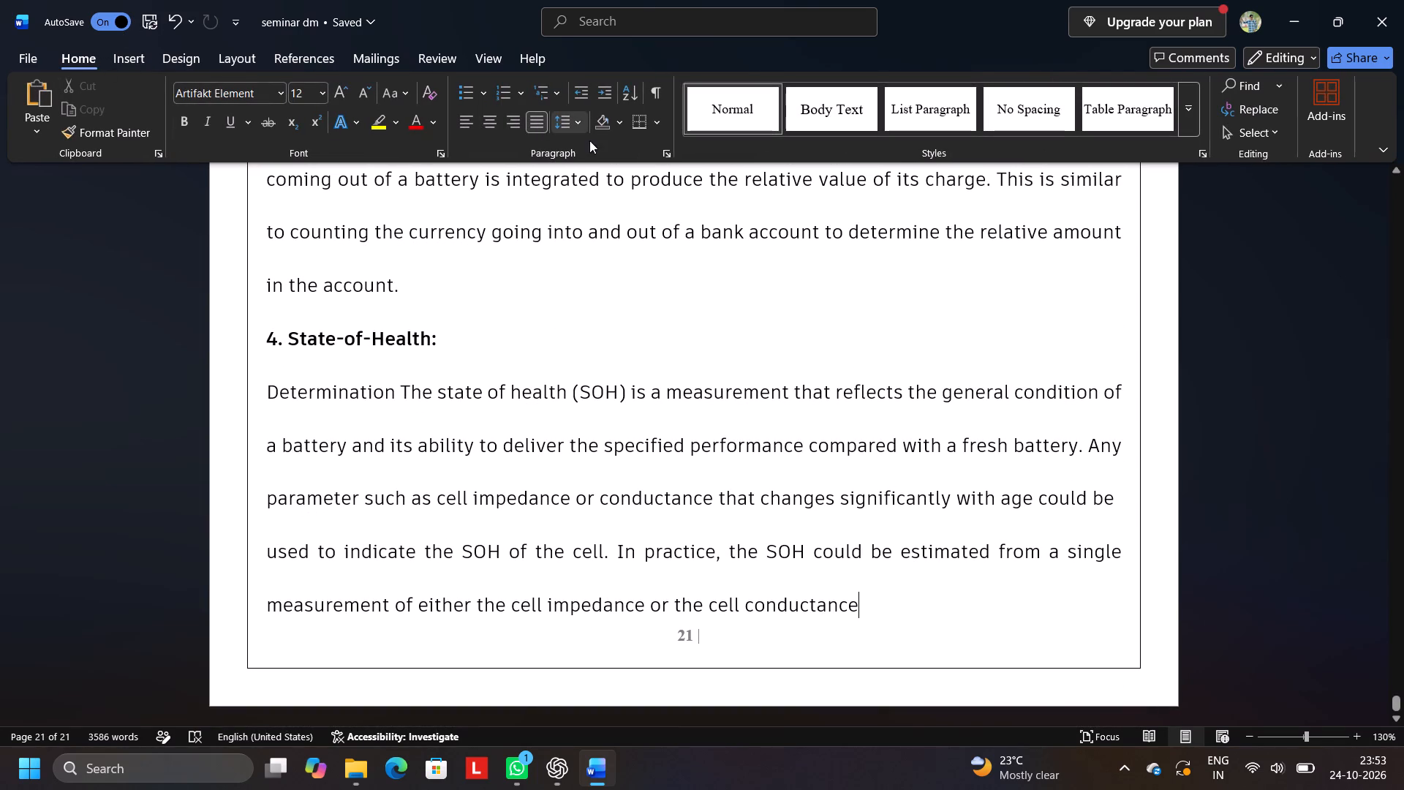
{"action": "left_click", "coordinate": [129, 48]}
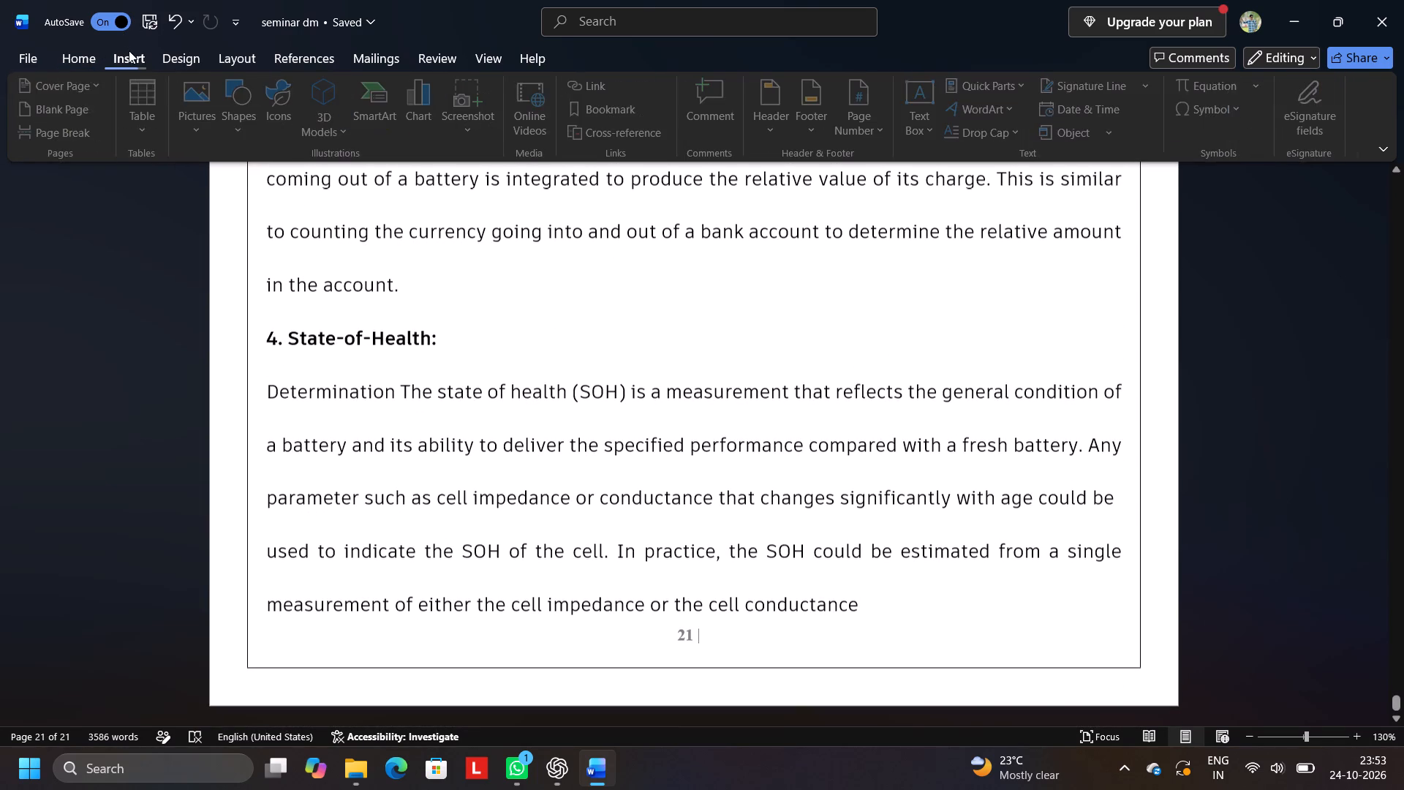
{"action": "left_click", "coordinate": [75, 85]}
{"action": "left_click", "coordinate": [67, 80]}
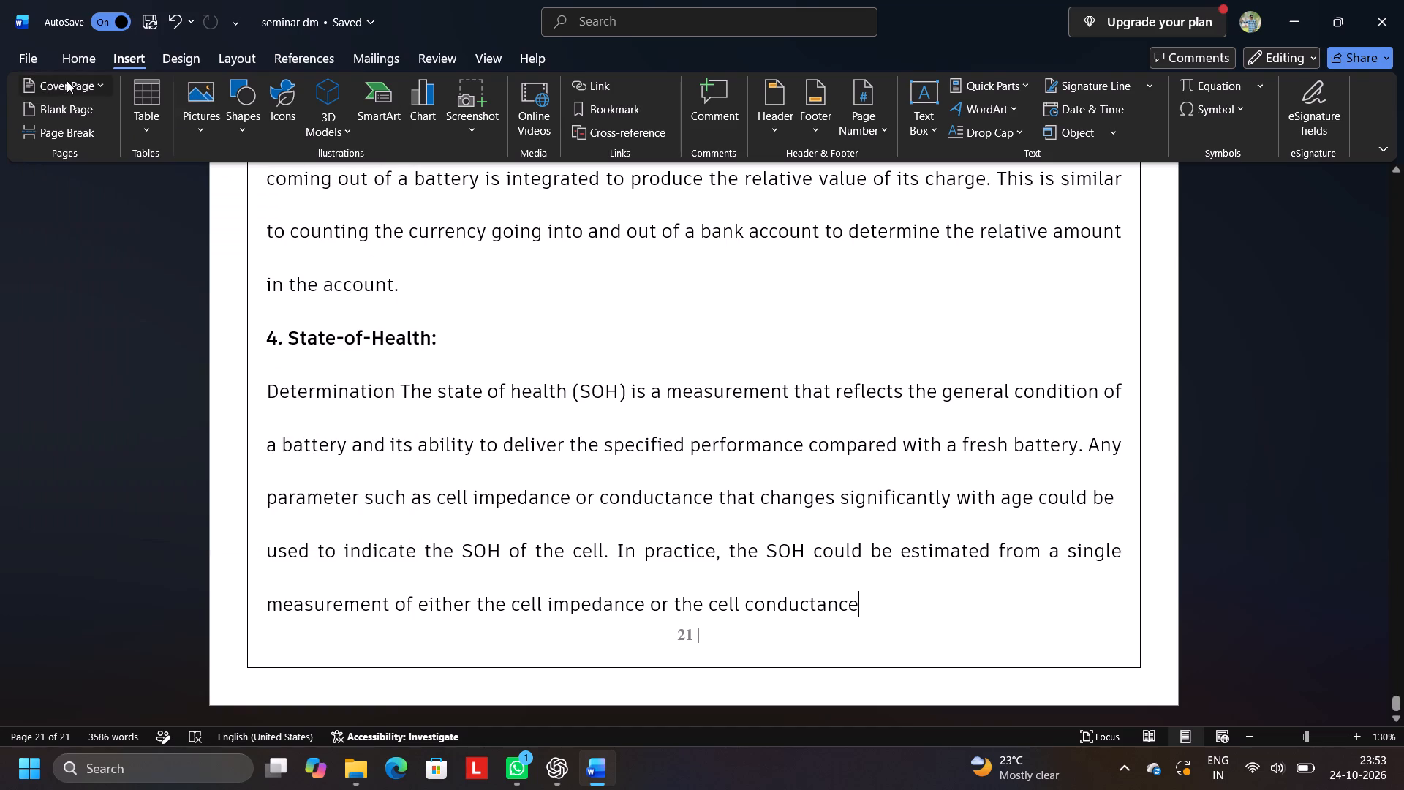
{"action": "left_click", "coordinate": [66, 101]}
Place the text cursor at the top of the new blank page 22, ready for text formatting.
{"action": "scroll", "coordinate": [553, 342], "scroll_direction": "down", "scroll_amount": 3}
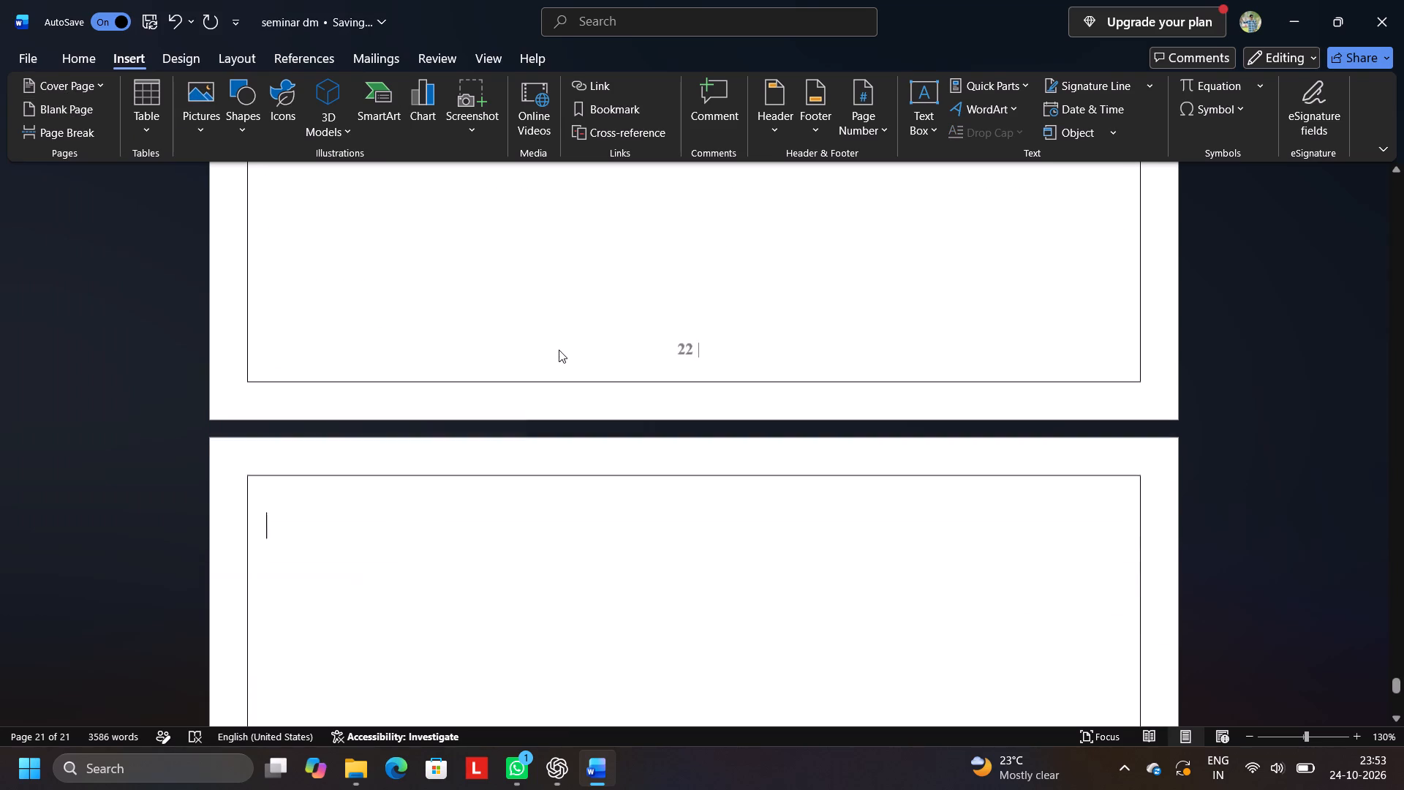
{"action": "scroll", "coordinate": [560, 350], "scroll_direction": "up", "scroll_amount": 19}
{"action": "scroll", "coordinate": [560, 343], "scroll_direction": "up", "scroll_amount": 8}
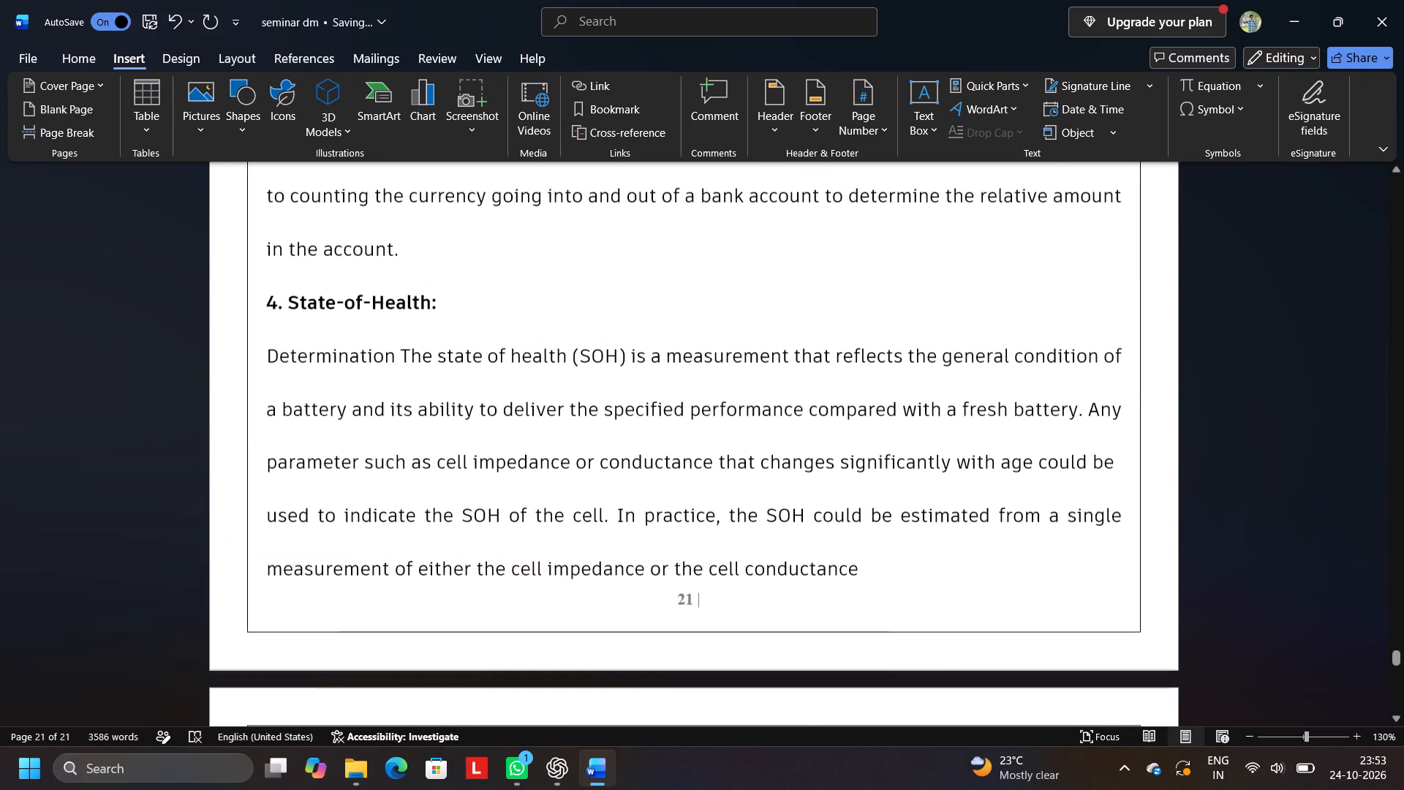
{"action": "scroll", "coordinate": [561, 343], "scroll_direction": "down", "scroll_amount": 10}
{"action": "scroll", "coordinate": [316, 219], "scroll_direction": "up", "scroll_amount": 1}
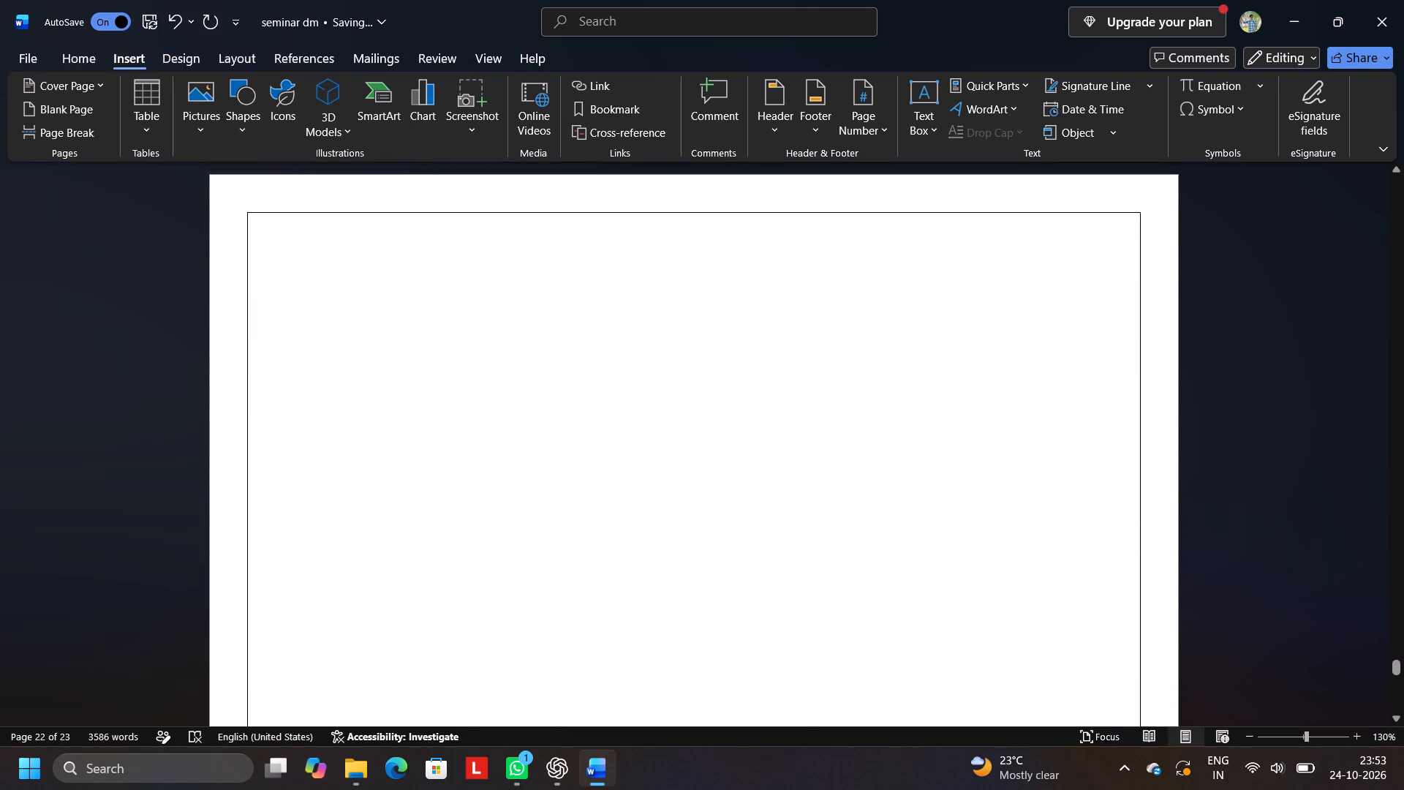
{"action": "left_click", "coordinate": [291, 227]}
{"action": "left_click", "coordinate": [83, 56]}
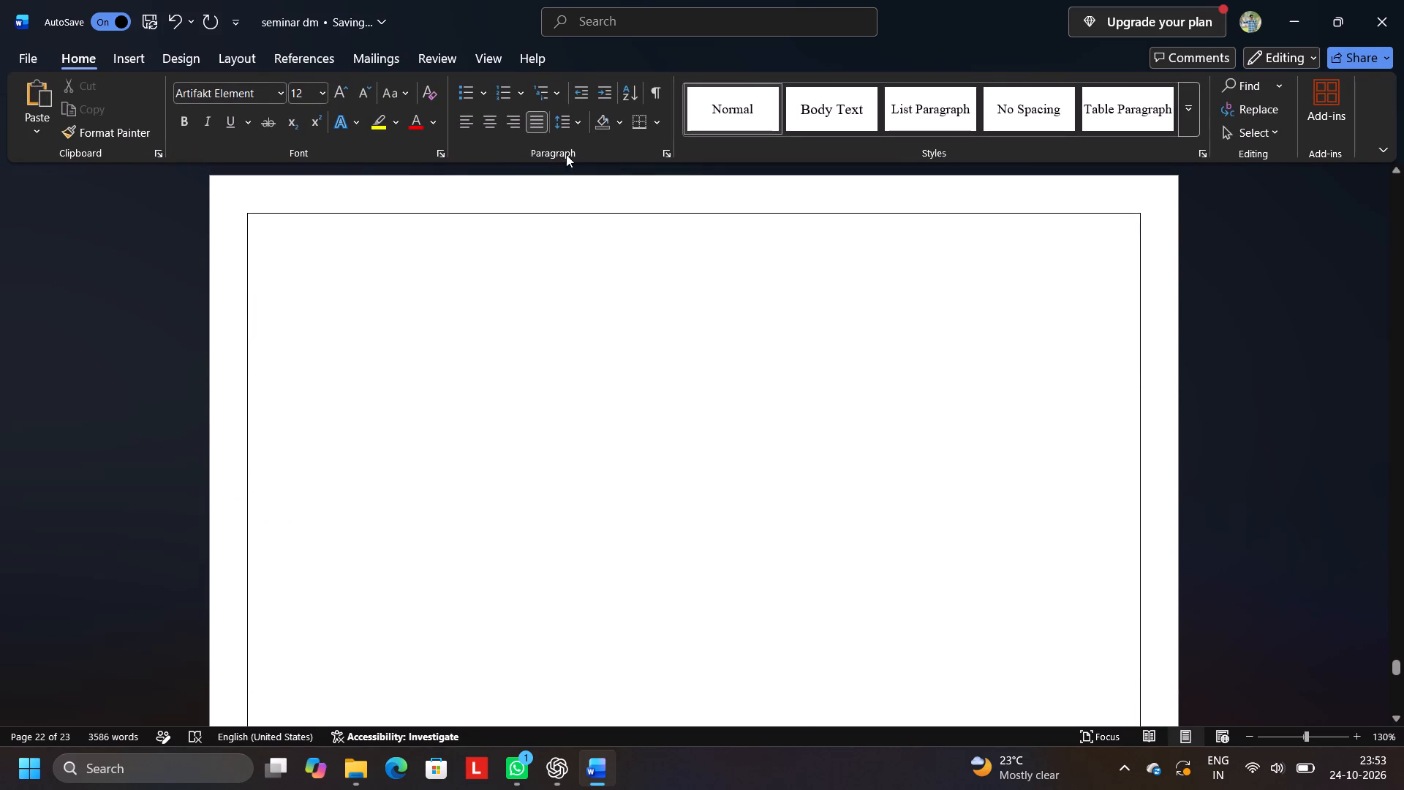
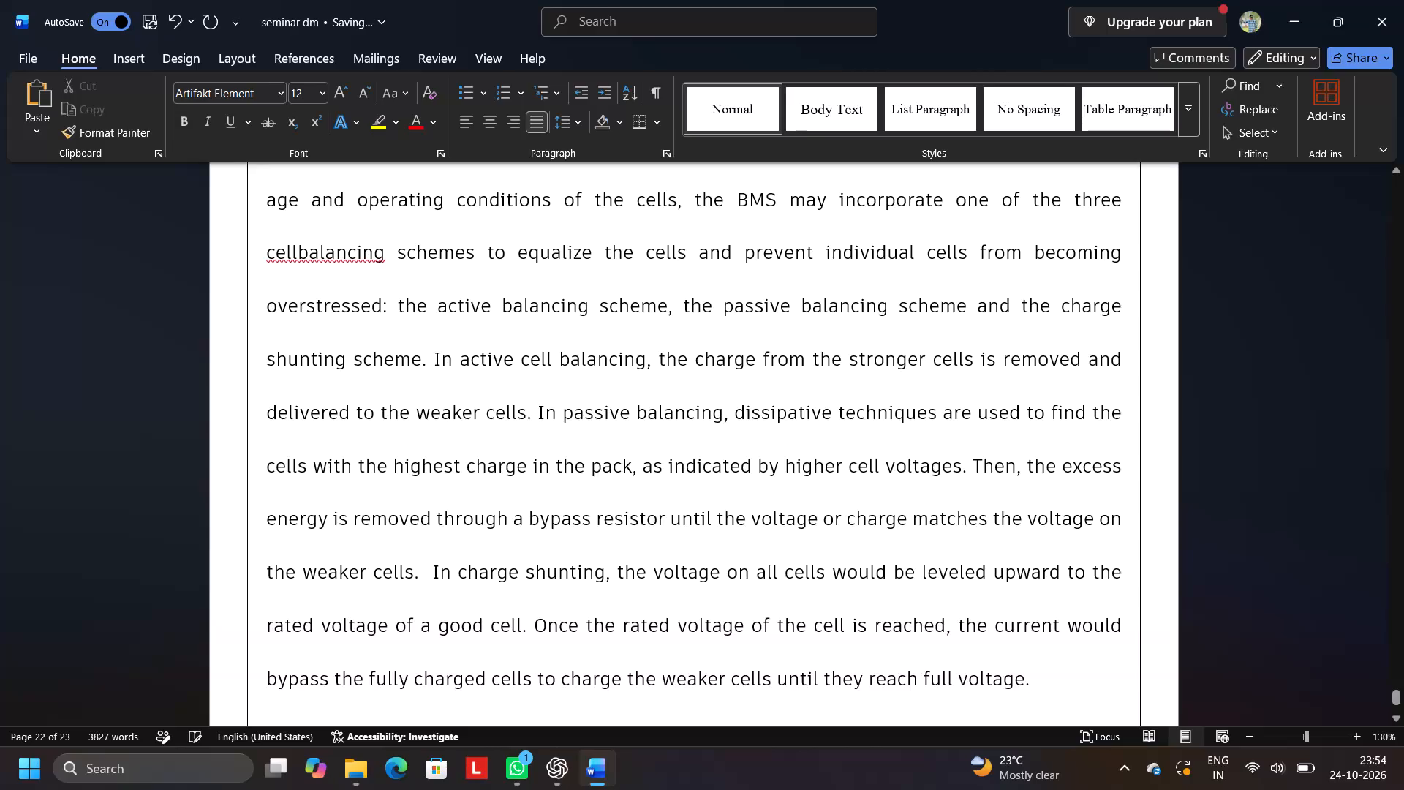
Split the heading "5. Cell Balancing" onto its own line above the paragraph, removing the leading space before the body text.
{"action": "scroll", "coordinate": [430, 491], "scroll_direction": "up", "scroll_amount": 8}
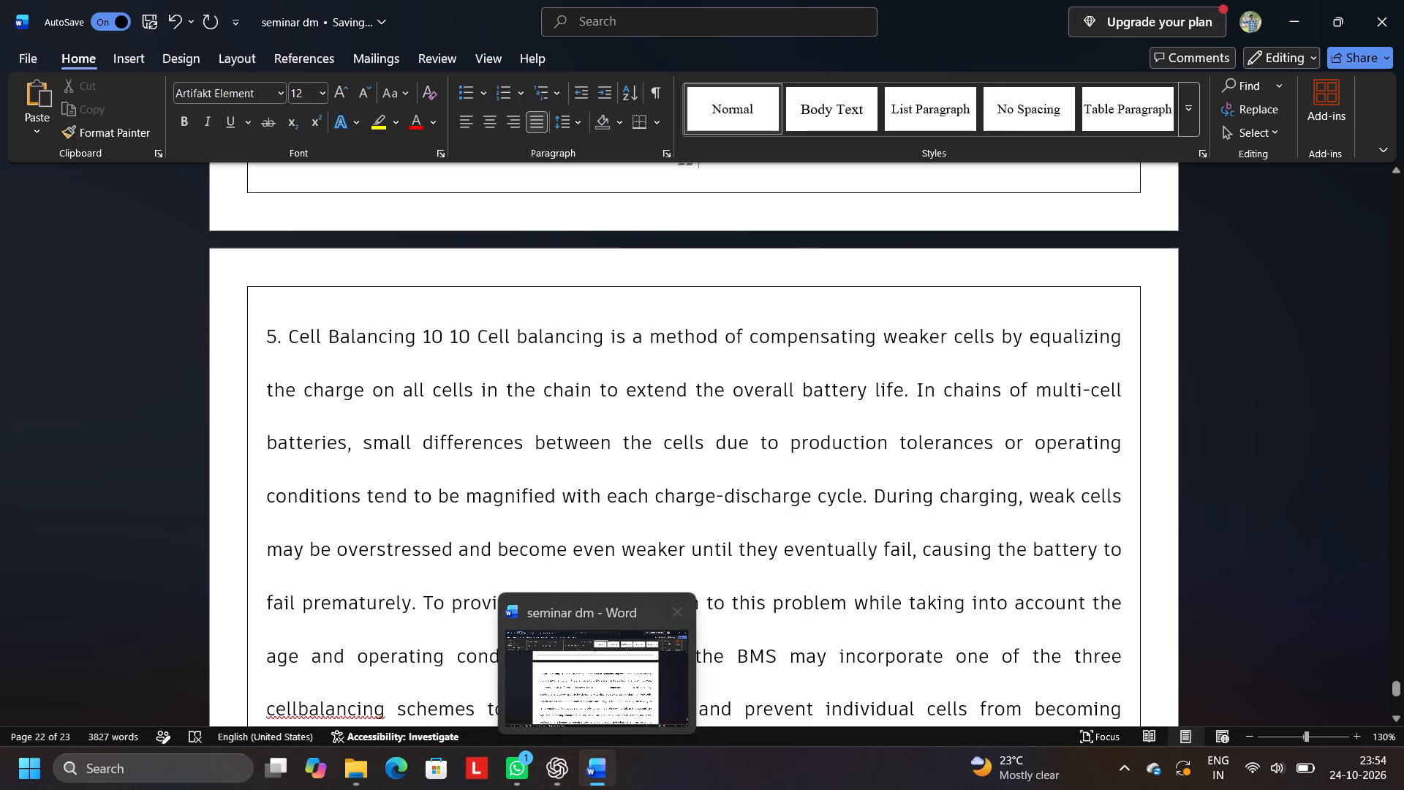
{"action": "left_click", "coordinate": [416, 333]}
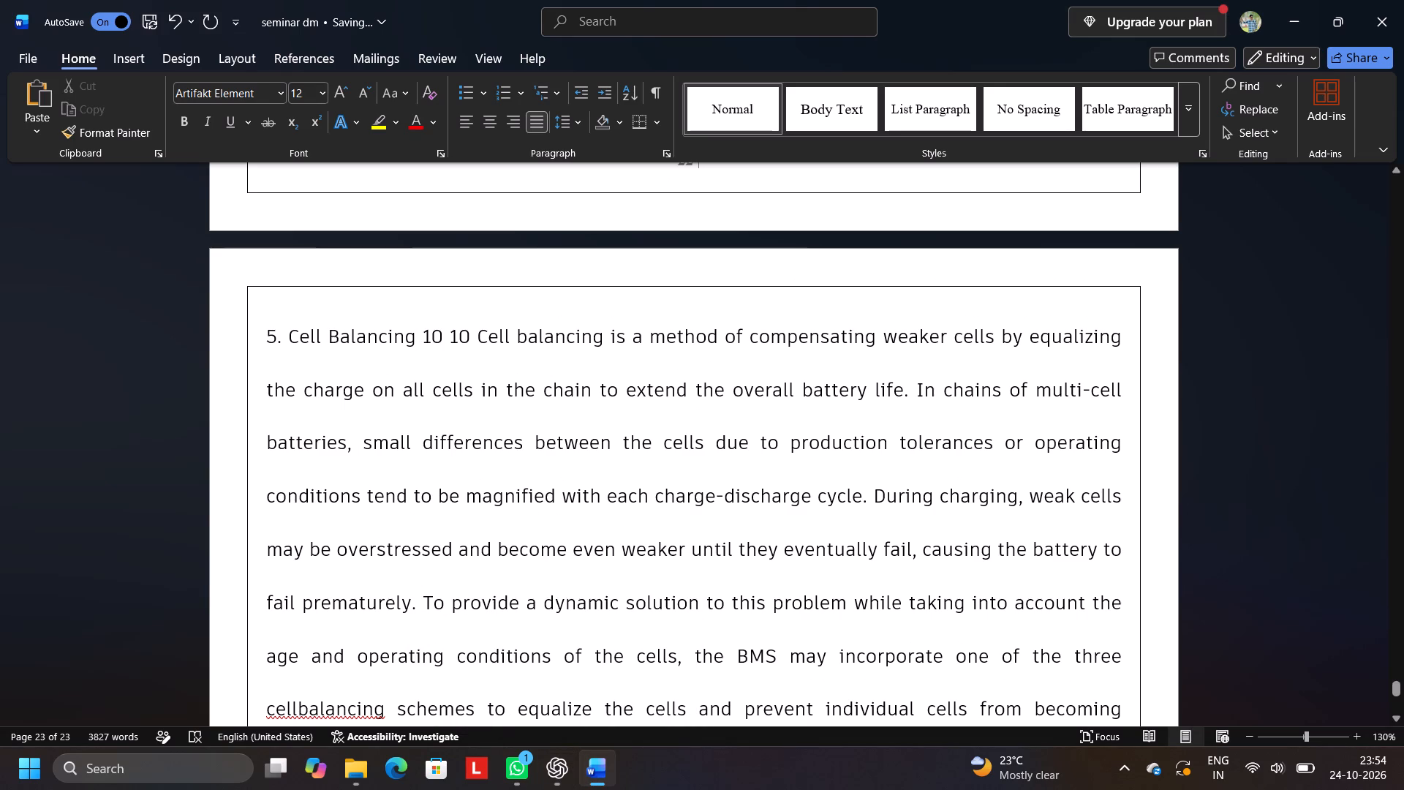
{"action": "key", "text": "Return"}
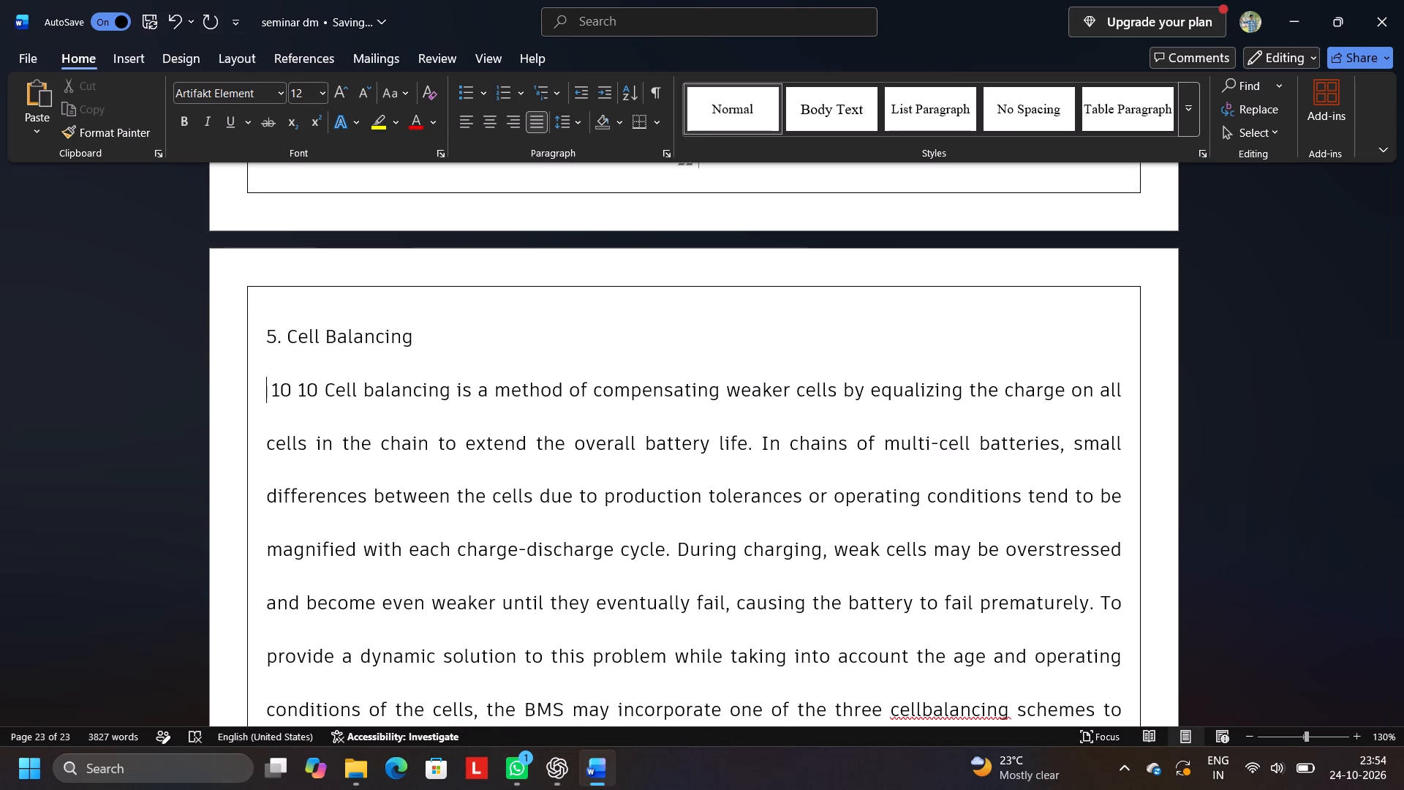
{"action": "key", "text": "Right"}
{"action": "key", "text": "BackSpace"}
{"action": "key", "text": "BackSpace"}
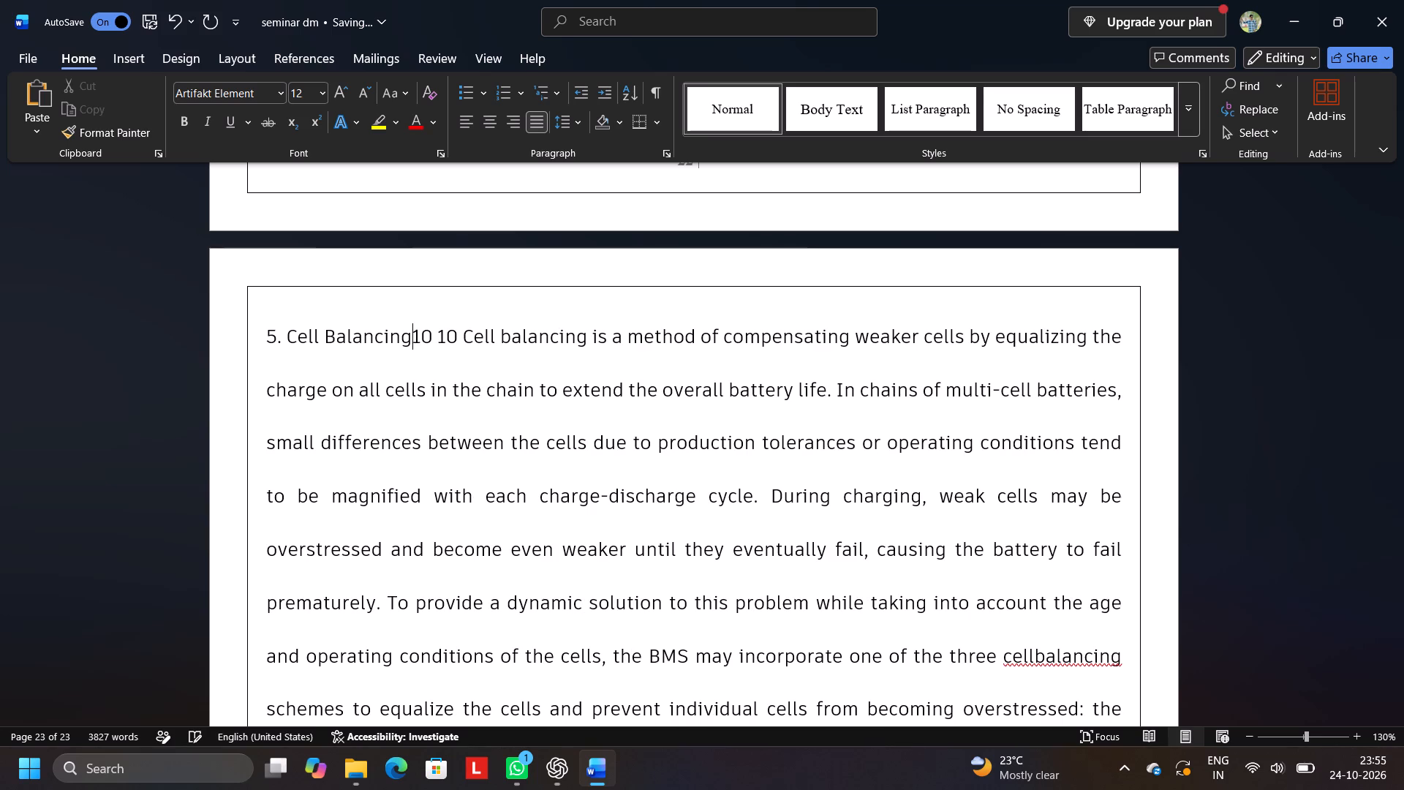
{"action": "key", "text": "Return"}
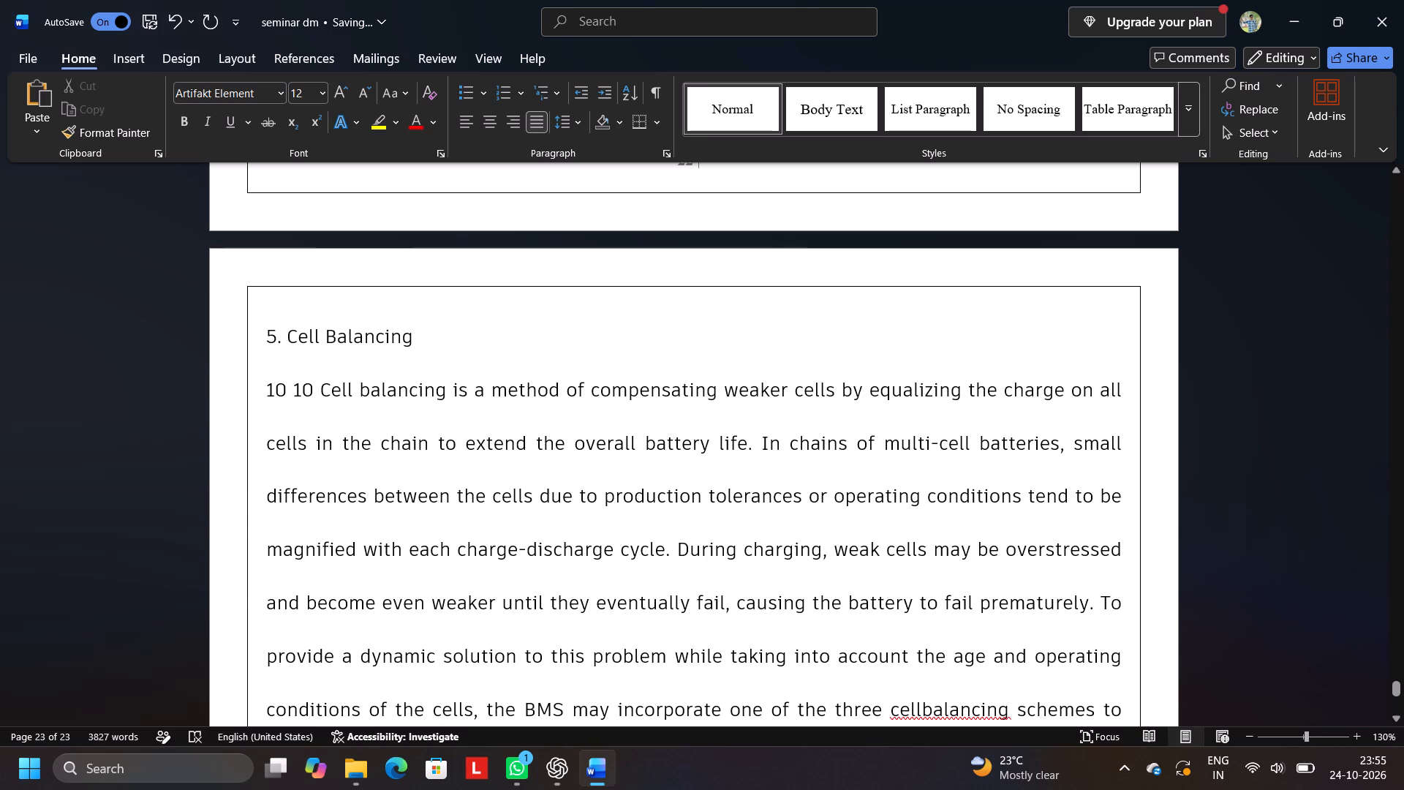
Add a colon at the end of the "5. Cell Balancing" heading.
{"action": "double_click", "coordinate": [268, 332]}
{"action": "left_click", "coordinate": [421, 339]}
{"action": "key", "text": "ctrl+semicolon"}
{"action": "key", "text": "shift+colon"}
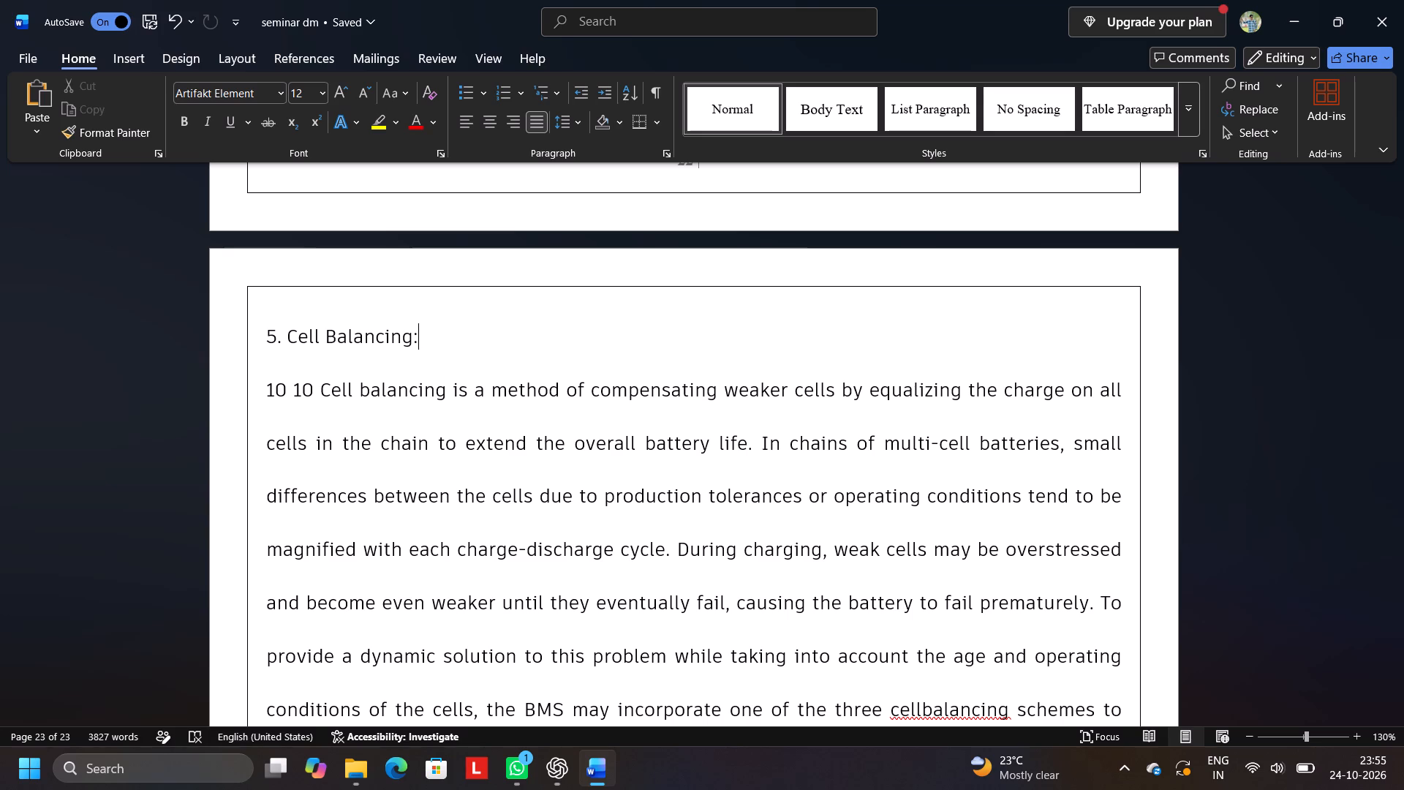
Make the whole "5. Cell Balancing:" heading line bold.
{"action": "double_click", "coordinate": [274, 332]}
{"action": "left_click", "coordinate": [274, 332]}
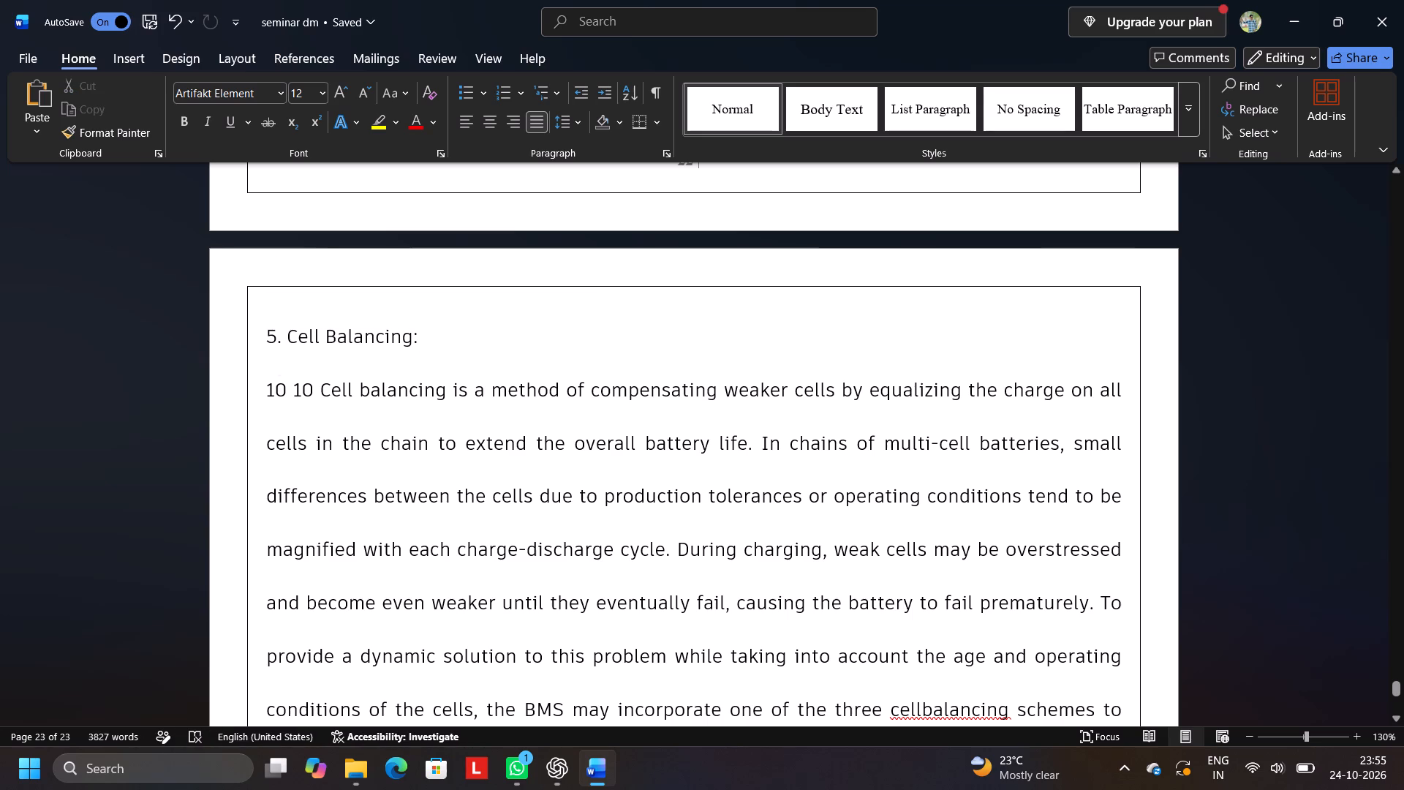
{"action": "triple_click", "coordinate": [336, 340]}
{"action": "left_click", "coordinate": [357, 309]}
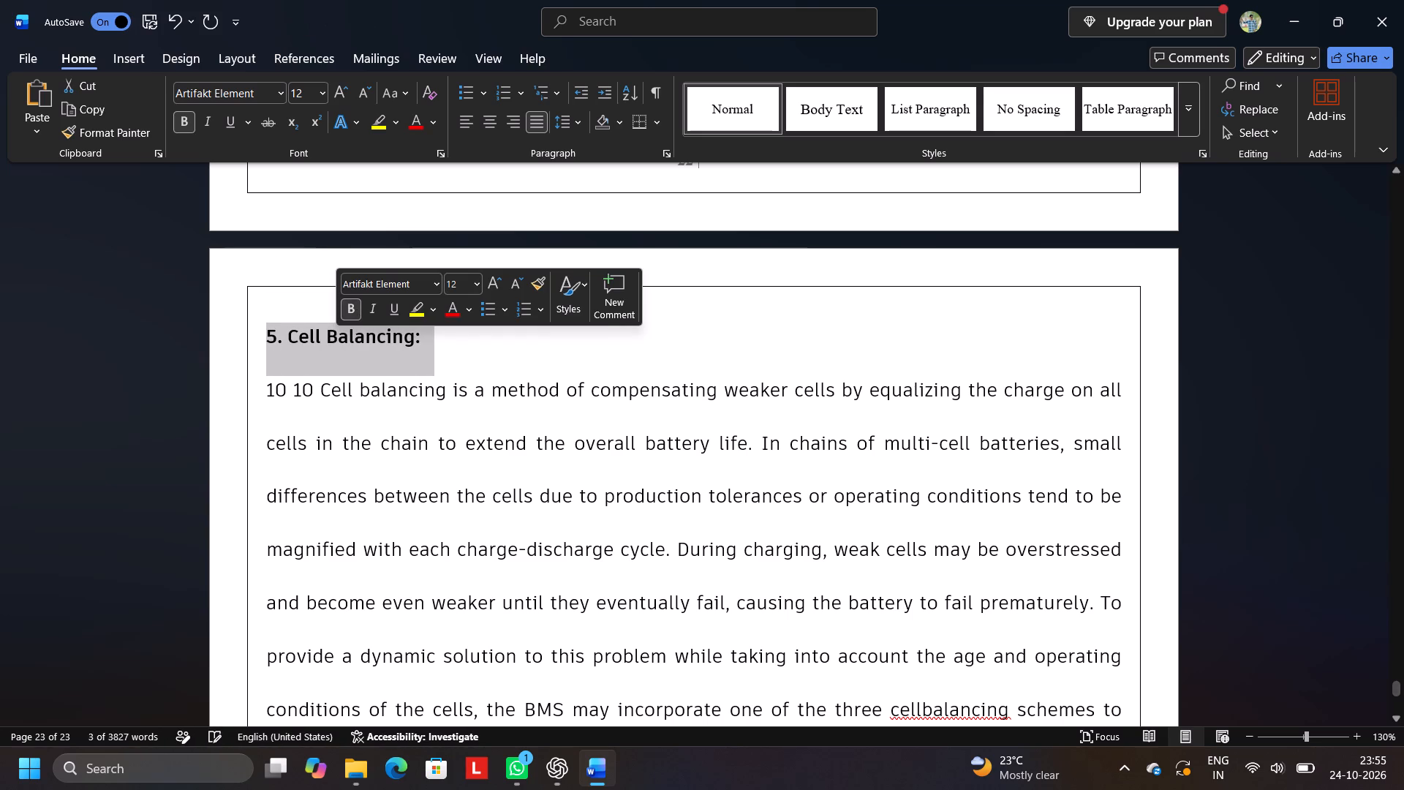
{"action": "scroll", "coordinate": [508, 442], "scroll_direction": "down", "scroll_amount": 14}
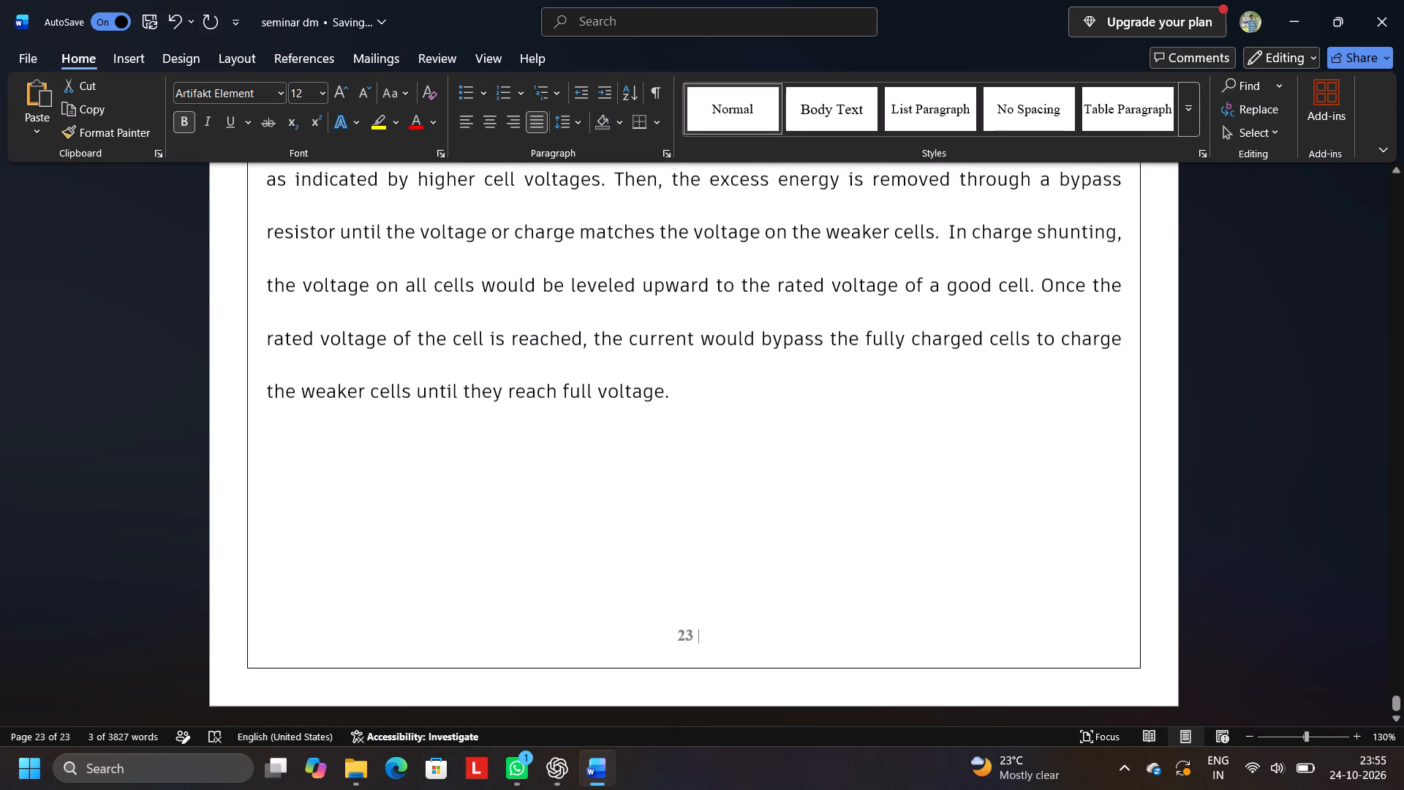
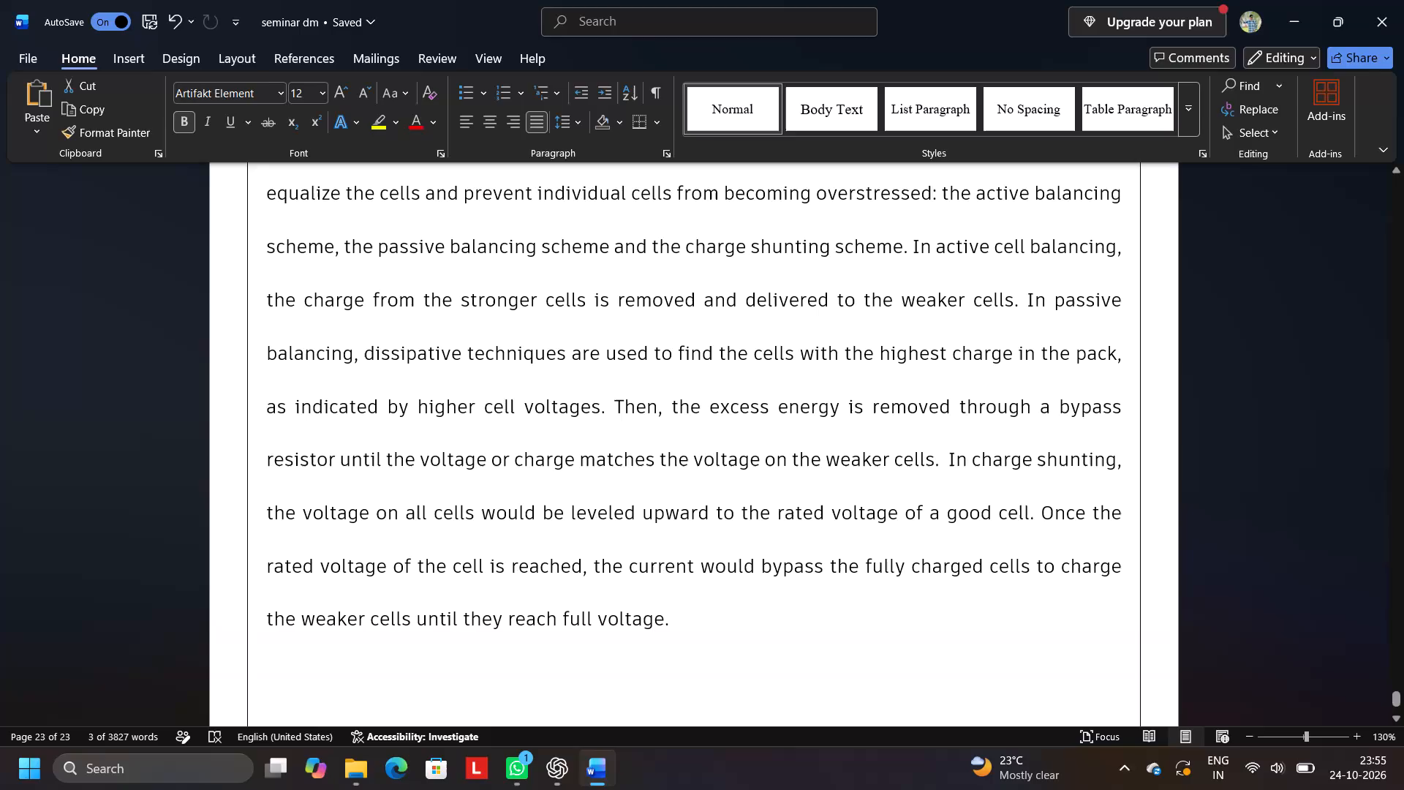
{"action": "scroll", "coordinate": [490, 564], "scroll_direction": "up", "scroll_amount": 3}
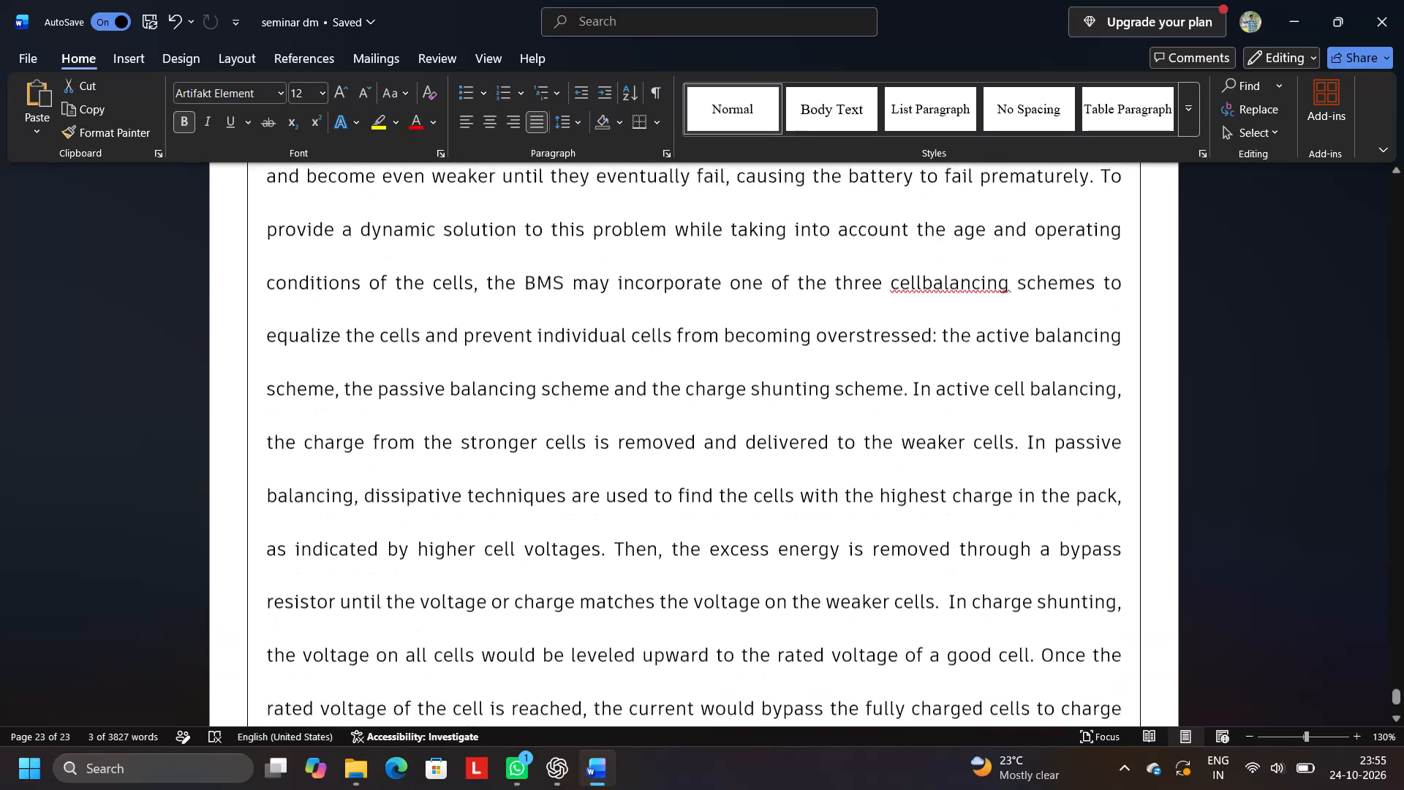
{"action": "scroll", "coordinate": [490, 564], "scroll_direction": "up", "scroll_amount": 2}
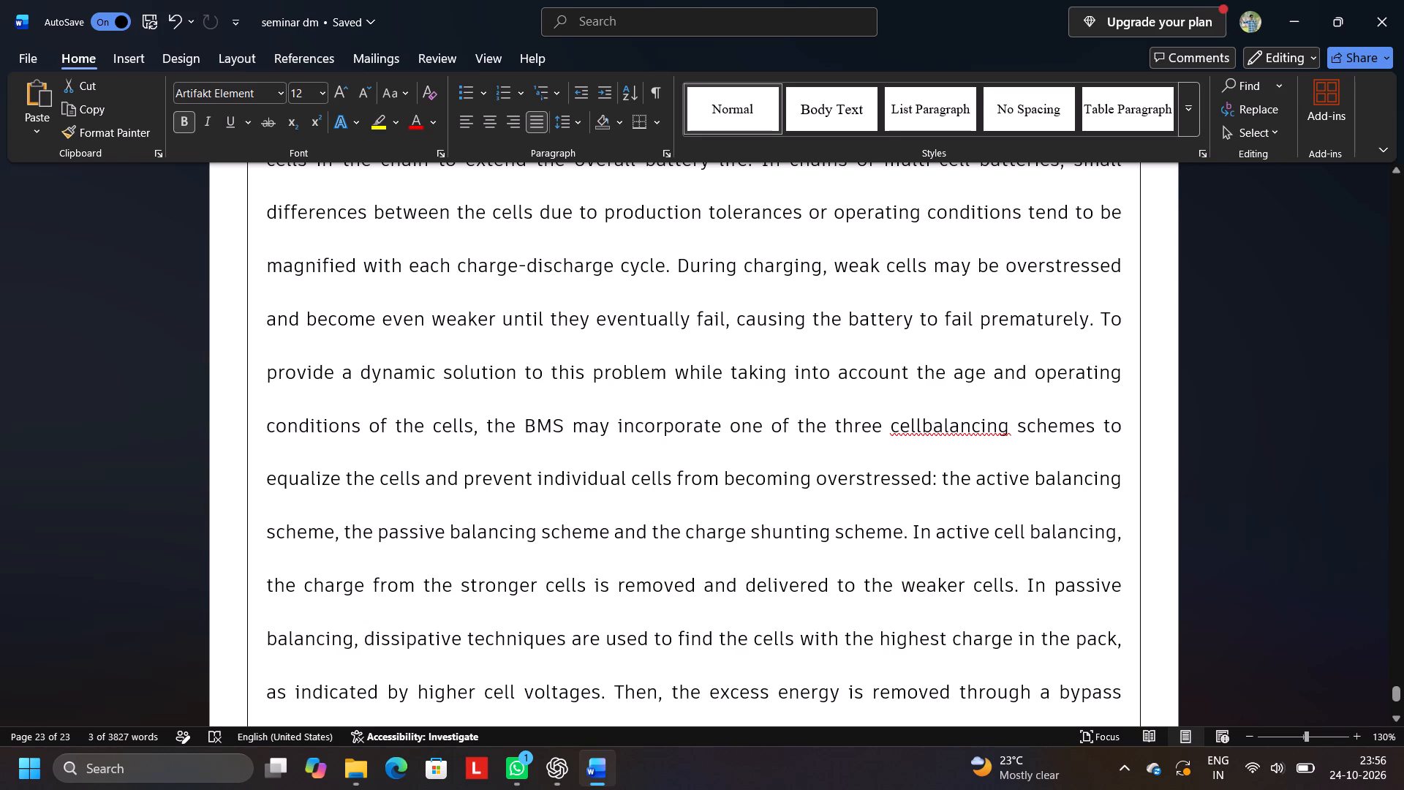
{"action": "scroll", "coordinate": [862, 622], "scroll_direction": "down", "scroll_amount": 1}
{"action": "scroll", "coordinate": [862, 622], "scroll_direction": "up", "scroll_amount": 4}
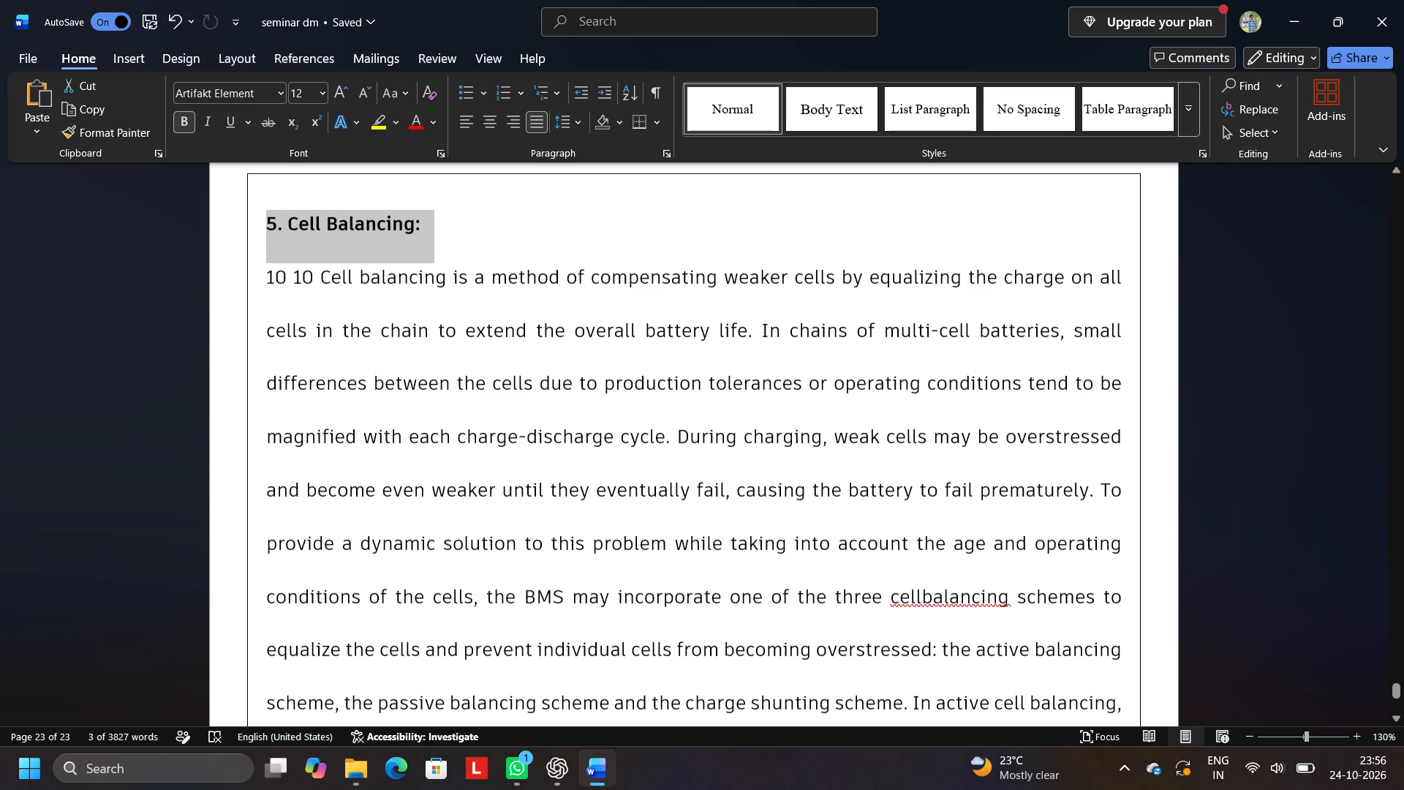
Start a new paragraph at "In passive balancing" in the Cell Balancing section, removing the leading space before it.
{"action": "scroll", "coordinate": [962, 490], "scroll_direction": "down", "scroll_amount": 1}
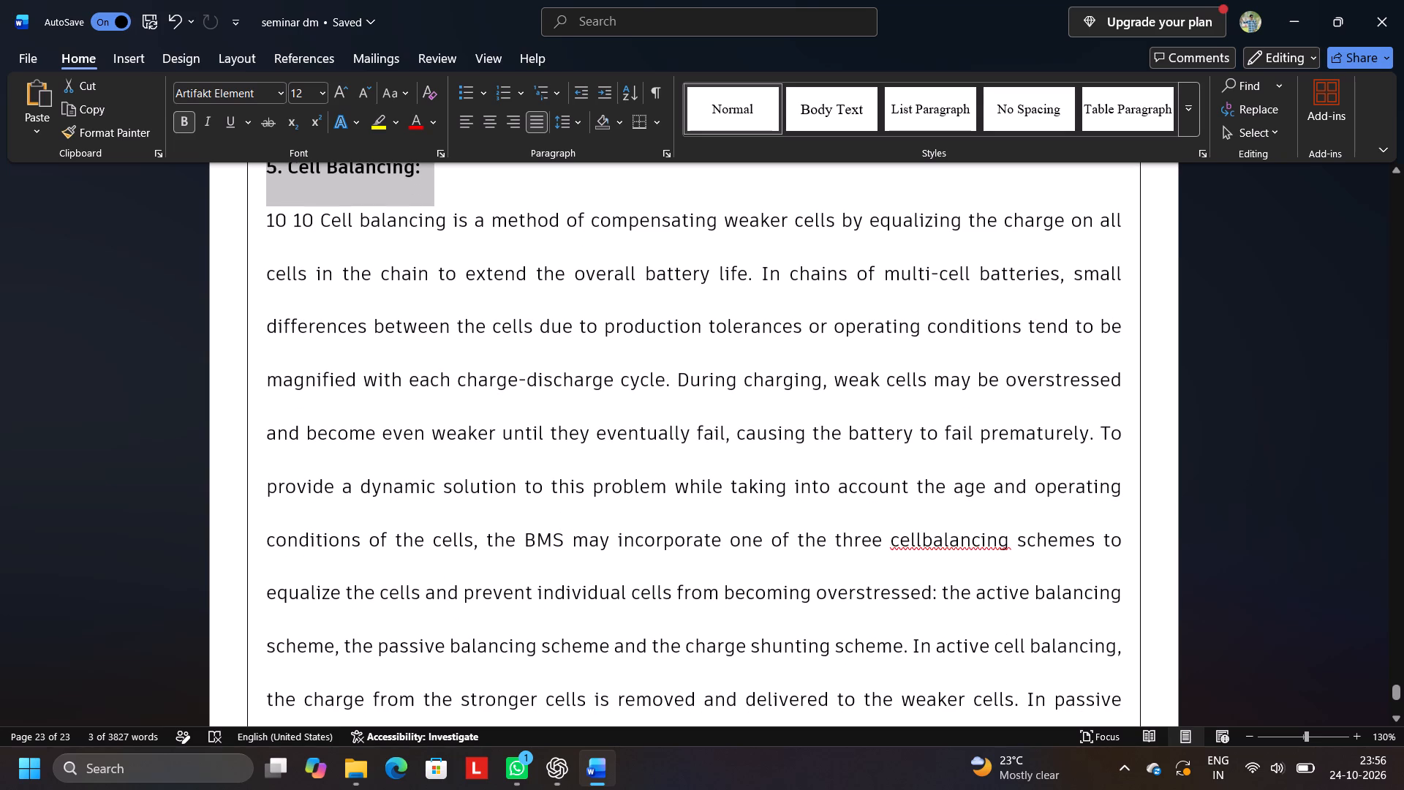
{"action": "scroll", "coordinate": [532, 587], "scroll_direction": "down", "scroll_amount": 3}
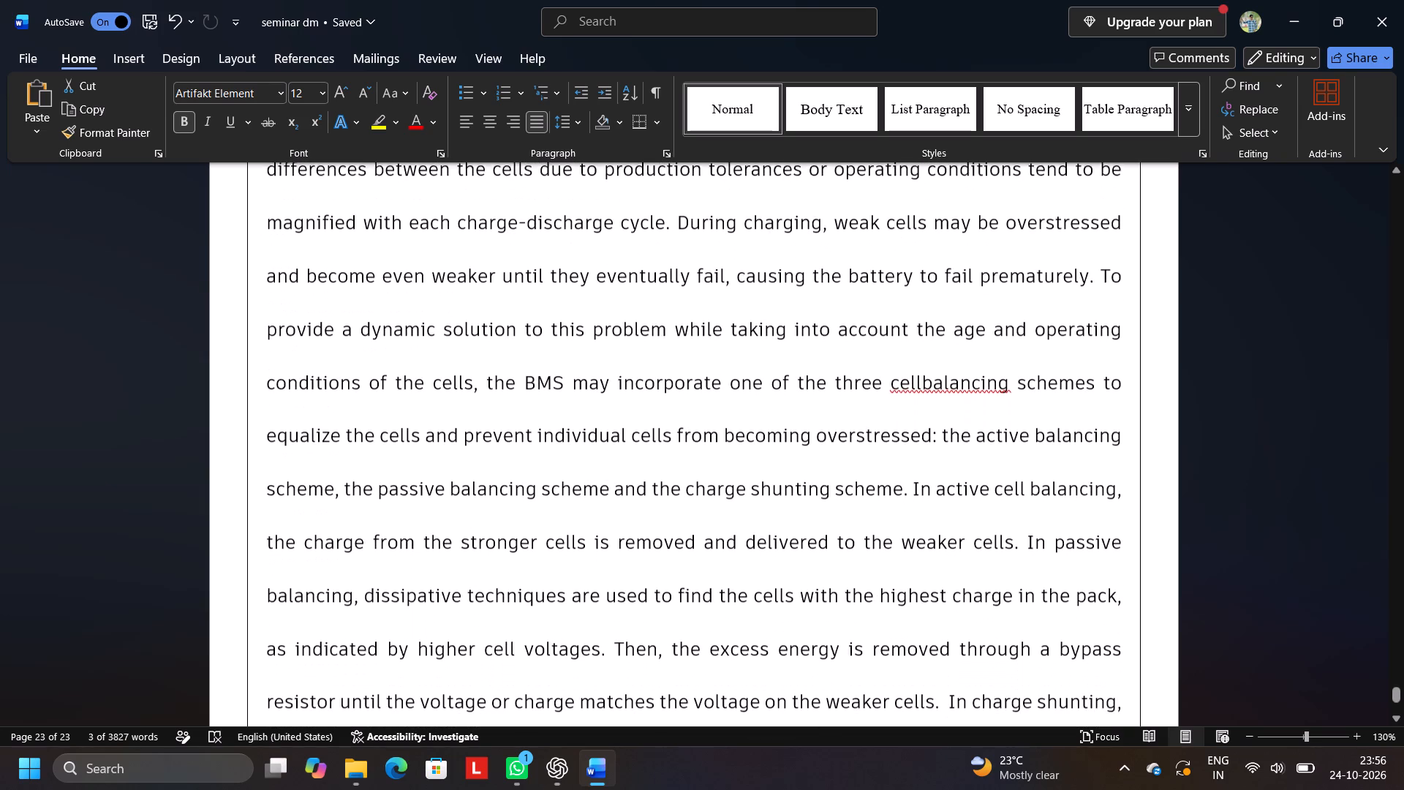
{"action": "scroll", "coordinate": [545, 582], "scroll_direction": "down", "scroll_amount": 3}
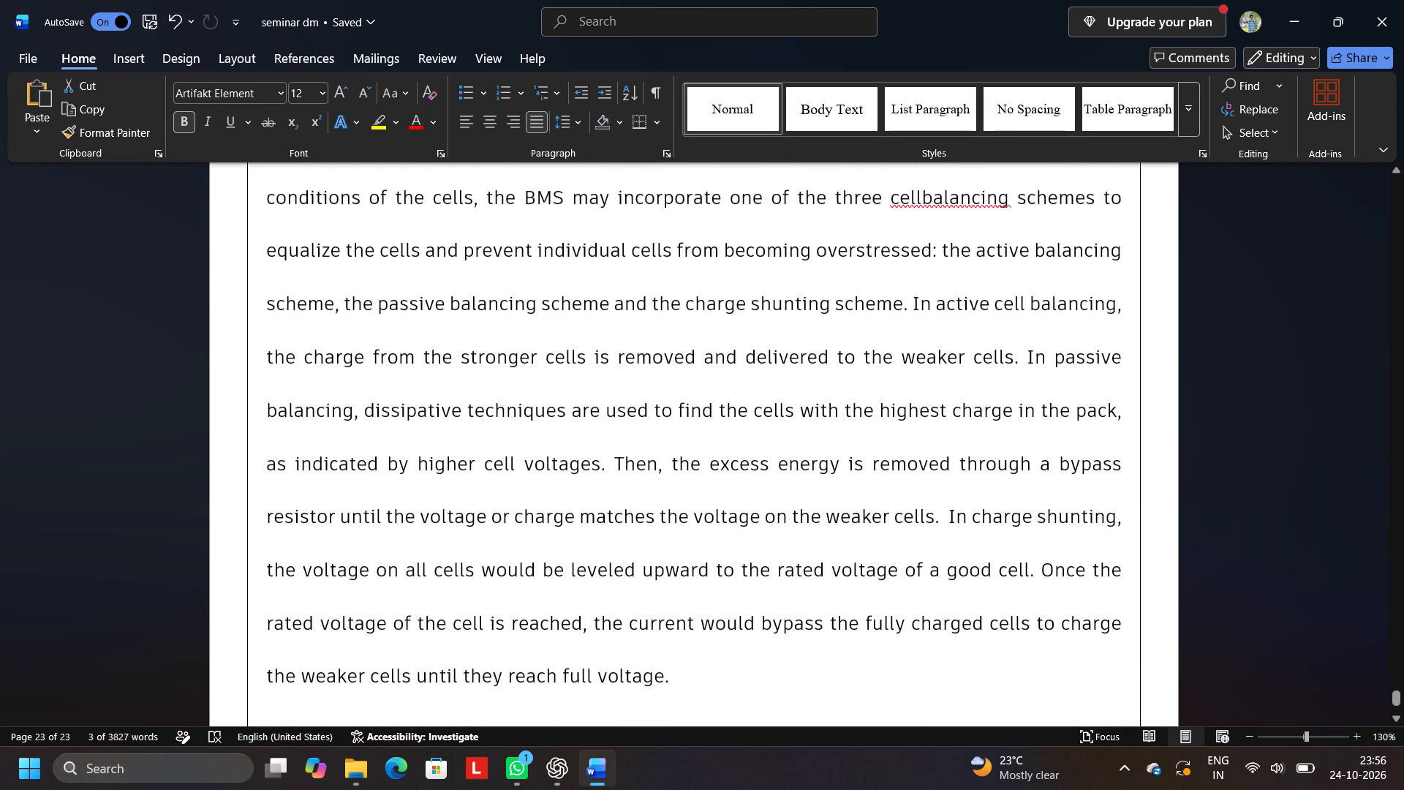
{"action": "scroll", "coordinate": [545, 583], "scroll_direction": "down", "scroll_amount": 1}
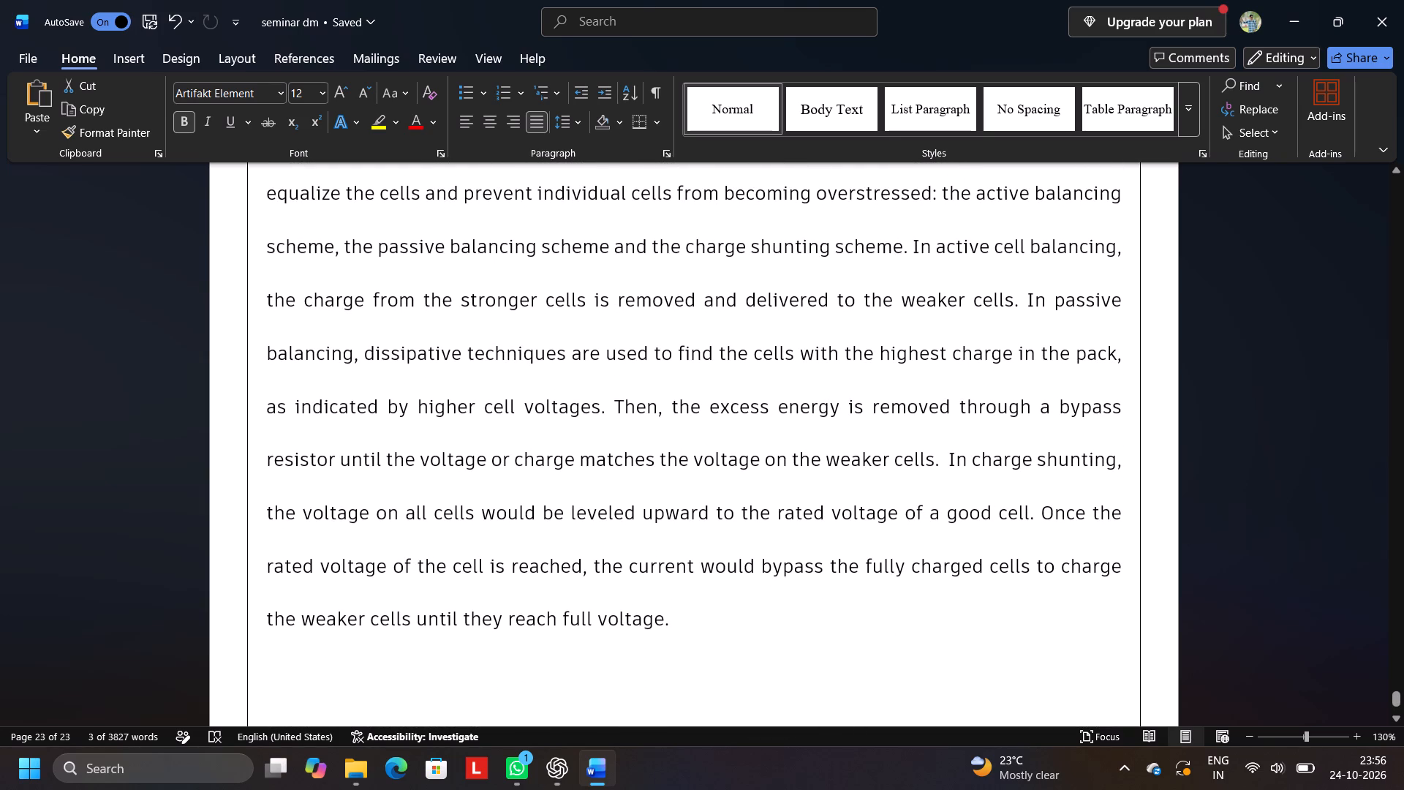
{"action": "left_click", "coordinate": [1018, 300]}
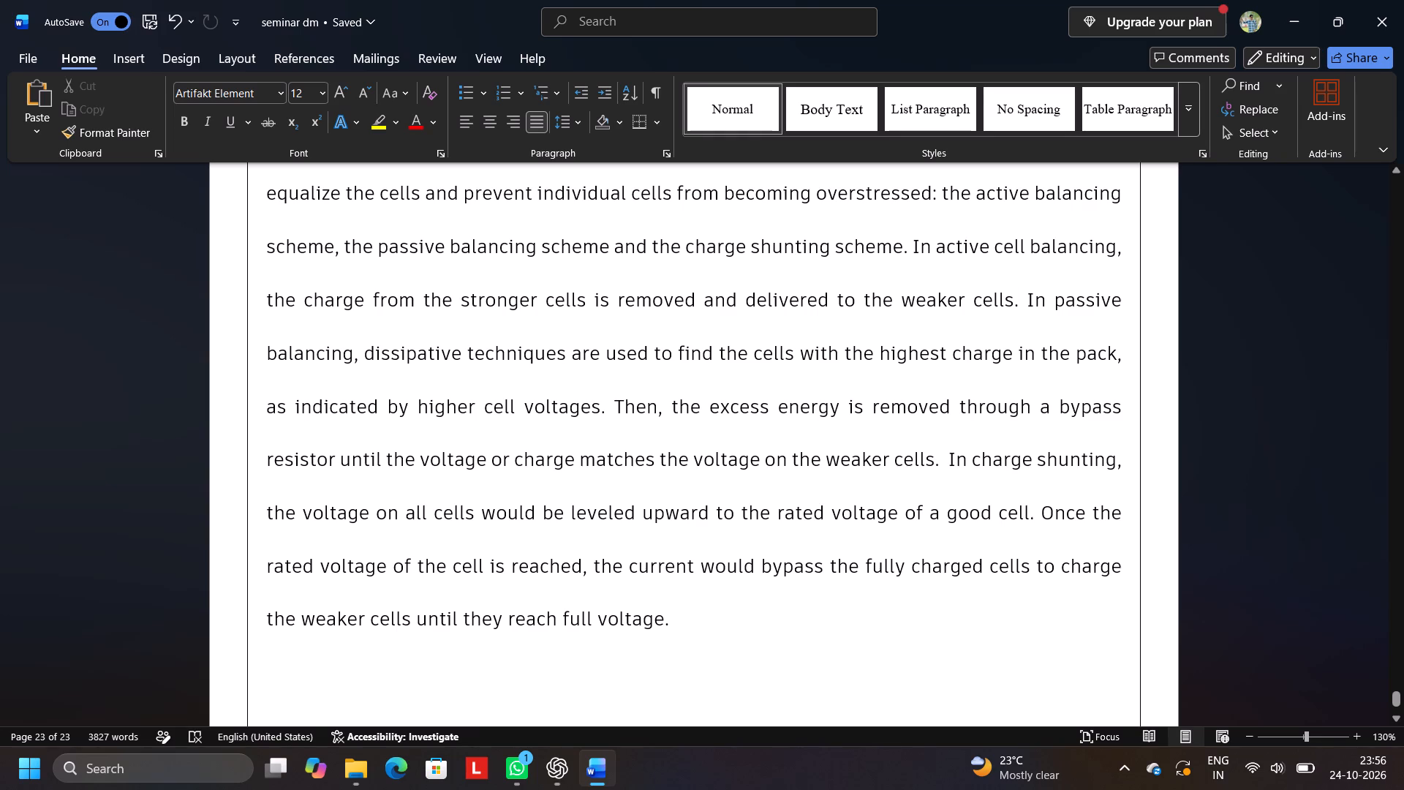
{"action": "key", "text": "Return"}
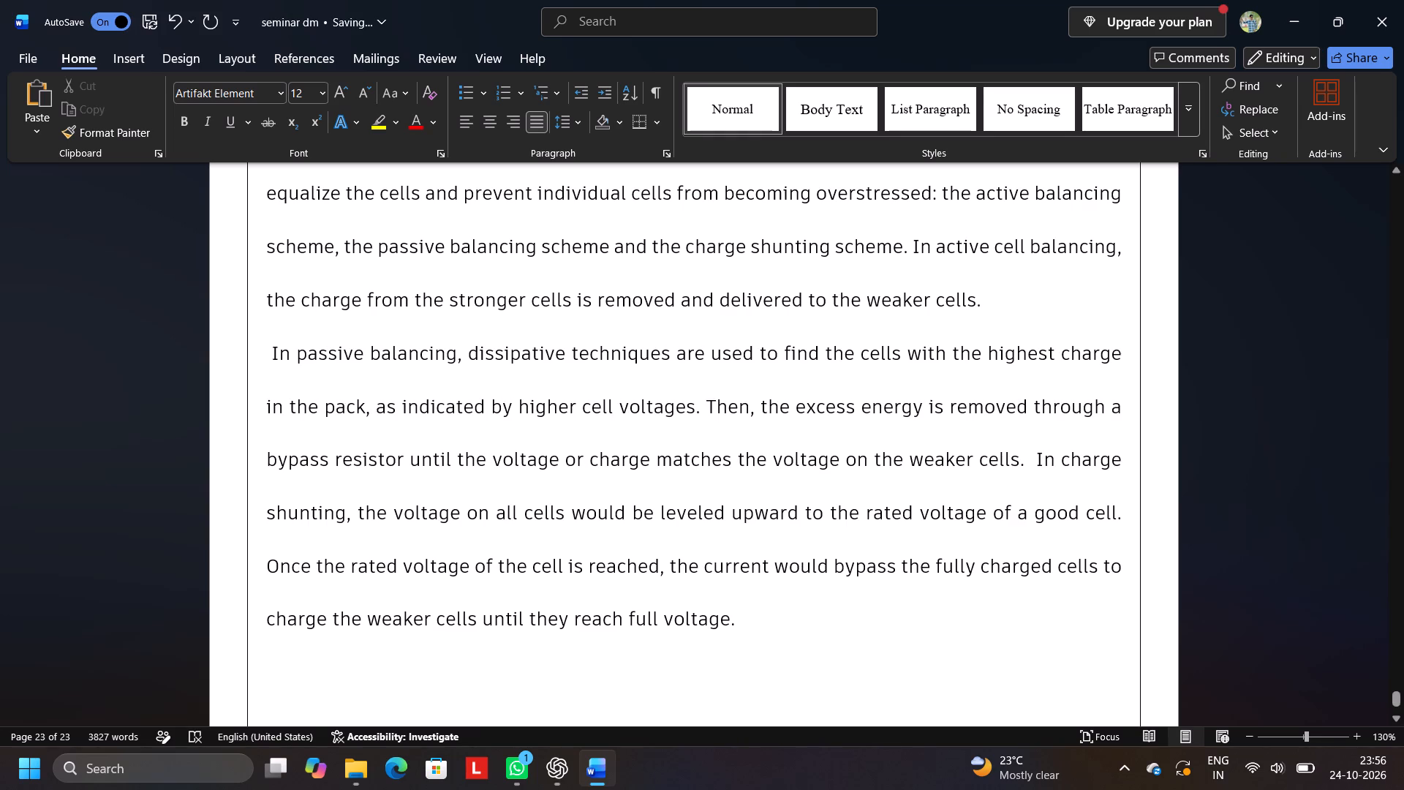
{"action": "left_click", "coordinate": [273, 352]}
{"action": "key", "text": "BackSpace"}
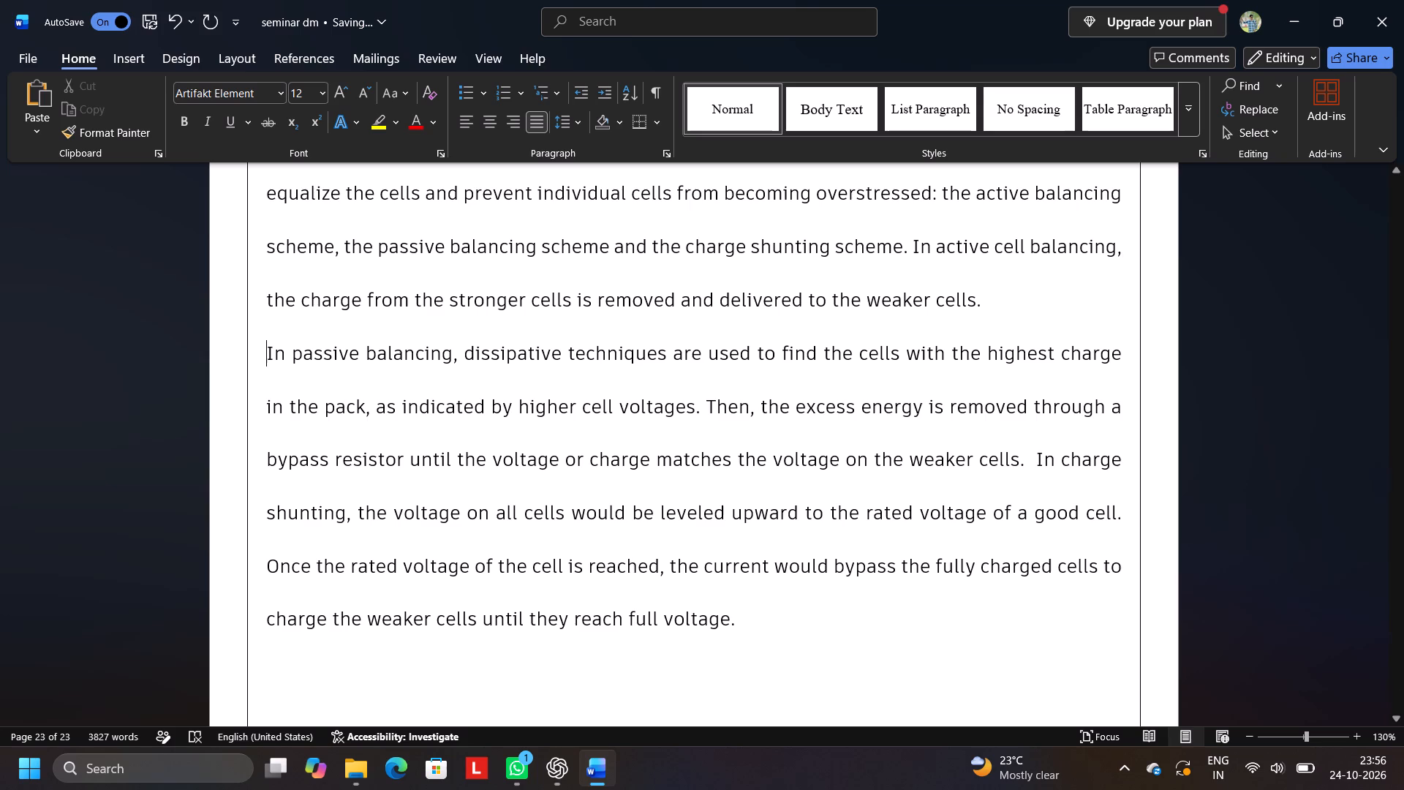
{"action": "scroll", "coordinate": [356, 170], "scroll_direction": "down", "scroll_amount": 9}
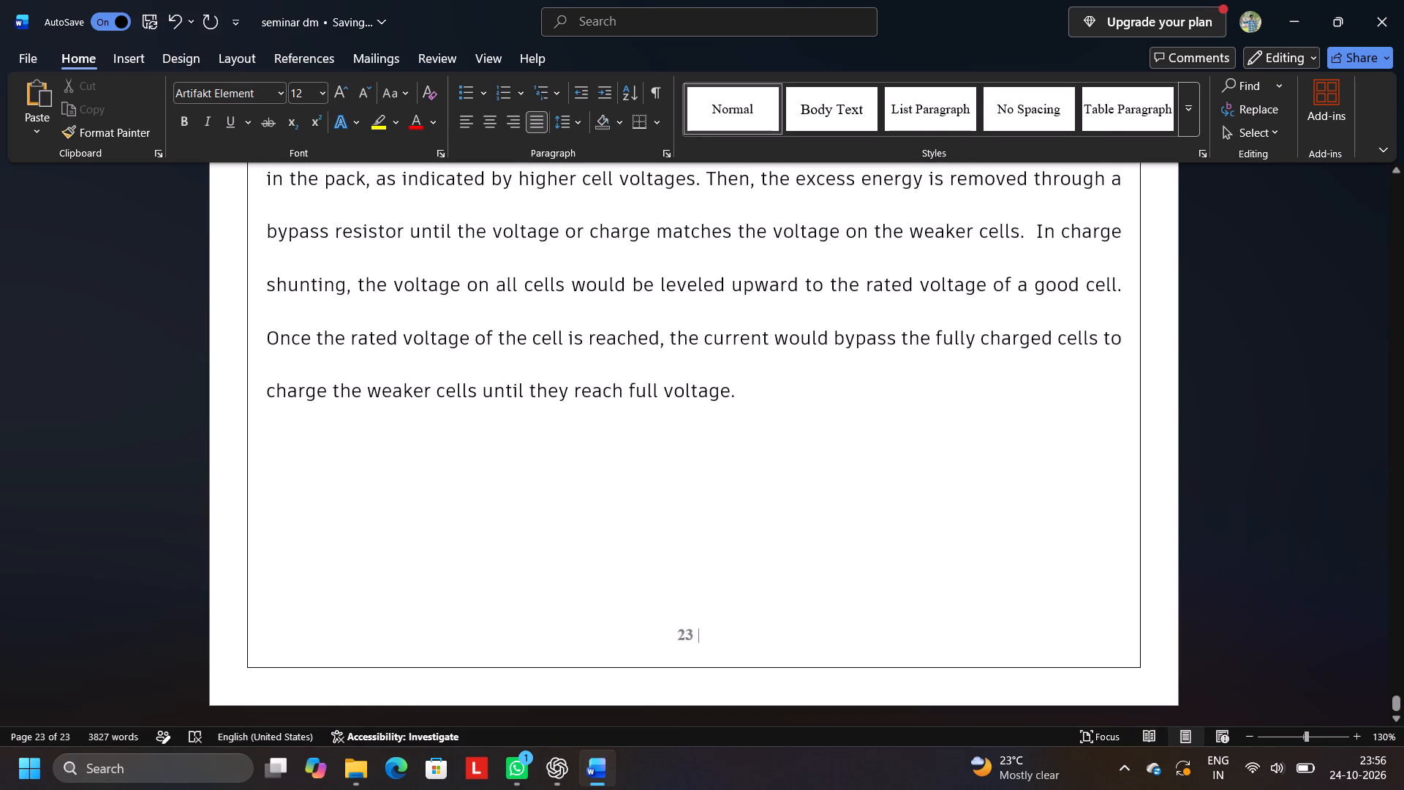
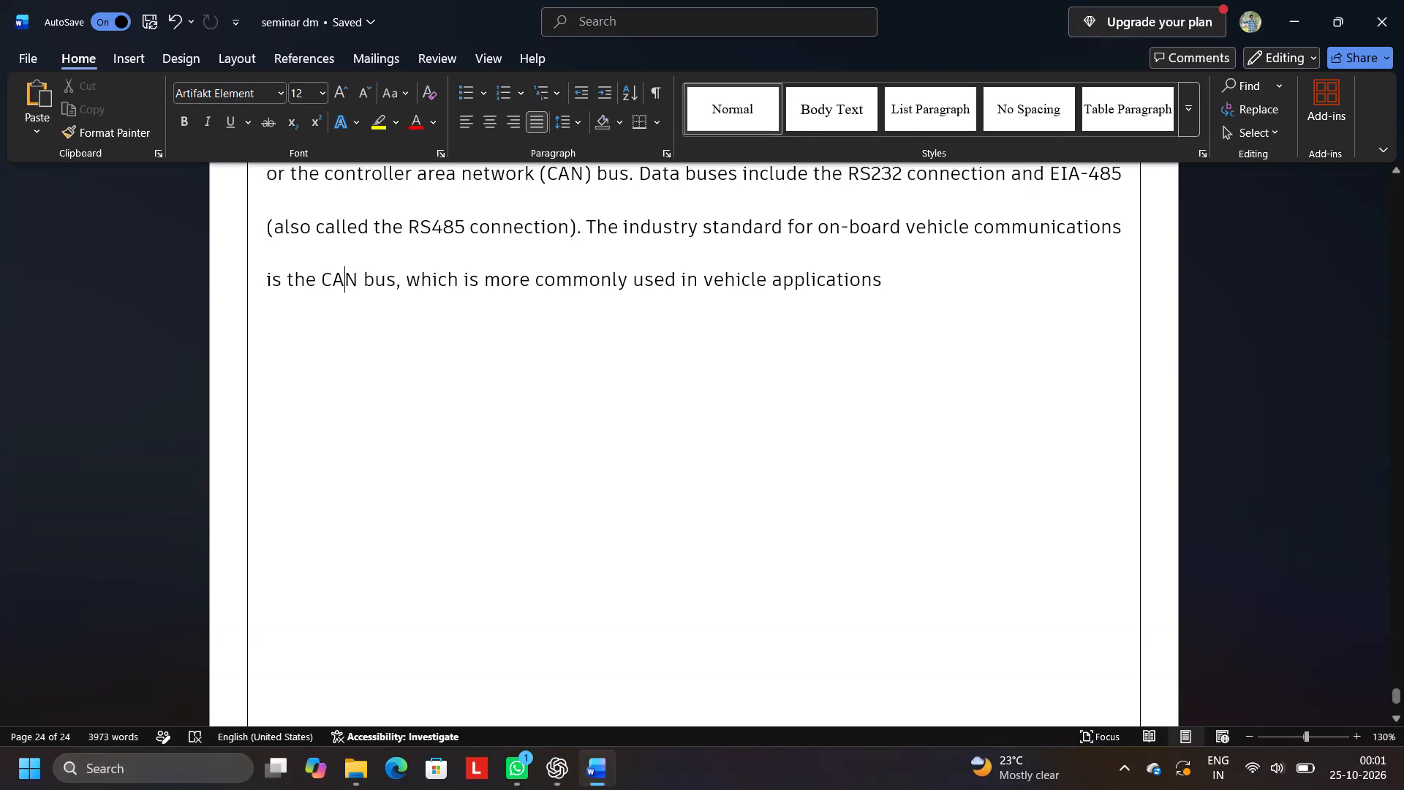
Place the text cursor at the end of the final CAN bus paragraph and examine the remaining space on page 24.
{"action": "left_click", "coordinate": [929, 287]}
{"action": "scroll", "coordinate": [927, 307], "scroll_direction": "down", "scroll_amount": 6}
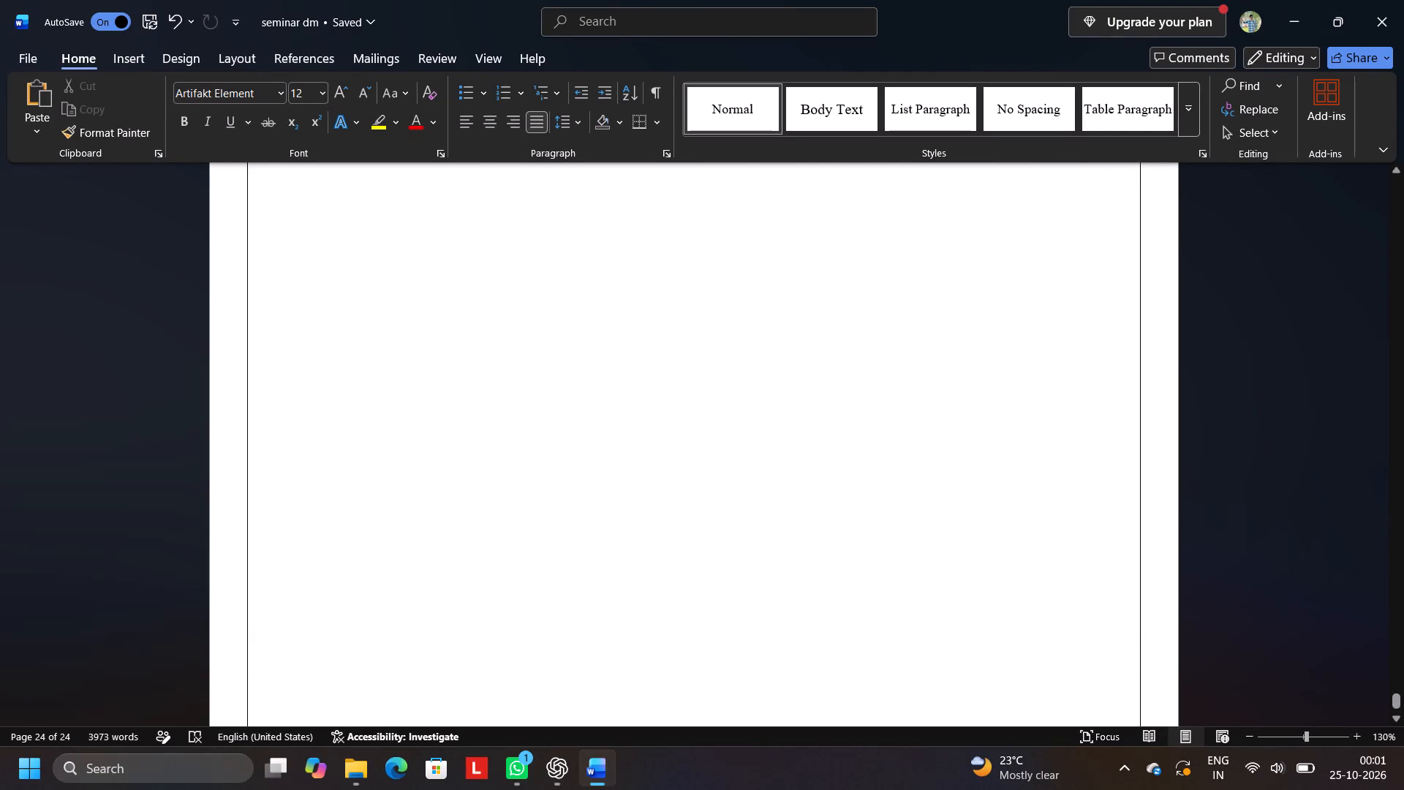
{"action": "scroll", "coordinate": [931, 311], "scroll_direction": "down", "scroll_amount": 6}
{"action": "scroll", "coordinate": [935, 325], "scroll_direction": "up", "scroll_amount": 1}
{"action": "scroll", "coordinate": [935, 326], "scroll_direction": "down", "scroll_amount": 2}
{"action": "scroll", "coordinate": [935, 328], "scroll_direction": "up", "scroll_amount": 9}
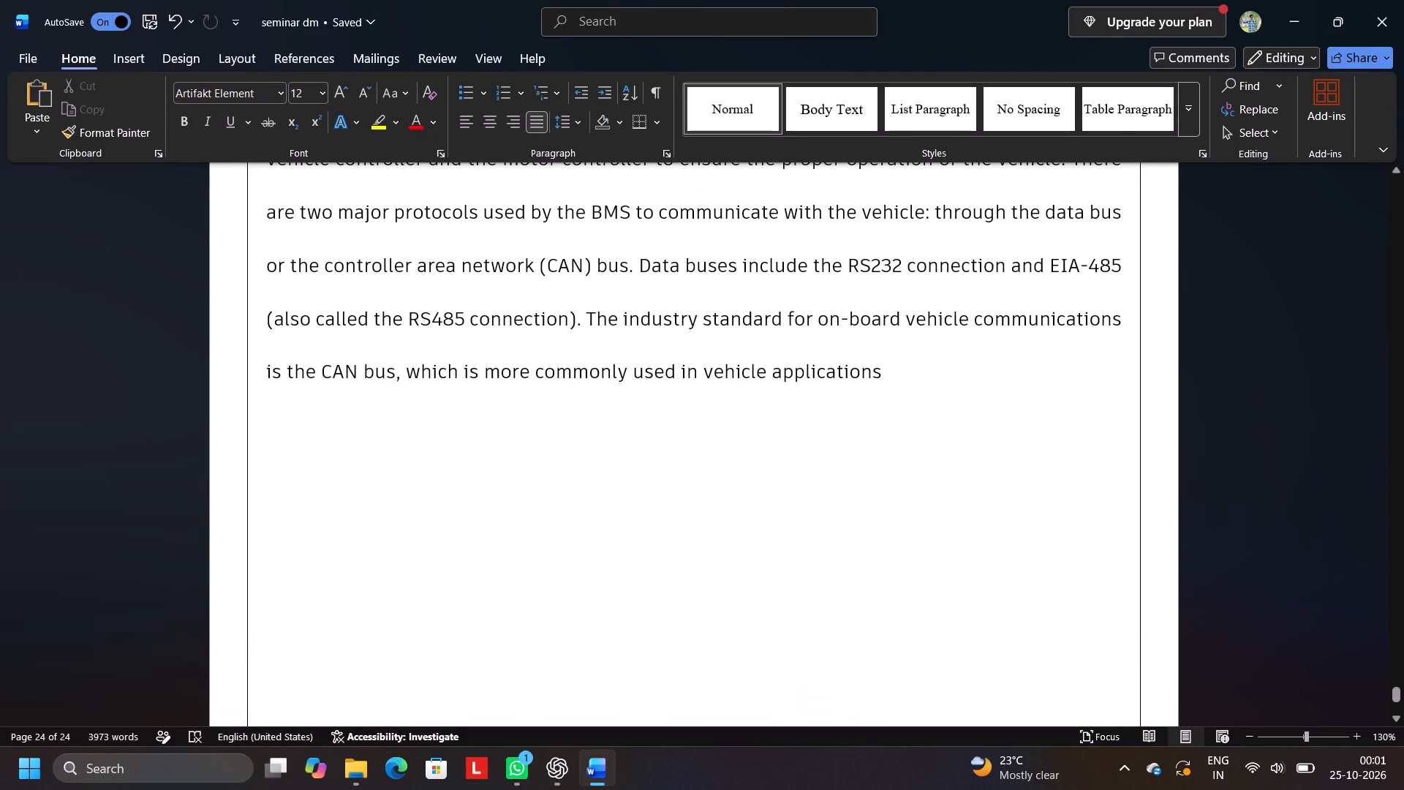
{"action": "scroll", "coordinate": [937, 323], "scroll_direction": "down", "scroll_amount": 6}
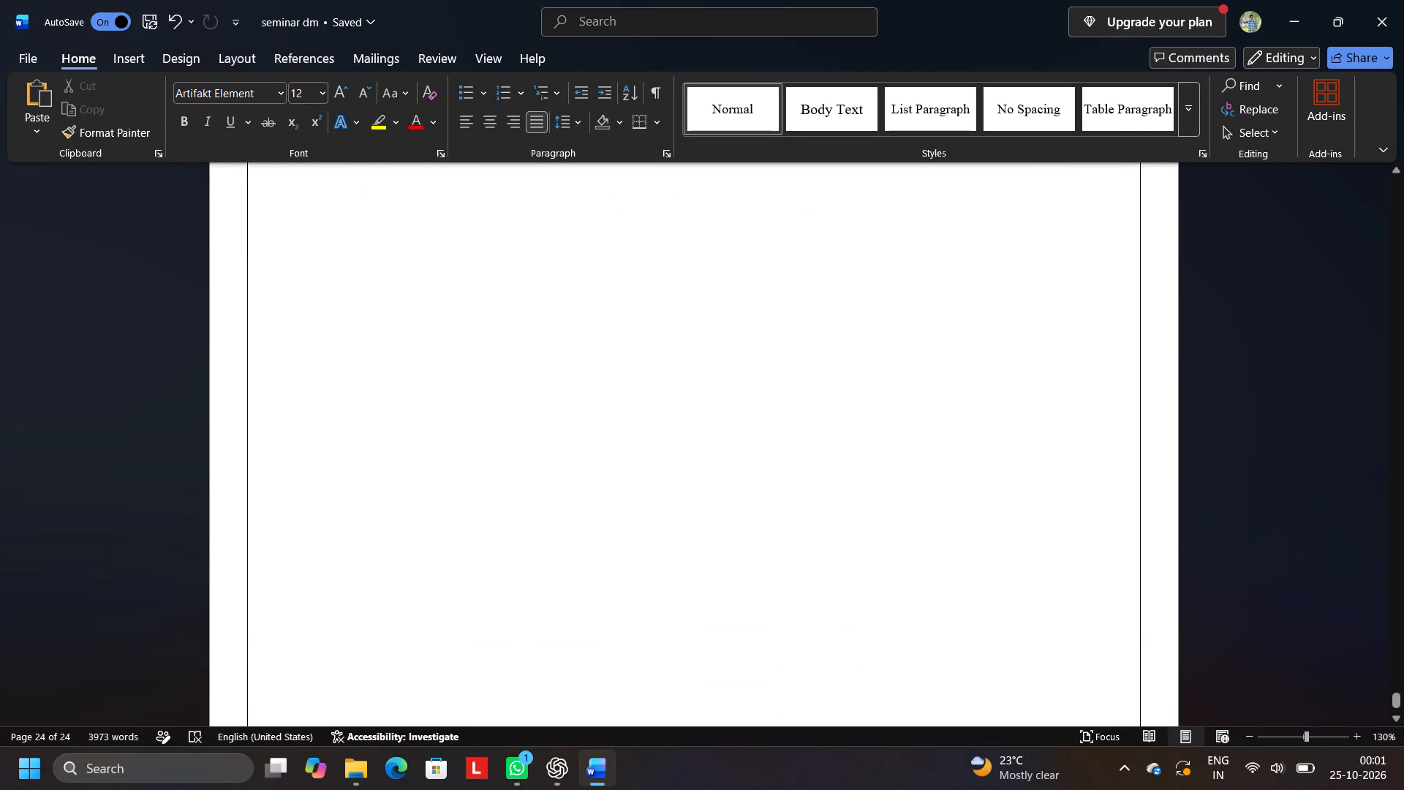
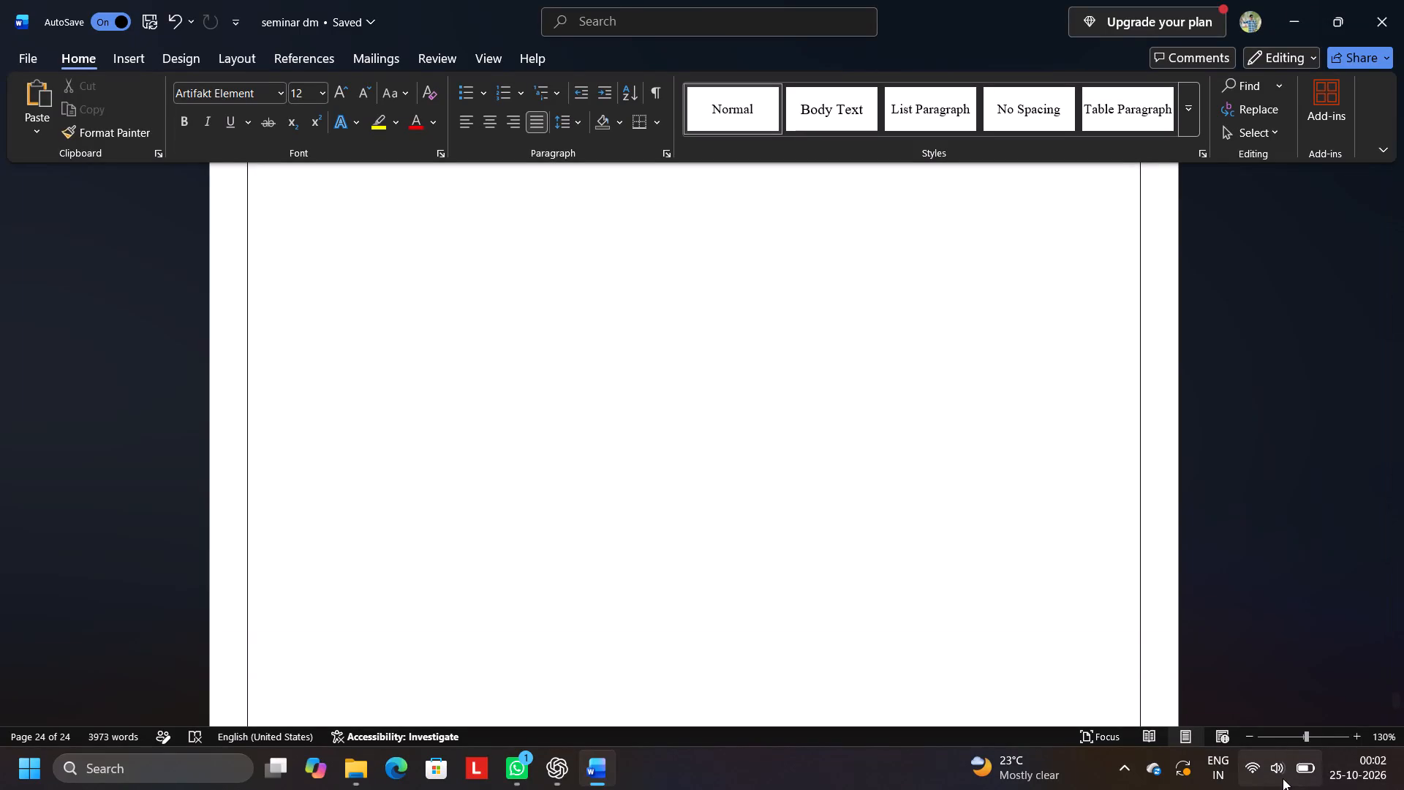
Turn on Bluetooth in the Windows quick settings and try to connect the paired Airdopes Alpha earbuds.
{"action": "left_click", "coordinate": [1283, 778]}
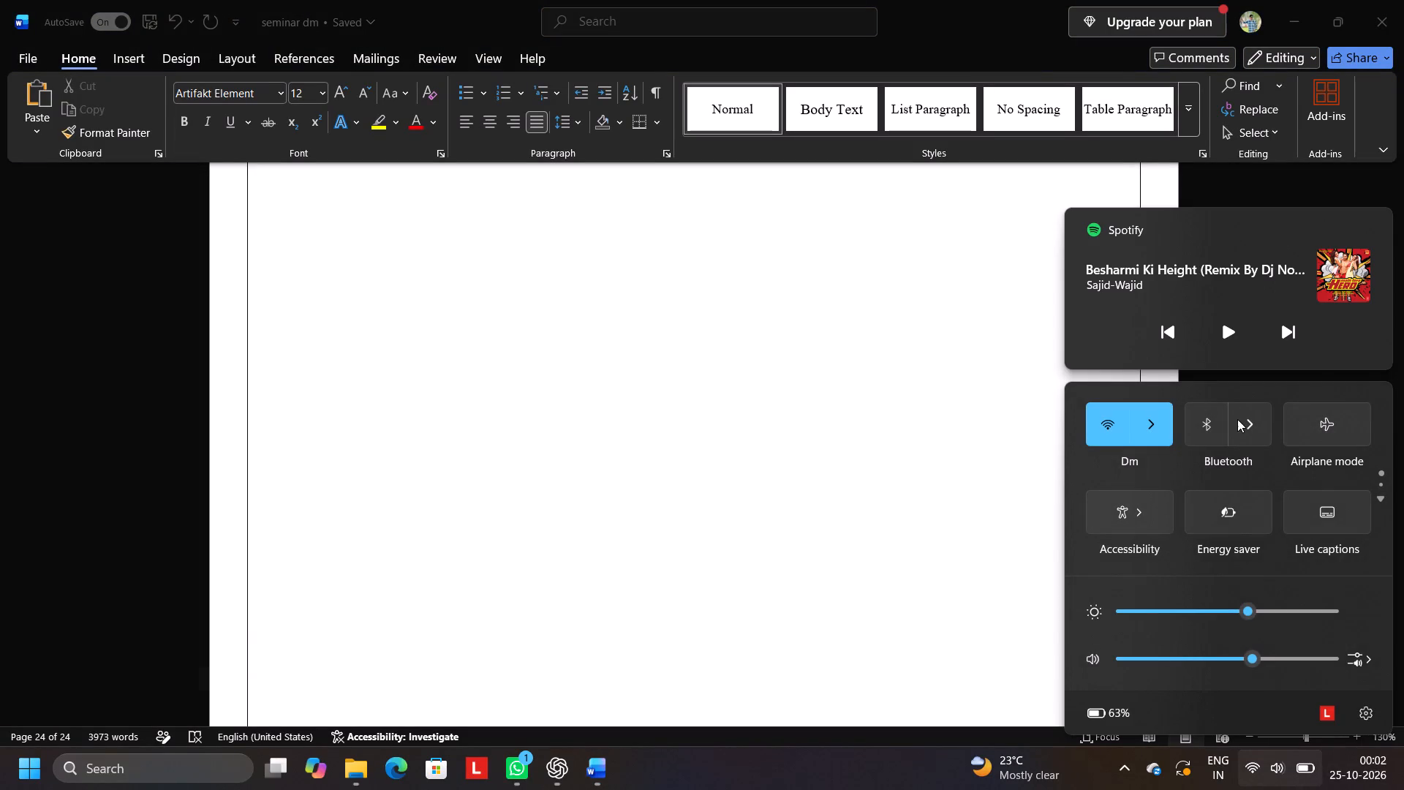
{"action": "left_click", "coordinate": [1203, 429]}
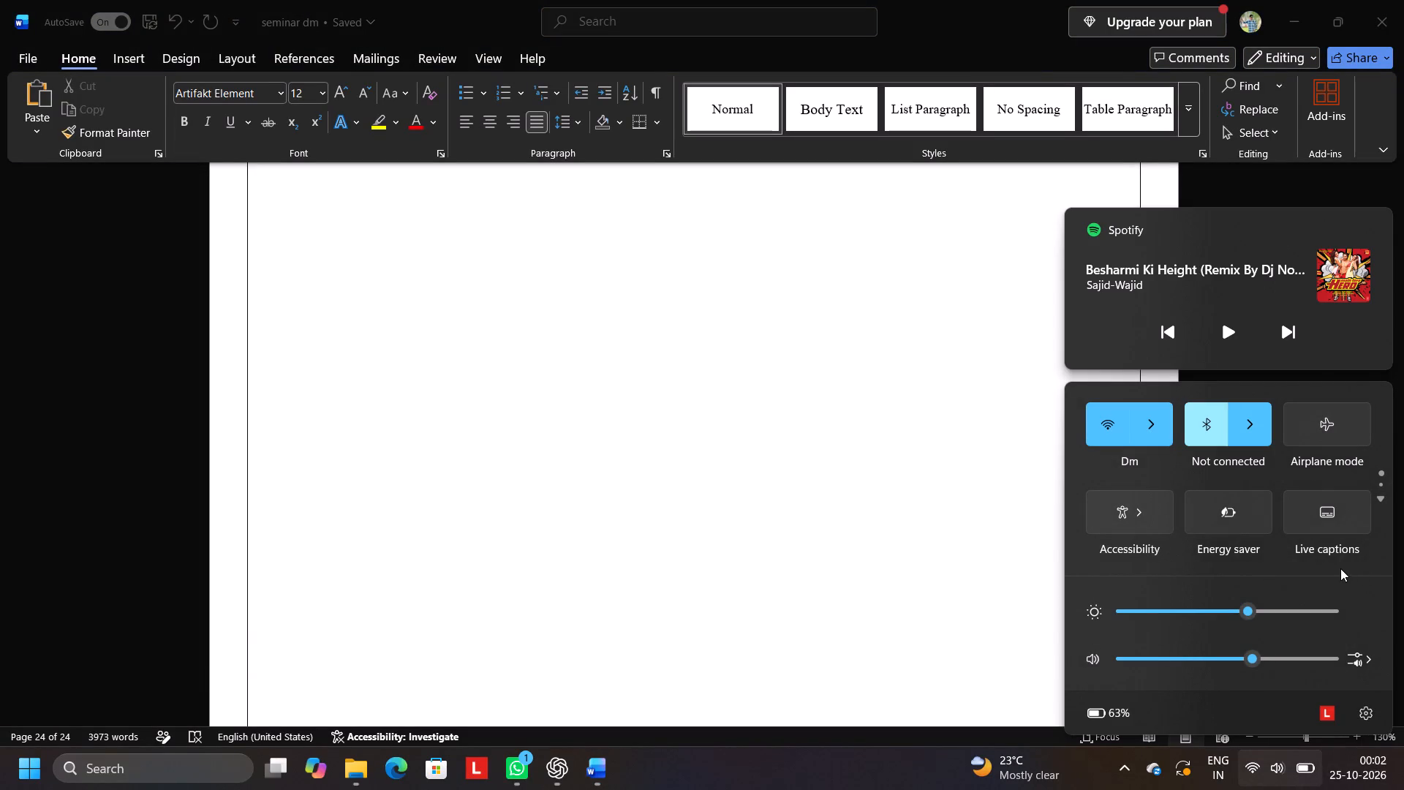
{"action": "left_click", "coordinate": [1233, 424]}
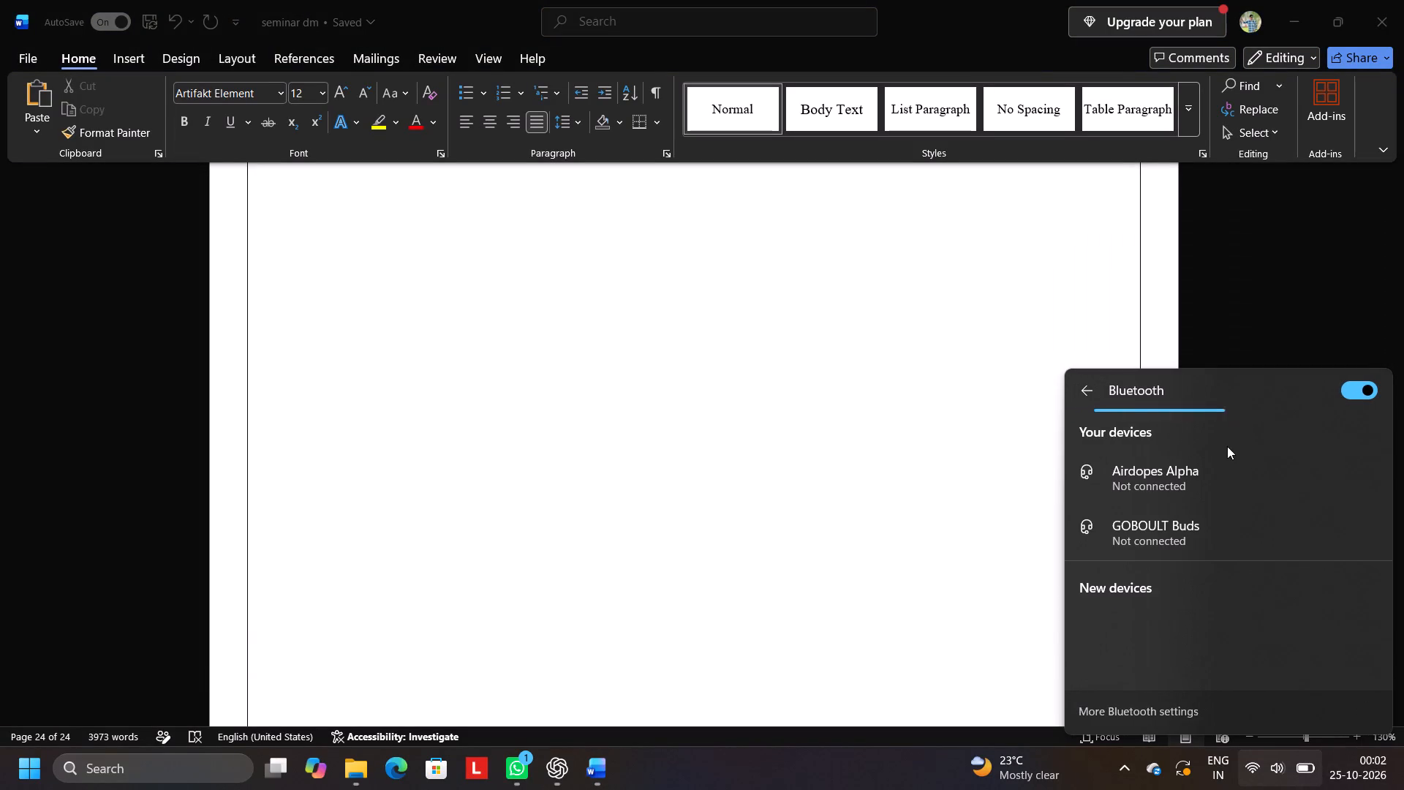
{"action": "left_click", "coordinate": [1183, 484]}
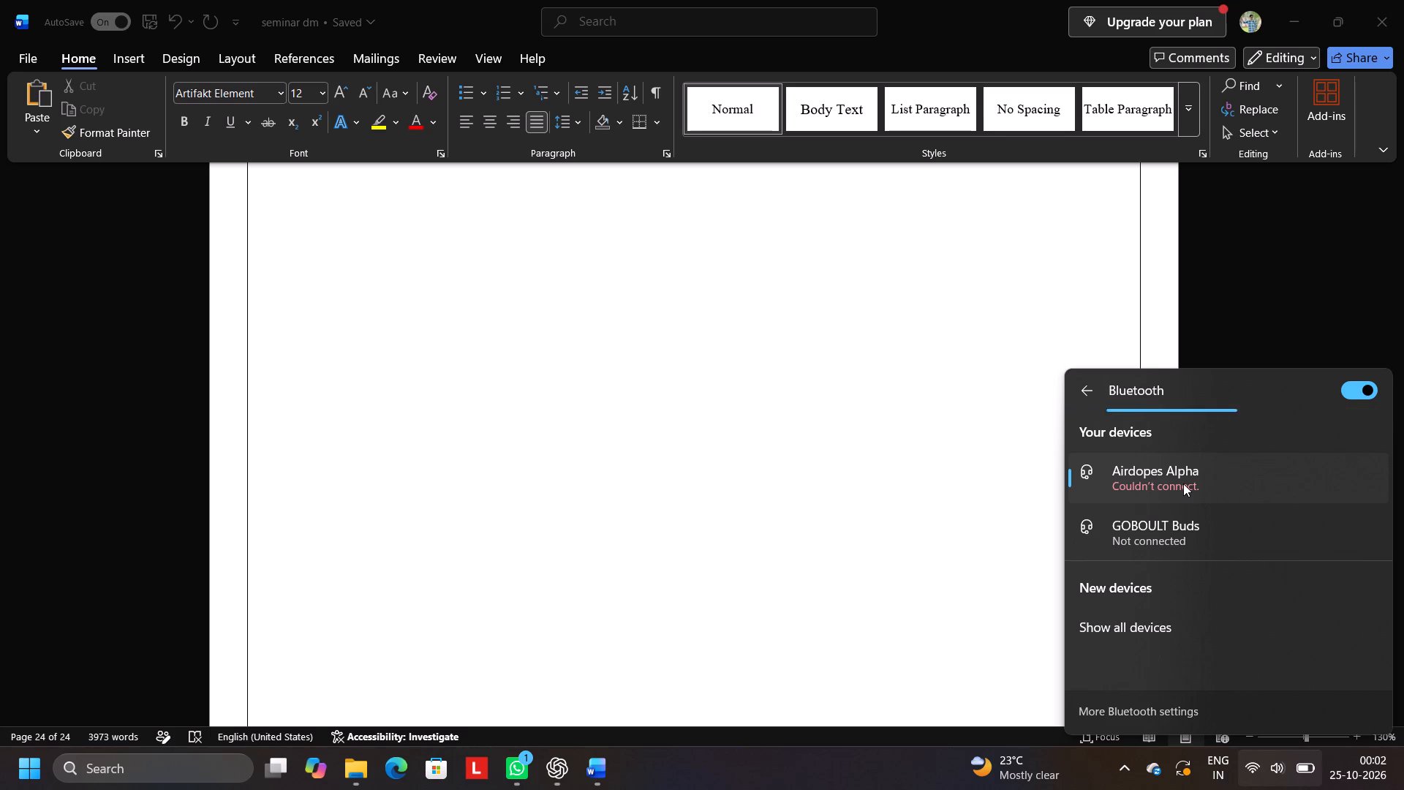
Retry the Bluetooth connection to the Airdopes Alpha headset.
{"action": "left_click", "coordinate": [1183, 484]}
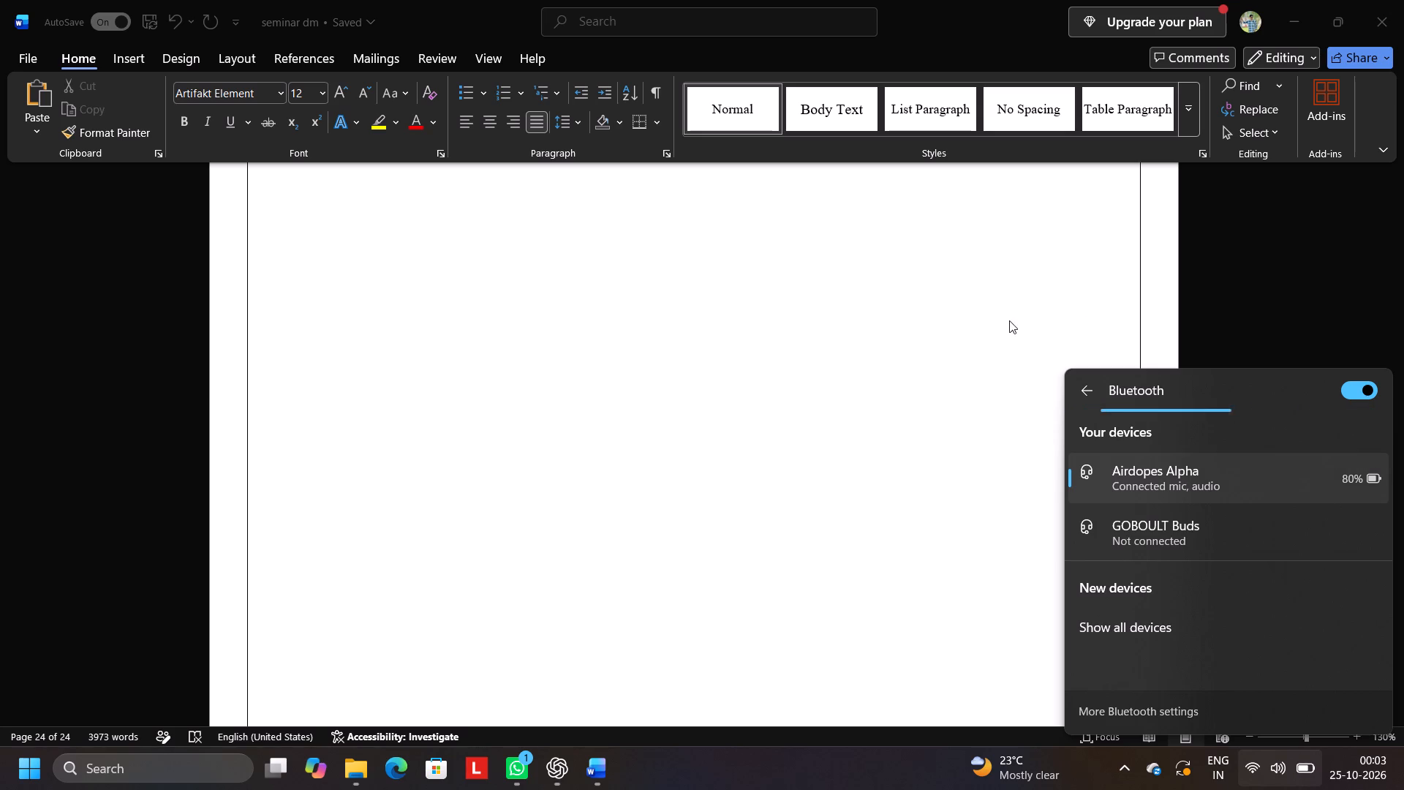
Dismiss the Bluetooth device list and return to the seminar report.
{"action": "left_click", "coordinate": [1322, 240]}
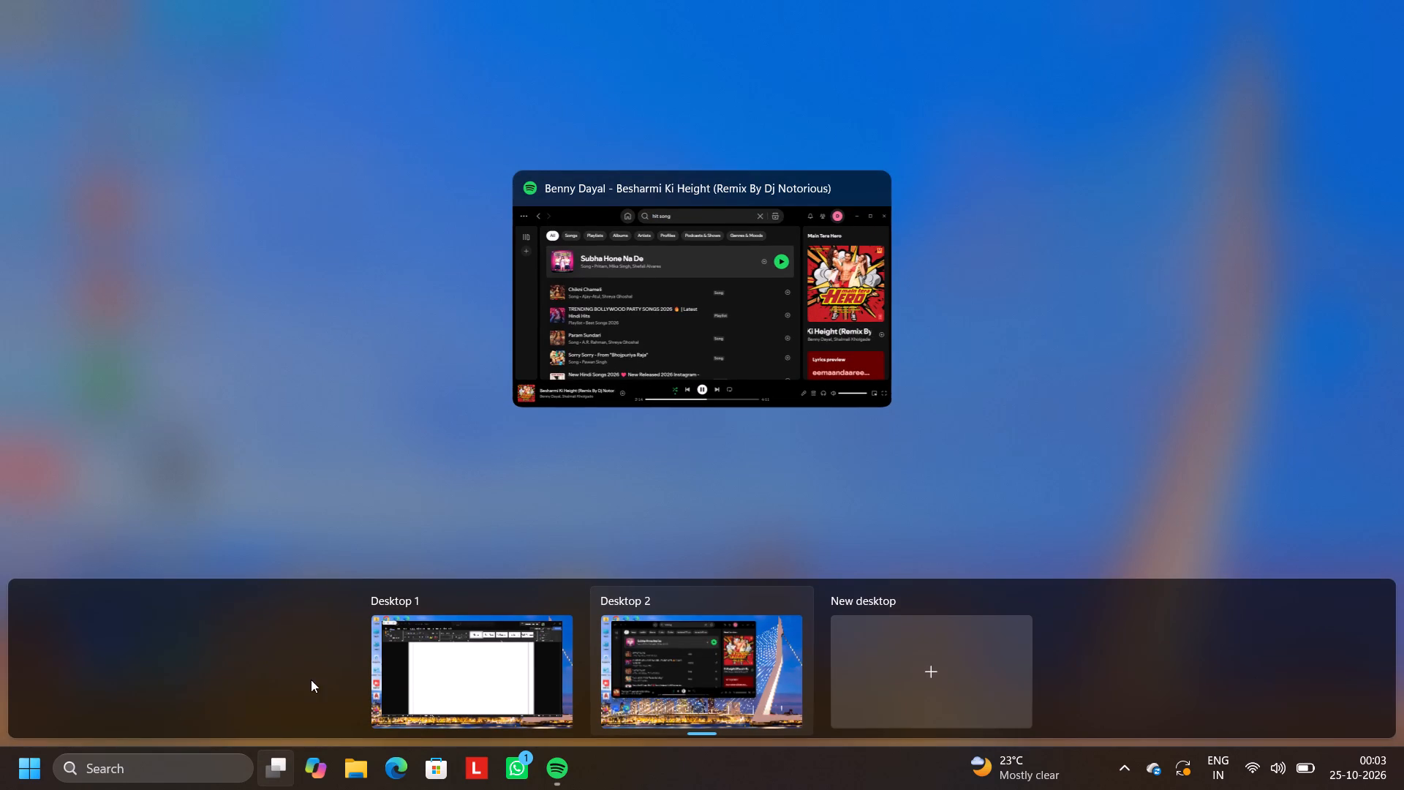
Switch to Desktop 1 with the seminar report in Word and review the end of the CAN bus communication text on page 24.
{"action": "left_click", "coordinate": [399, 700]}
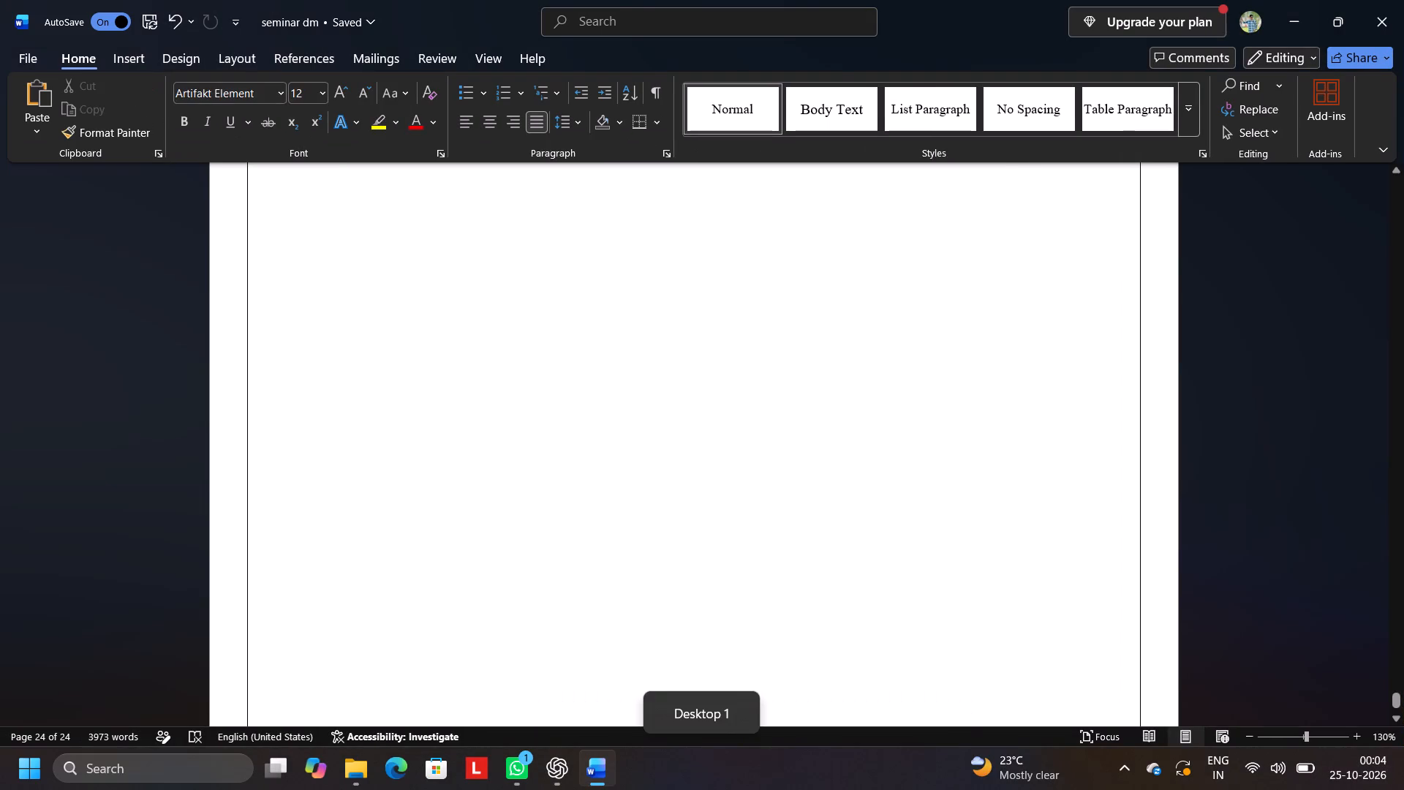
{"action": "scroll", "coordinate": [529, 553], "scroll_direction": "up", "scroll_amount": 6}
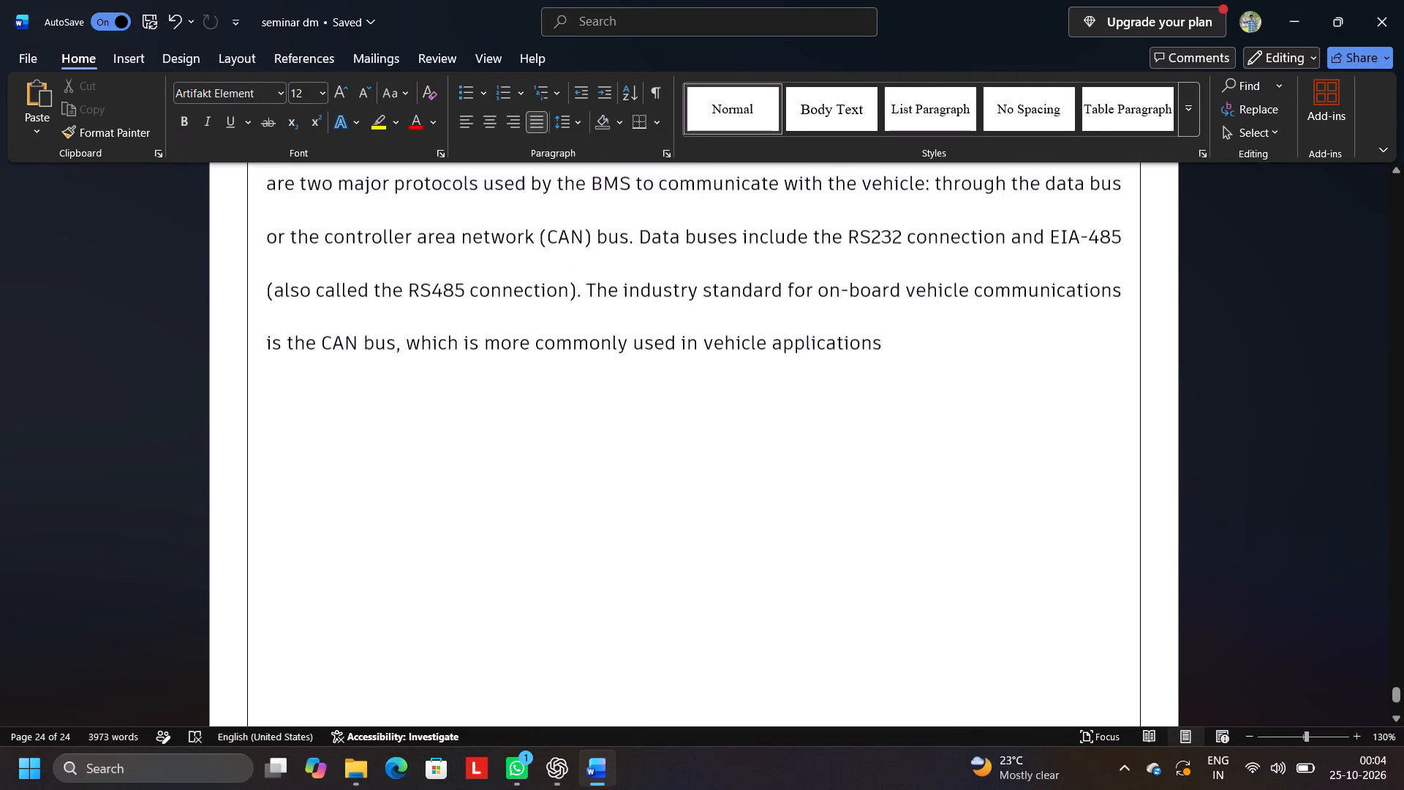
{"action": "scroll", "coordinate": [553, 527], "scroll_direction": "up", "scroll_amount": 1}
{"action": "scroll", "coordinate": [553, 527], "scroll_direction": "down", "scroll_amount": 3}
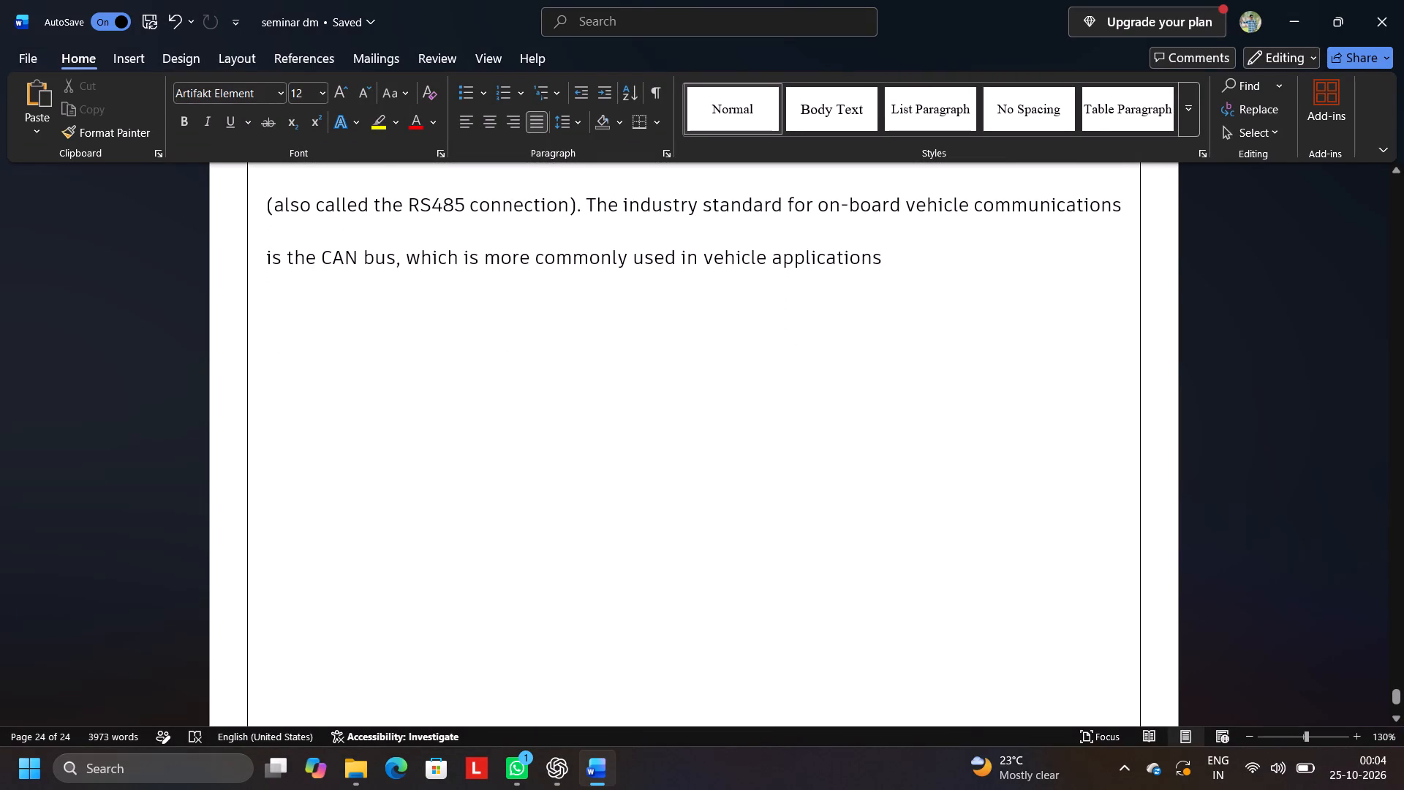
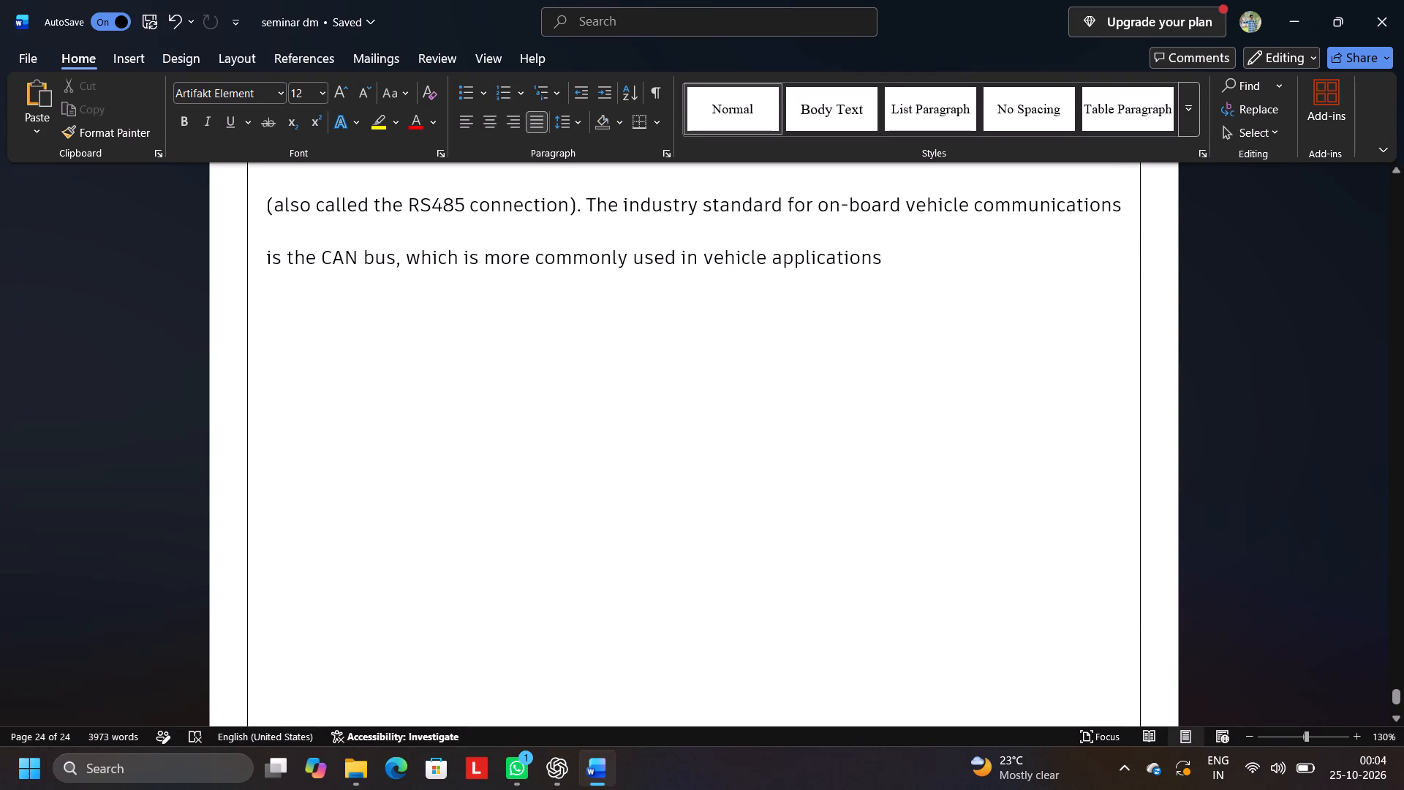
End the CAN bus sentence with a period and paste the copied Improved Battery Model text as a new paragraph below it.
{"action": "key", "text": "period"}
{"action": "key", "text": "Return"}
{"action": "key", "text": "ctrl+v"}
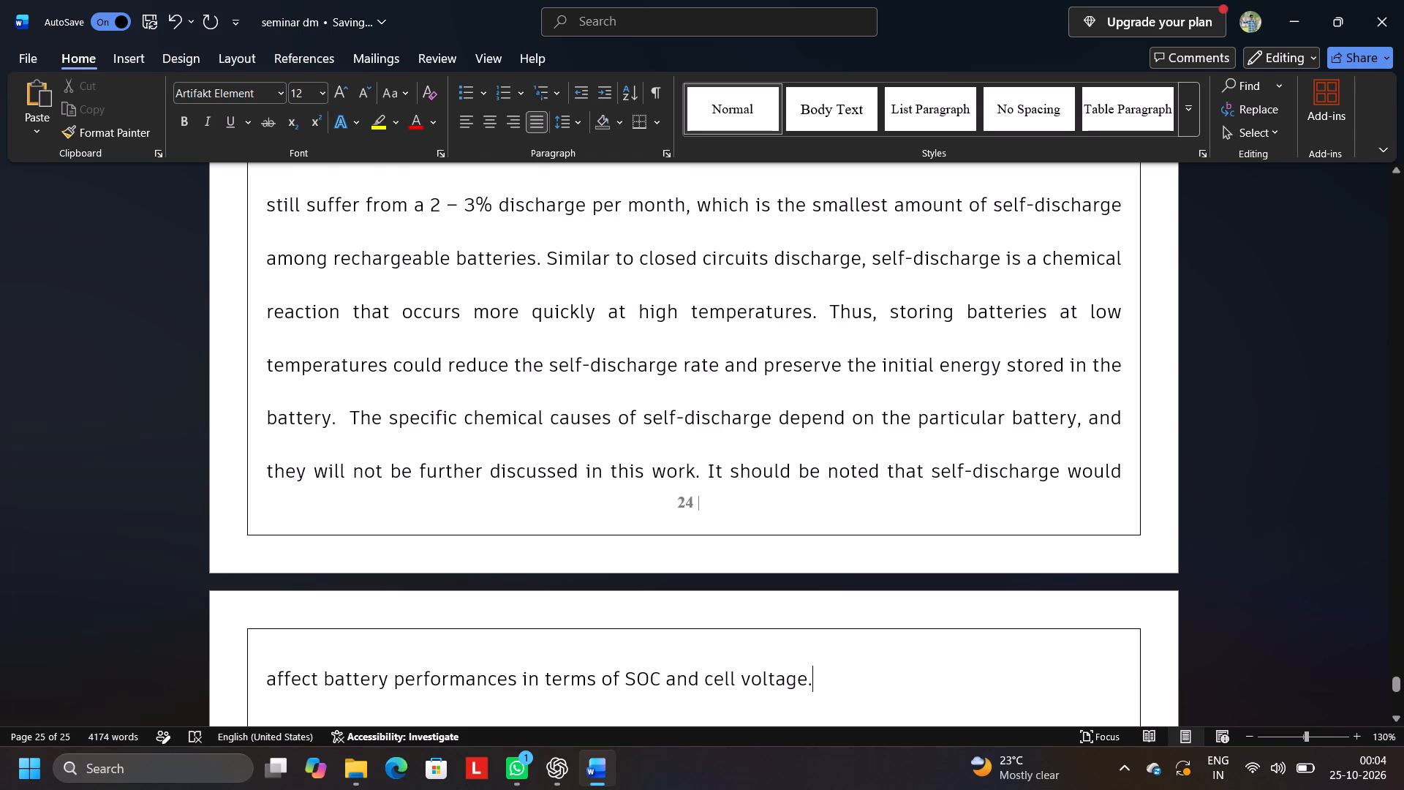
Add a blank line after the CAN bus paragraph and put IMPROVED BATTERY MODEL on its own line above the self-discharging text.
{"action": "scroll", "coordinate": [614, 324], "scroll_direction": "up", "scroll_amount": 12}
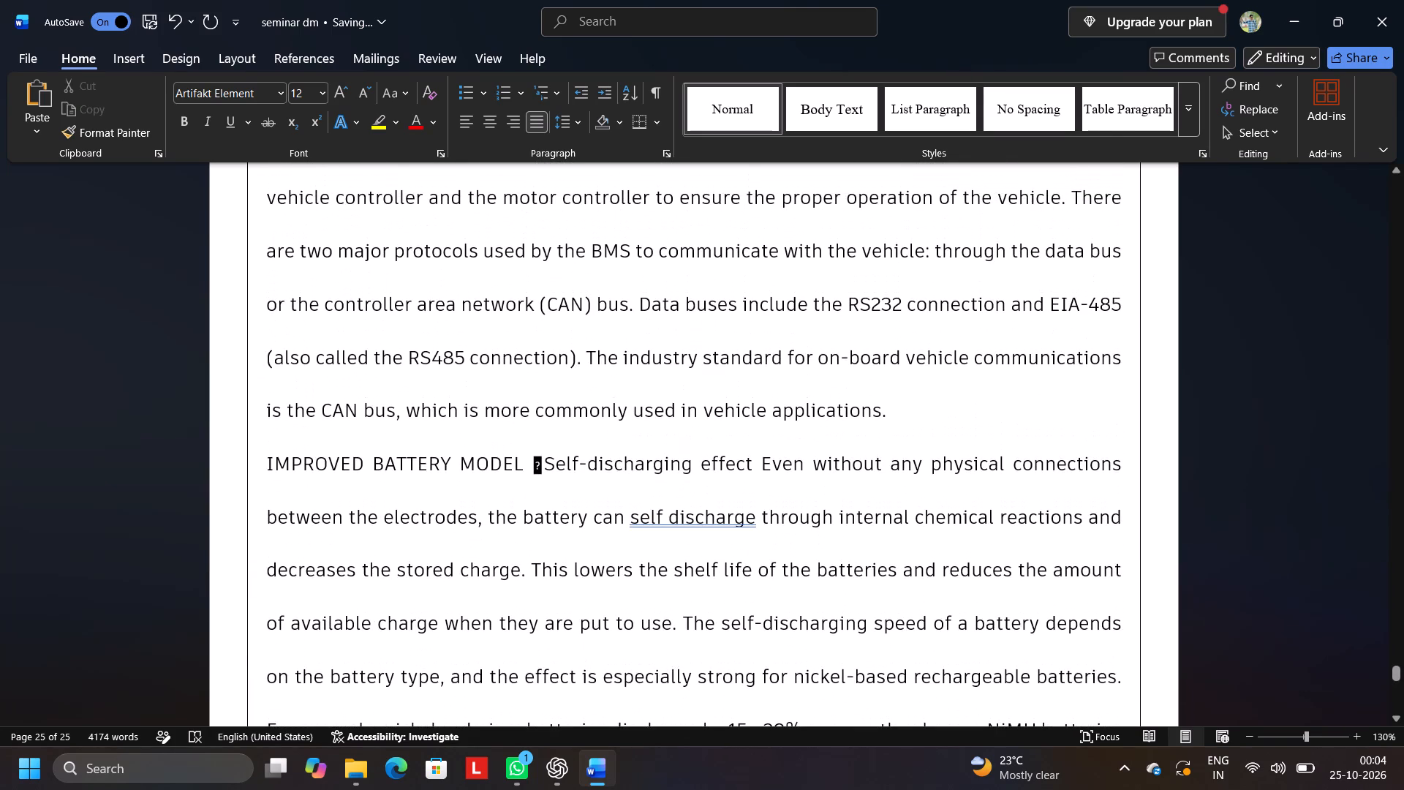
{"action": "scroll", "coordinate": [613, 318], "scroll_direction": "up", "scroll_amount": 2}
{"action": "left_click", "coordinate": [915, 524]}
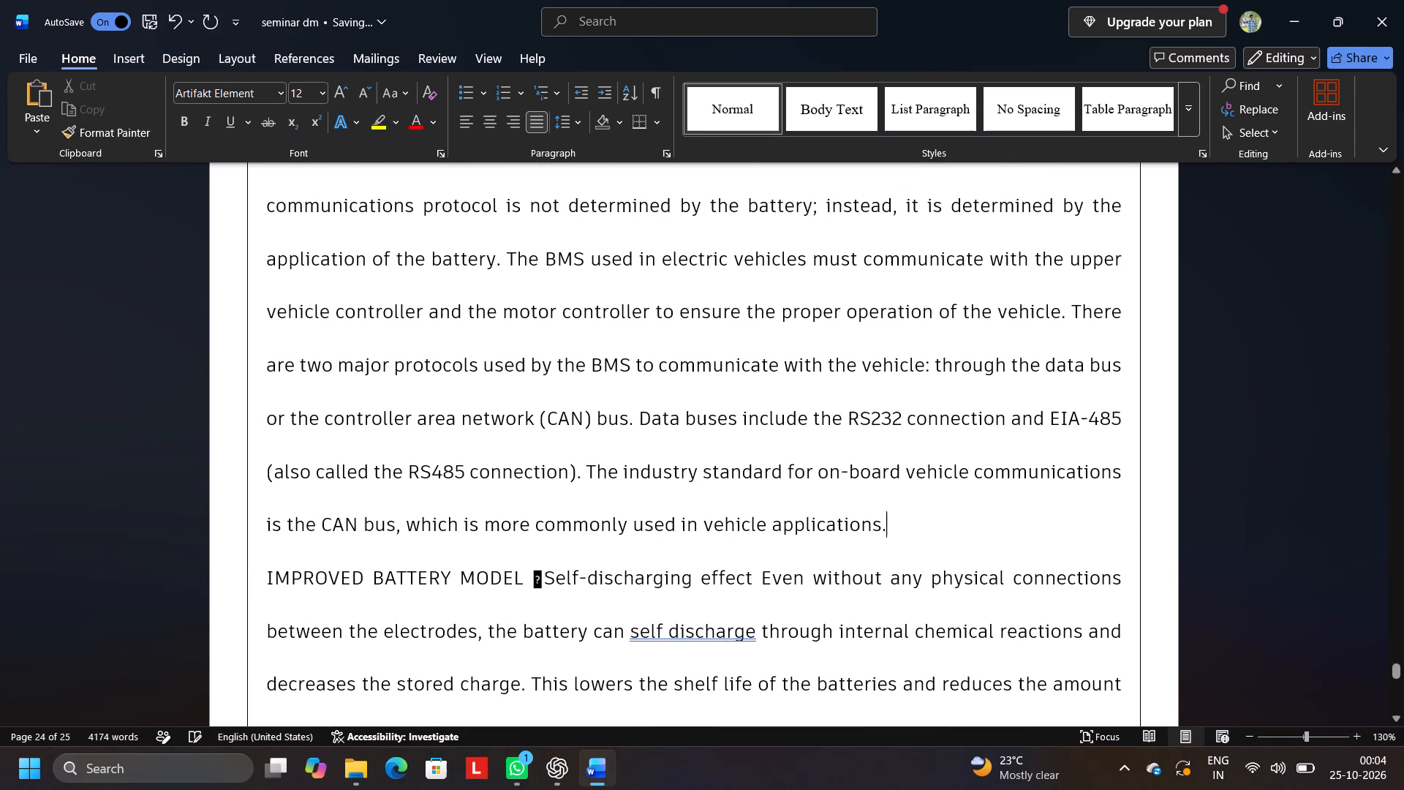
{"action": "key", "text": "Return"}
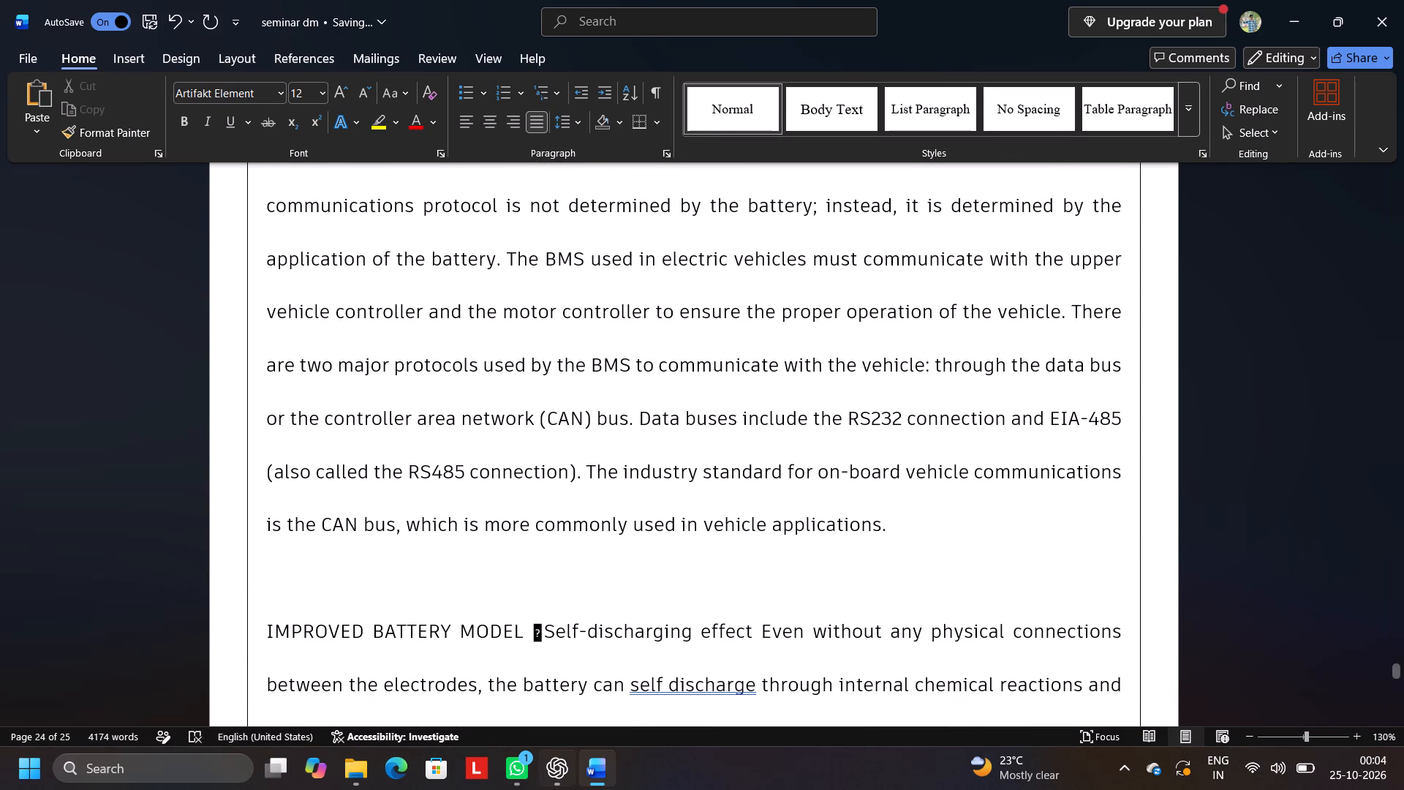
{"action": "left_click", "coordinate": [528, 631]}
{"action": "key", "text": "Return"}
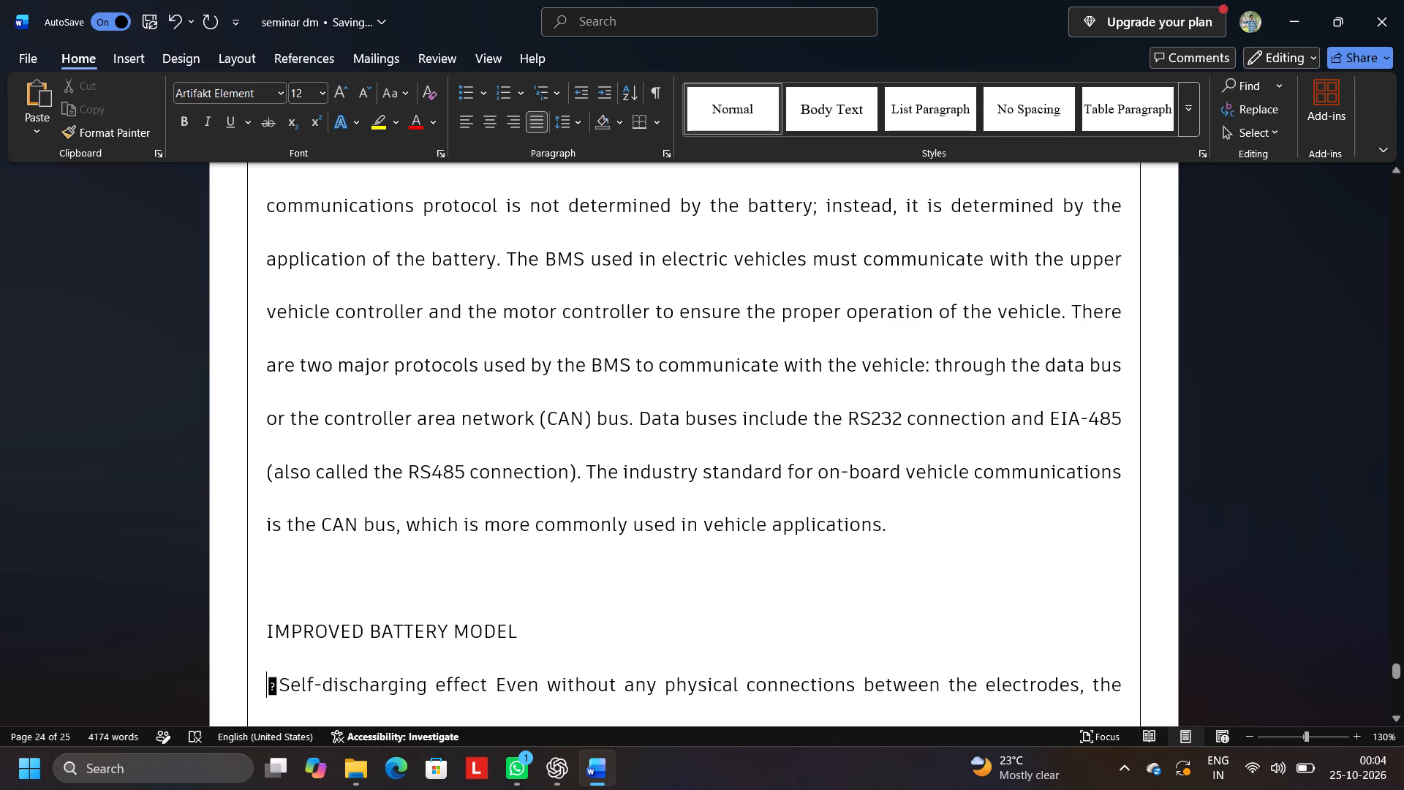
Format the IMPROVED BATTERY MODEL heading as bold with font size 14.
{"action": "left_click_drag", "start_coordinate": [266, 626], "coordinate": [502, 624]}
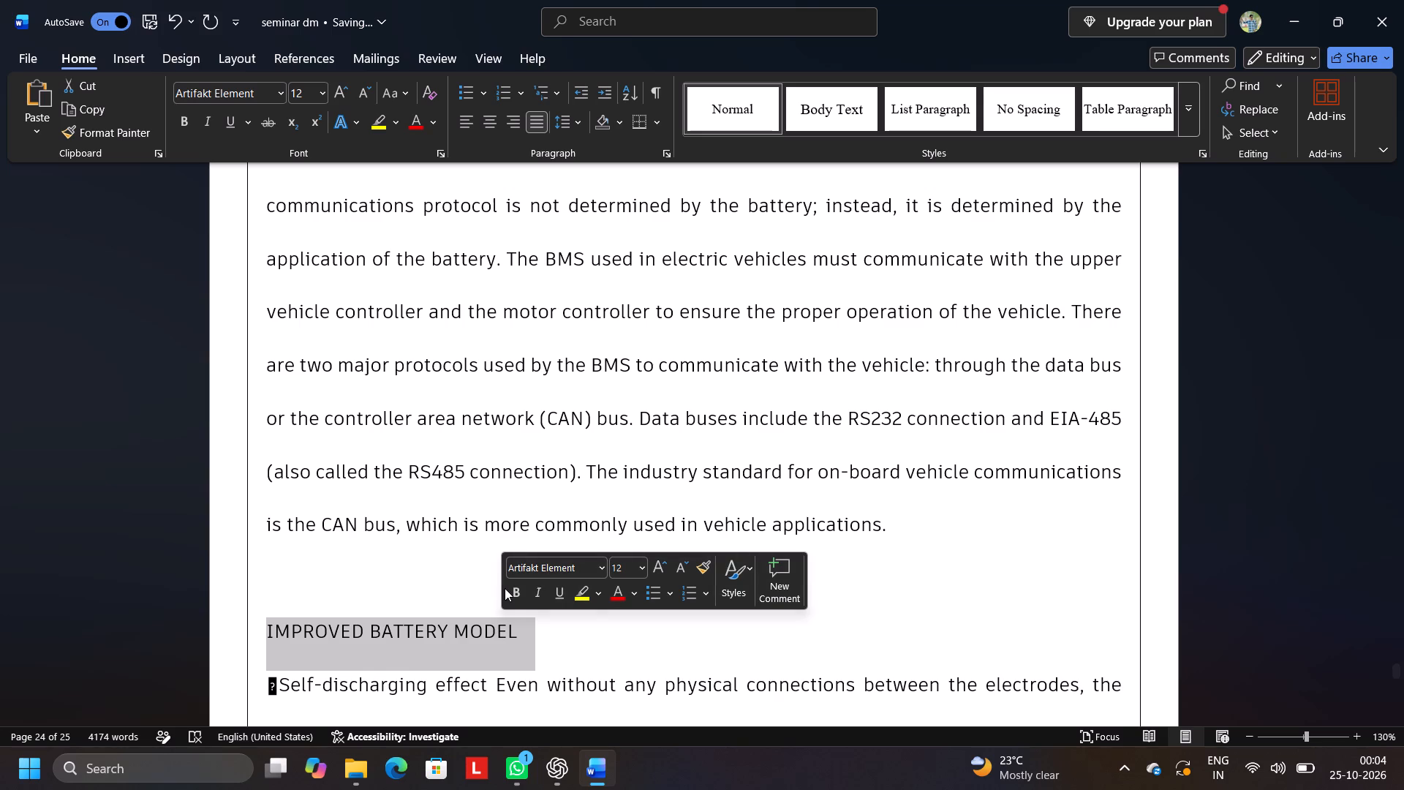
{"action": "left_click", "coordinate": [510, 588]}
{"action": "left_click", "coordinate": [641, 561]}
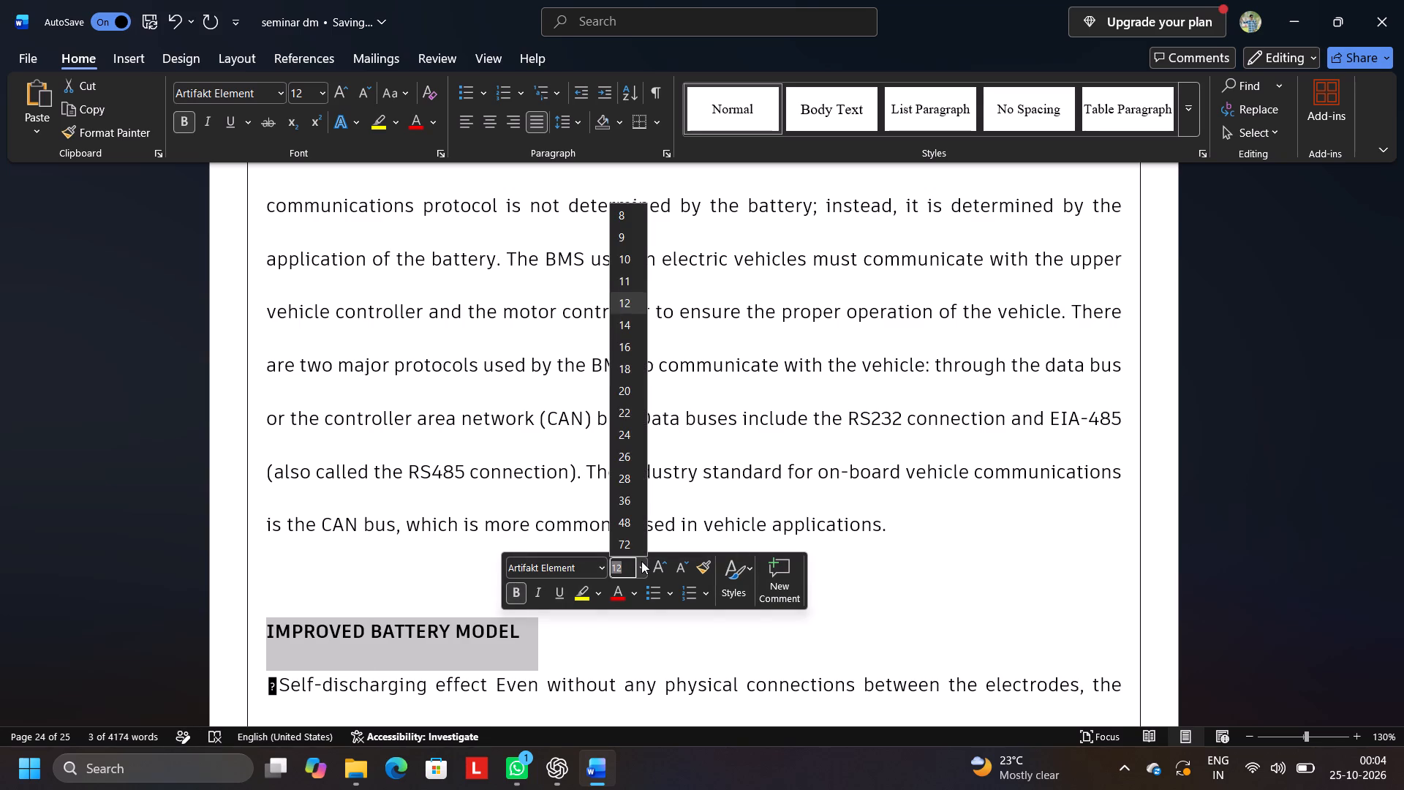
{"action": "left_click", "coordinate": [636, 320]}
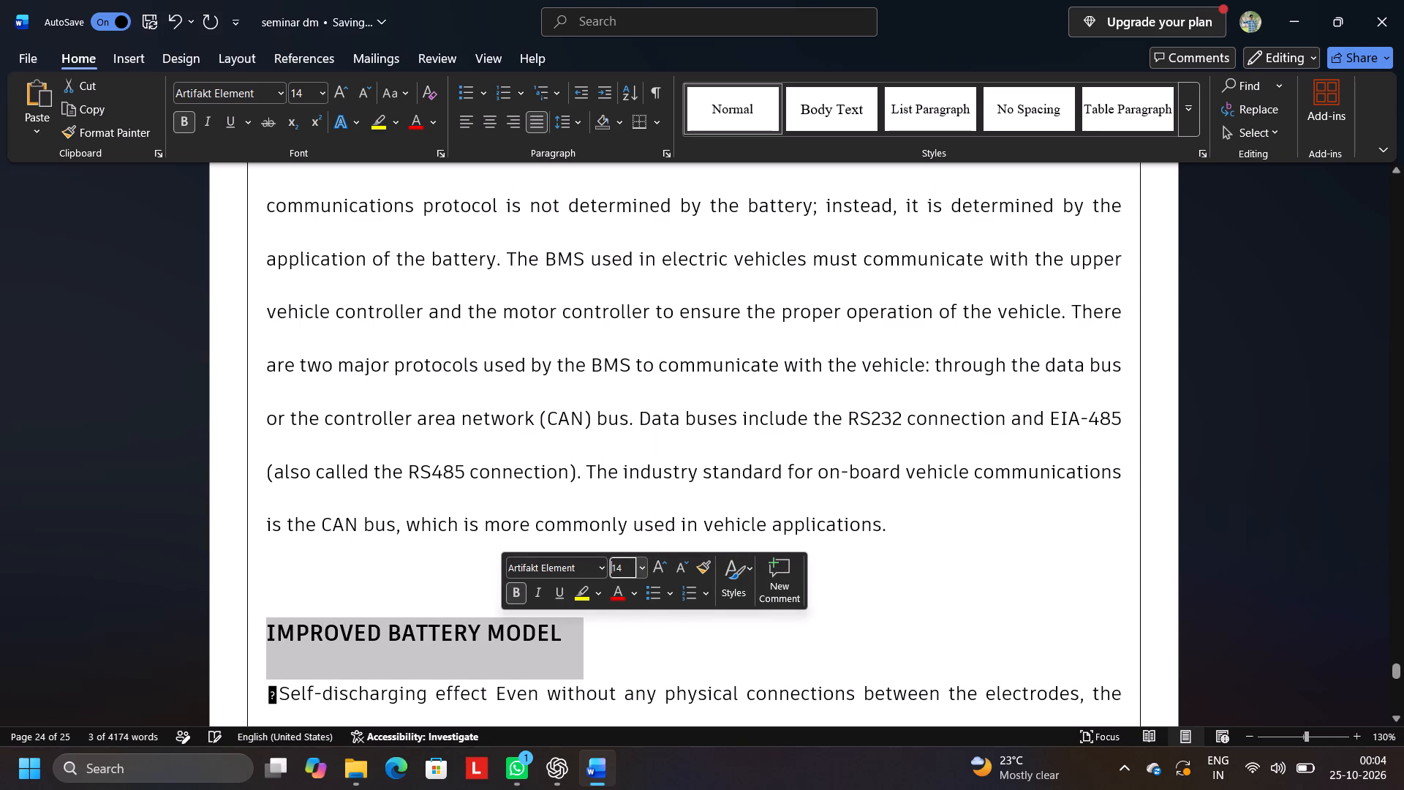
{"action": "left_click", "coordinate": [420, 531]}
Delete the stray placeholder character before "Self-discharging effect" under the IMPROVED BATTERY MODEL heading.
{"action": "scroll", "coordinate": [472, 569], "scroll_direction": "down", "scroll_amount": 5}
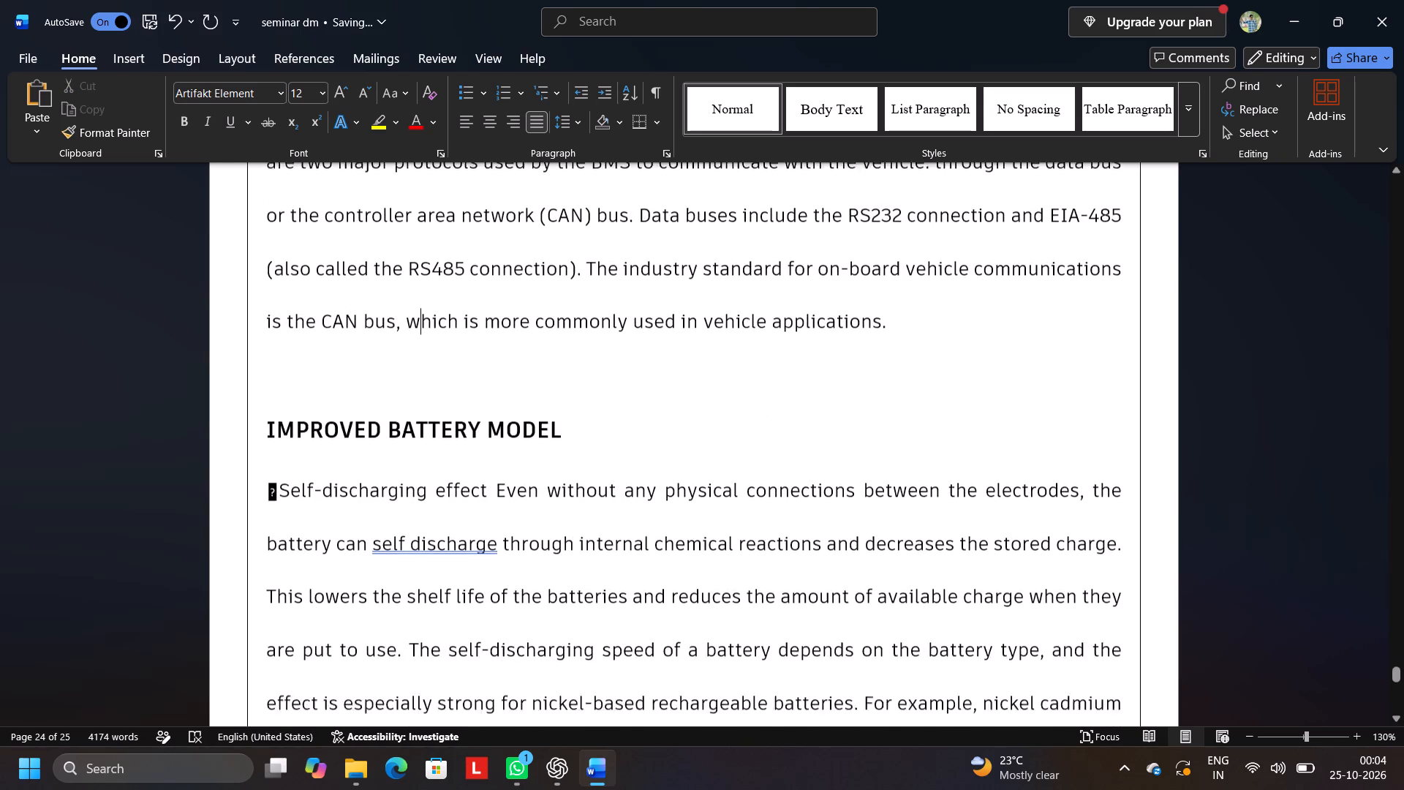
{"action": "left_click", "coordinate": [271, 413]}
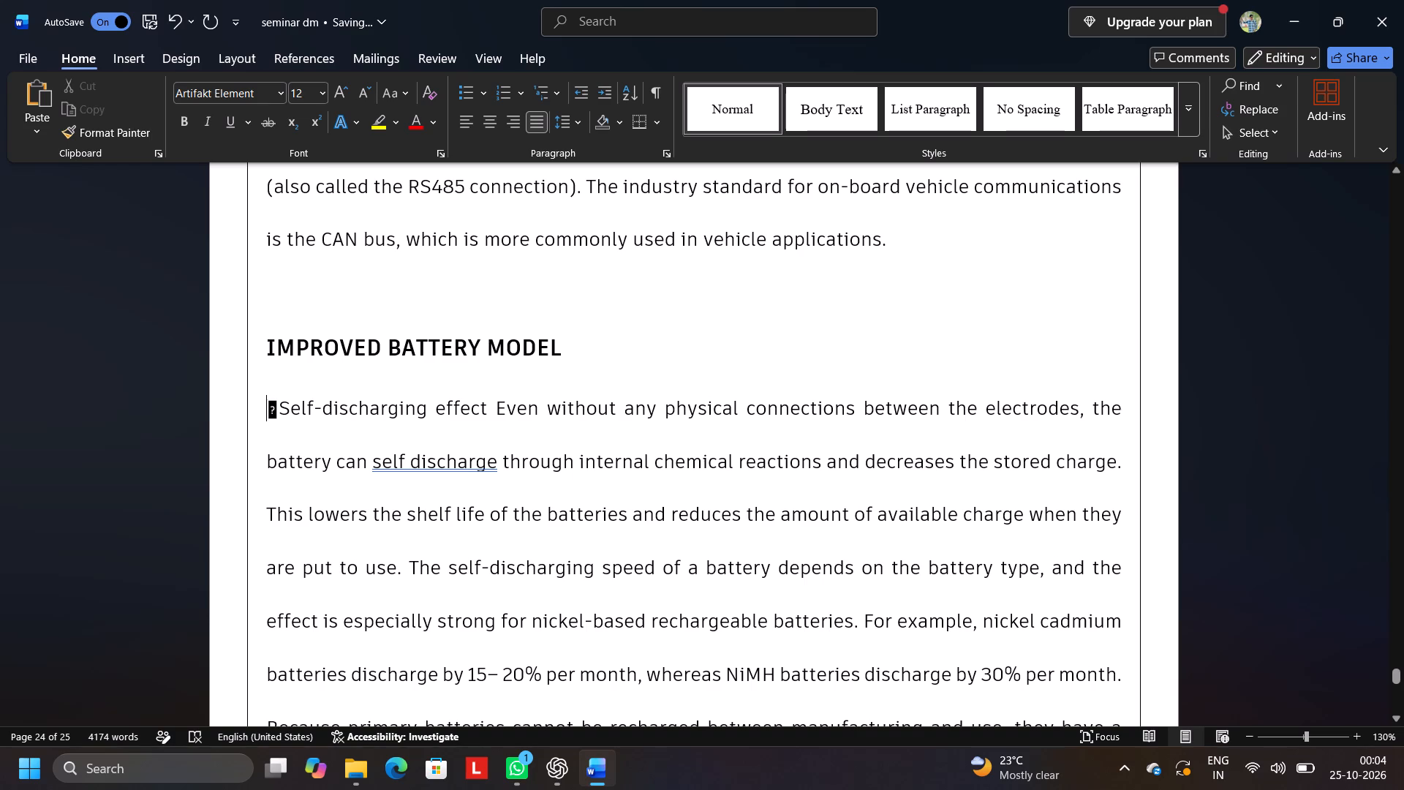
{"action": "left_click", "coordinate": [272, 413]}
{"action": "left_click", "coordinate": [282, 408]}
{"action": "key", "text": "BackSpace"}
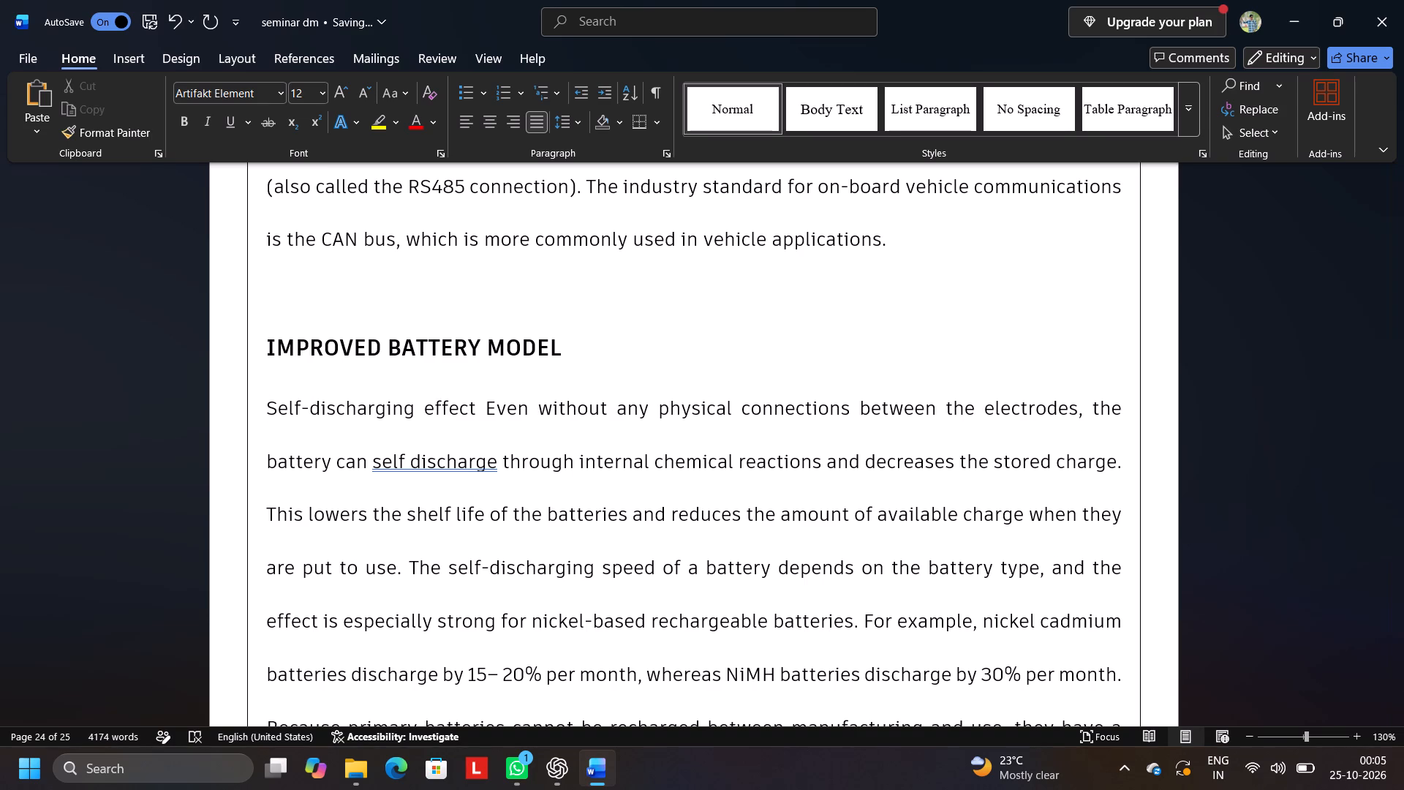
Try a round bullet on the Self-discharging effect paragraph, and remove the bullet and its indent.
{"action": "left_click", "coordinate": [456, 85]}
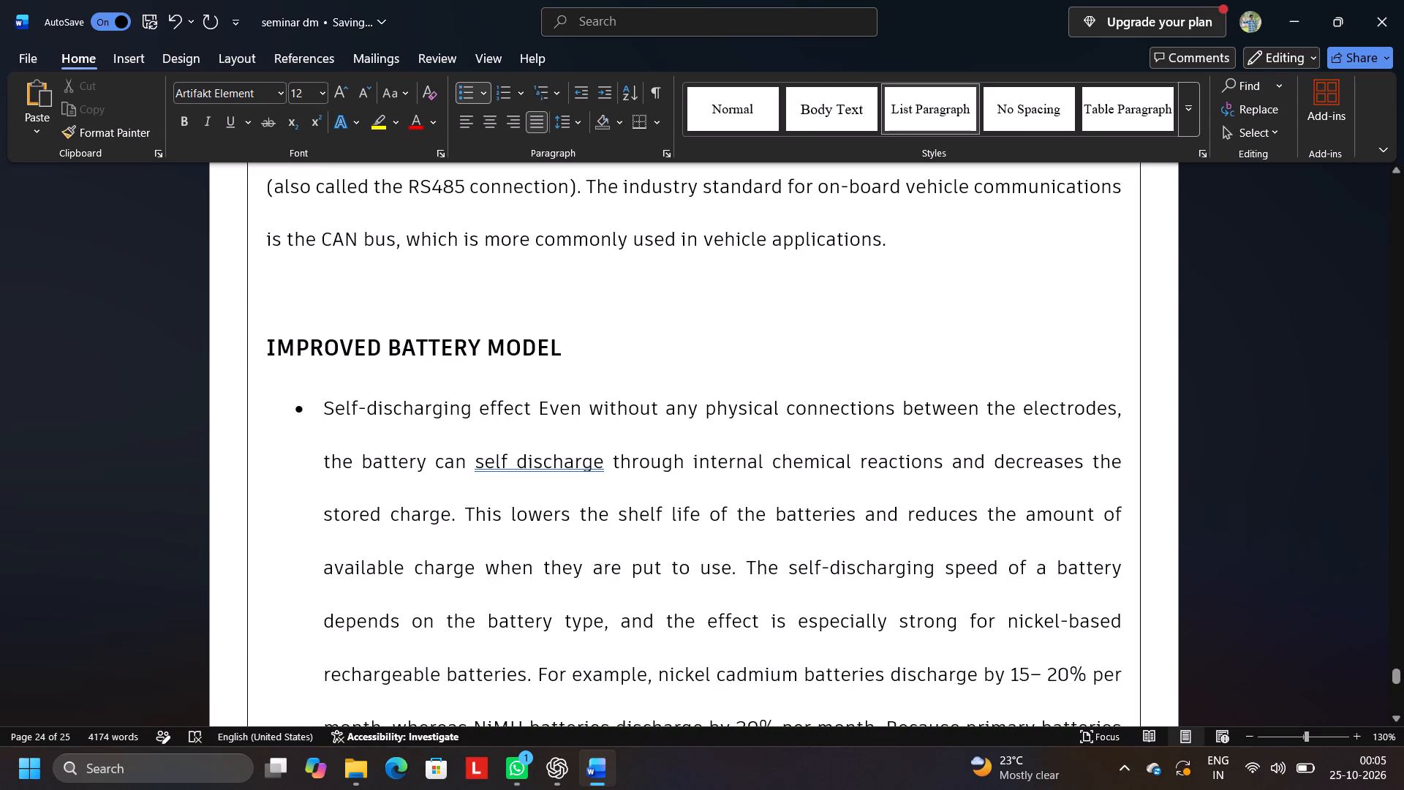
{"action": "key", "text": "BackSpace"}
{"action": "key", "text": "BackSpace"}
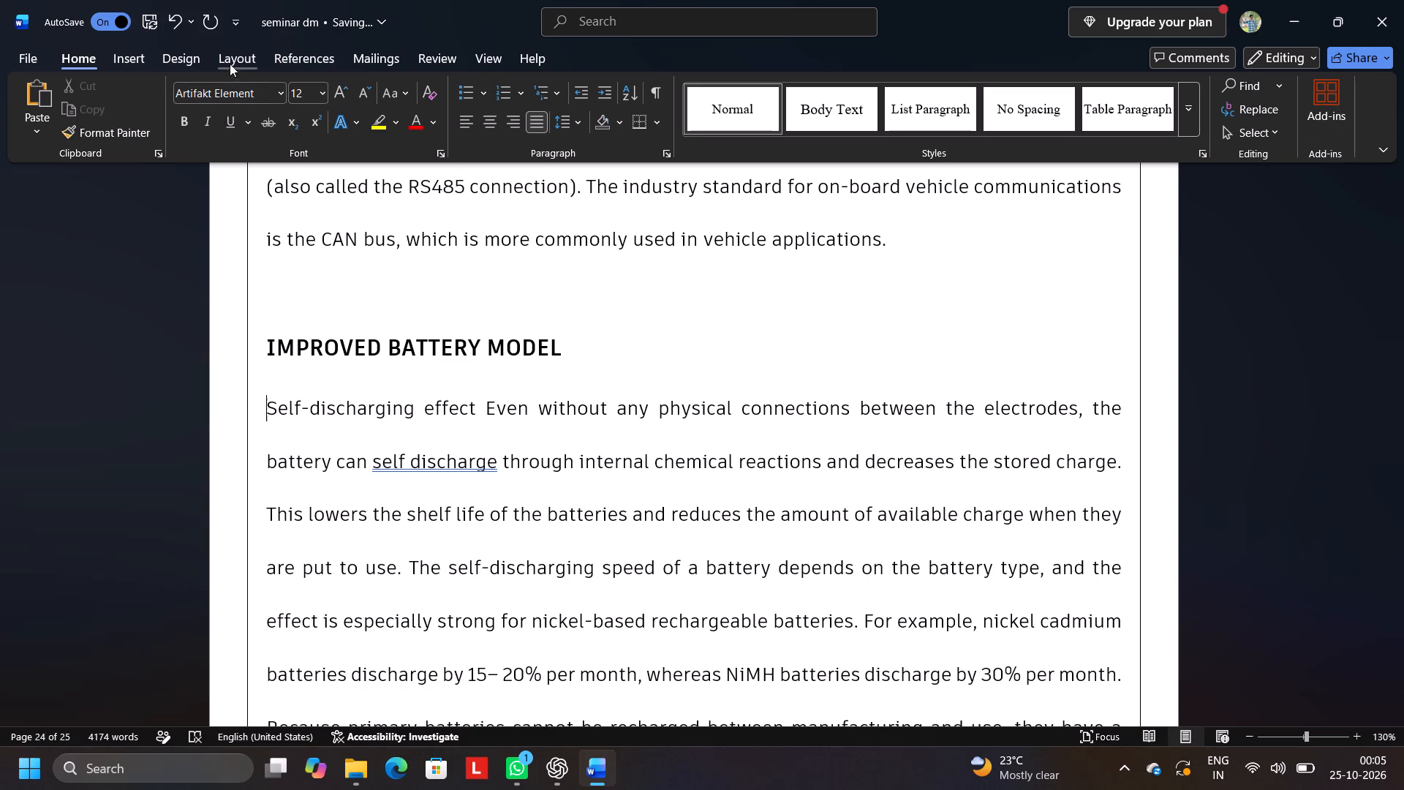
Open the full symbol picker at the start of the Self-discharging effect paragraph and browse the AmdtSymbols and Algerian character sets.
{"action": "left_click", "coordinate": [198, 52]}
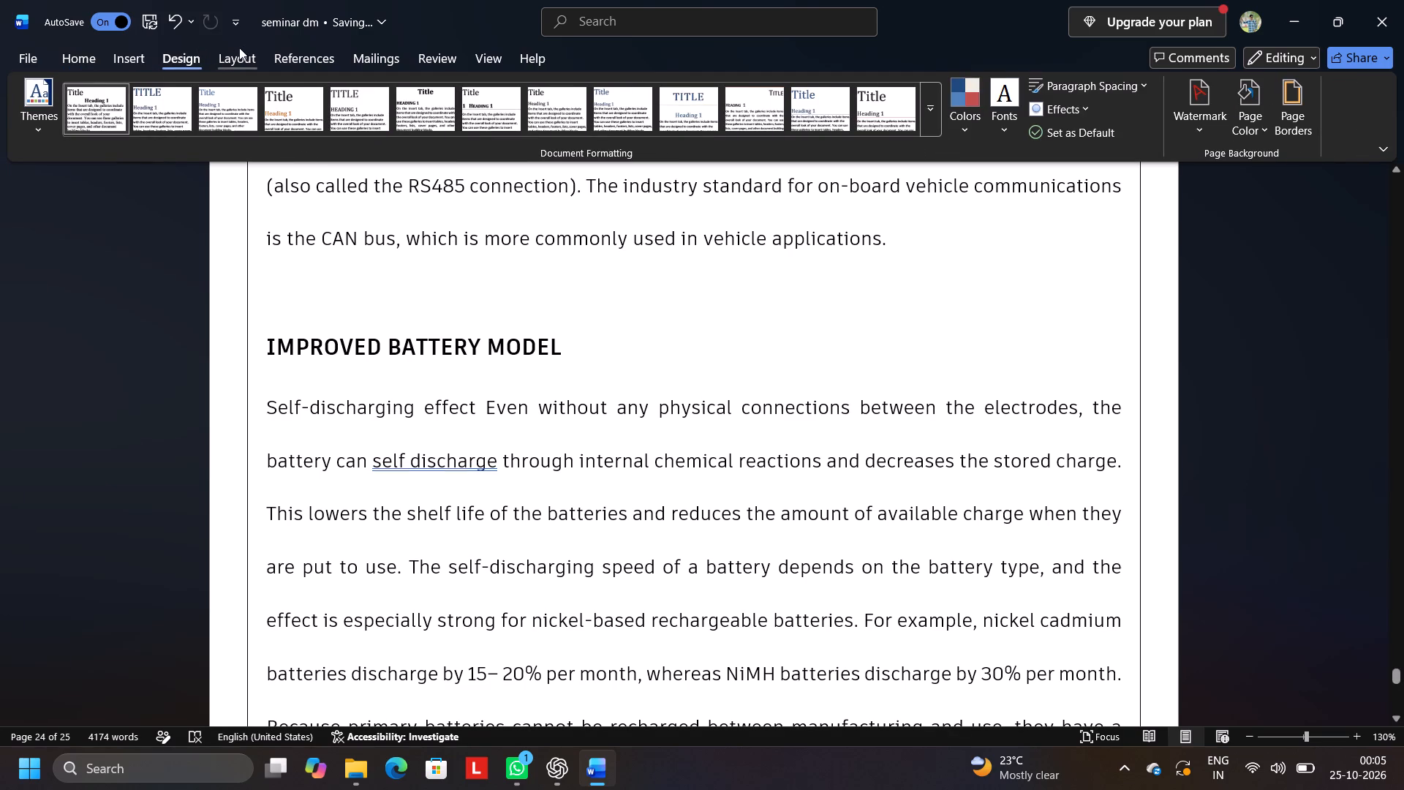
{"action": "left_click", "coordinate": [238, 48]}
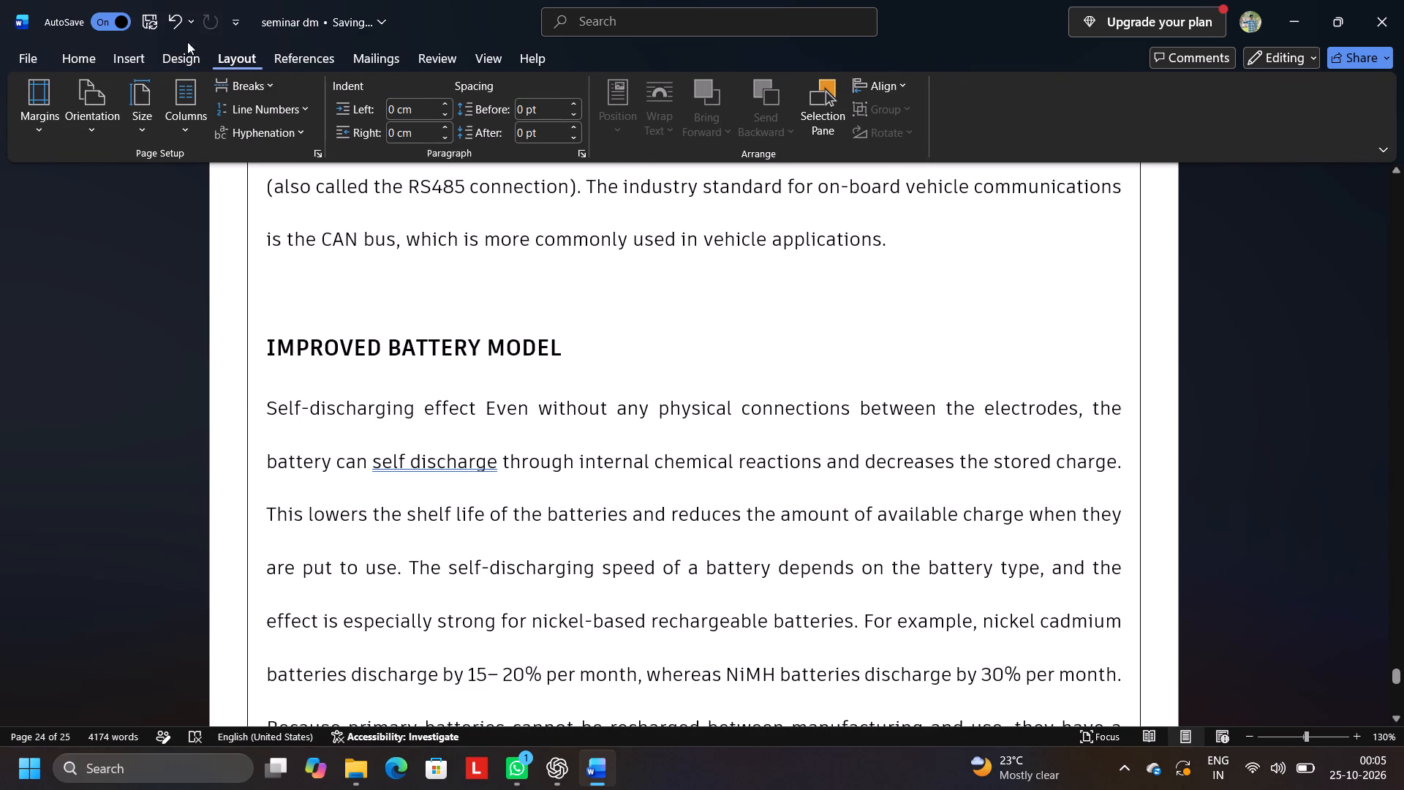
{"action": "left_click", "coordinate": [132, 51]}
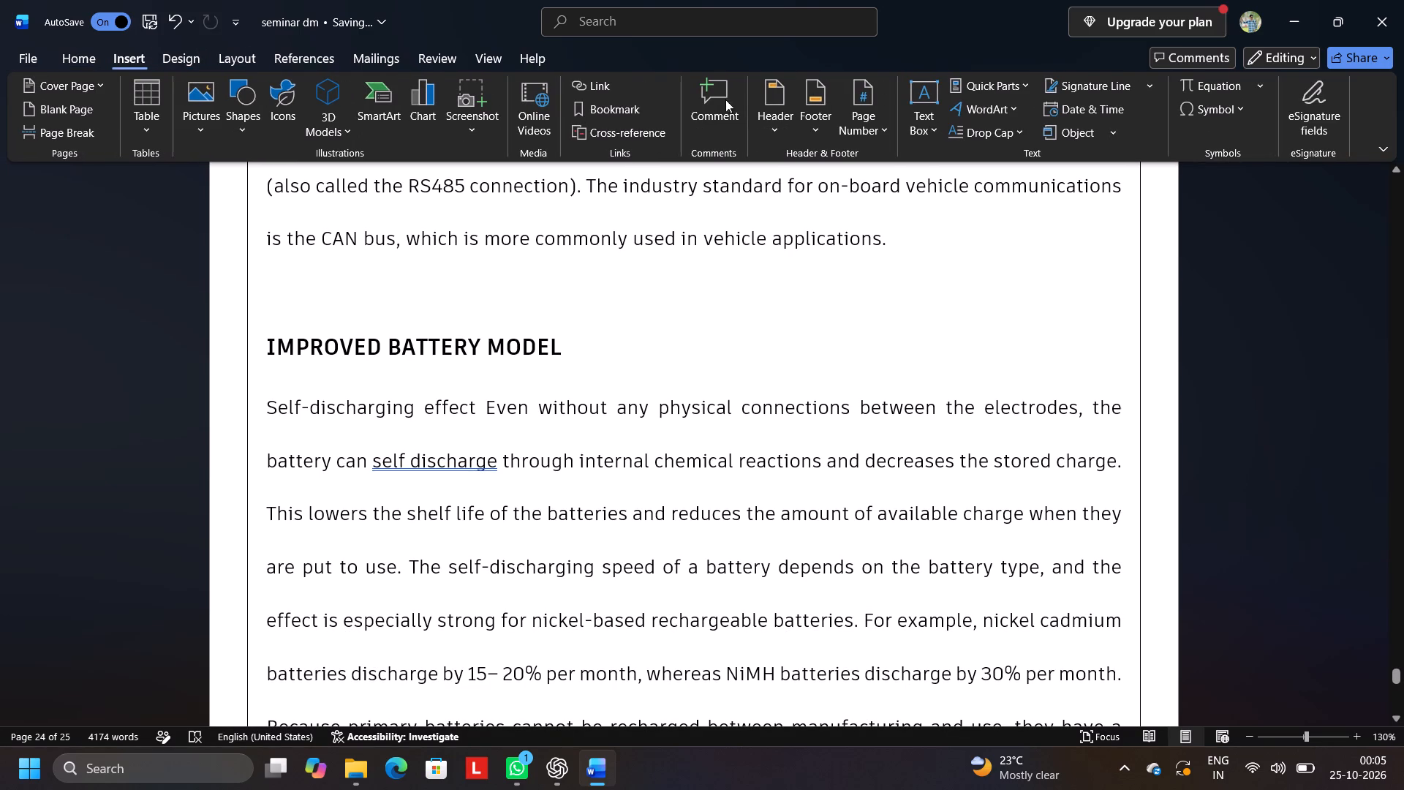
{"action": "left_click", "coordinate": [1235, 105]}
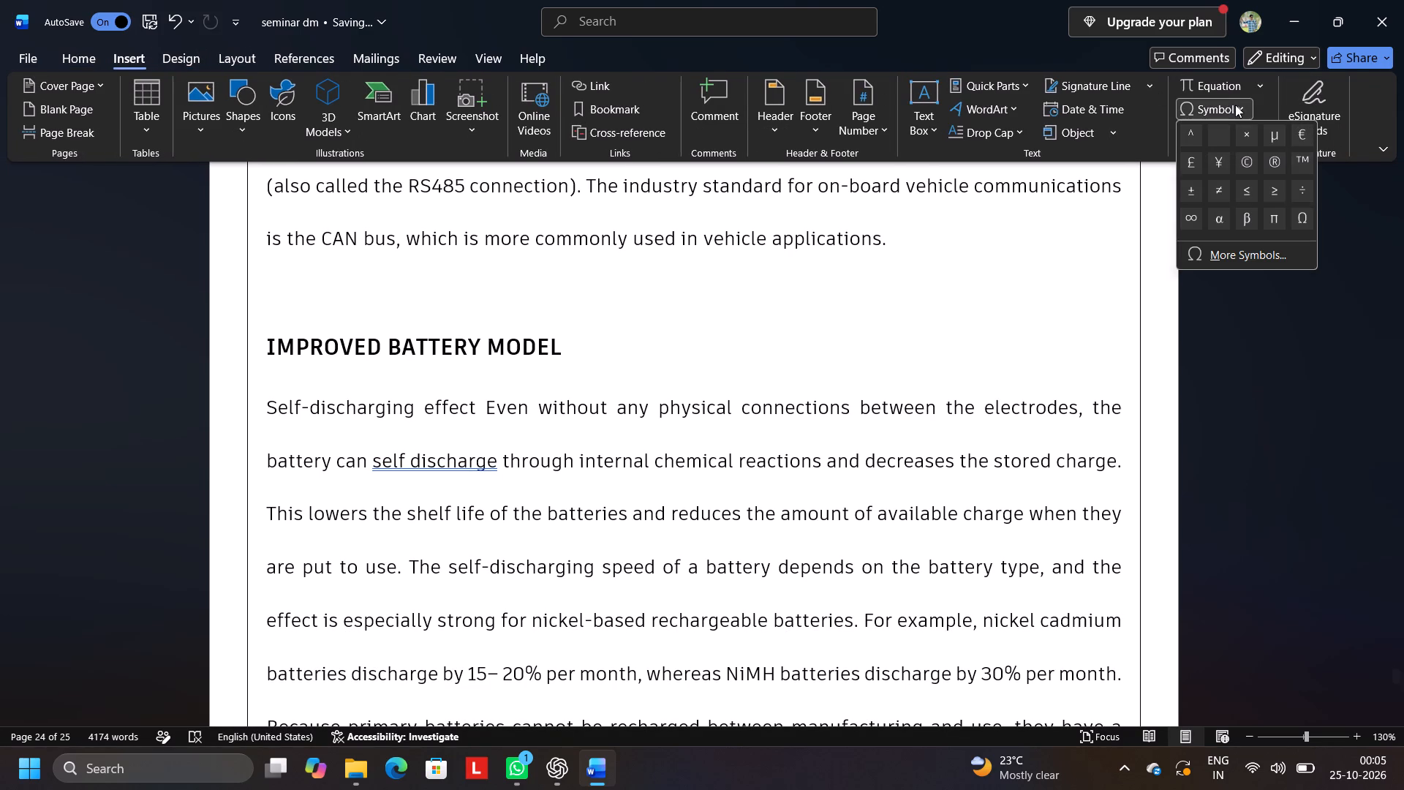
{"action": "left_click", "coordinate": [1241, 246]}
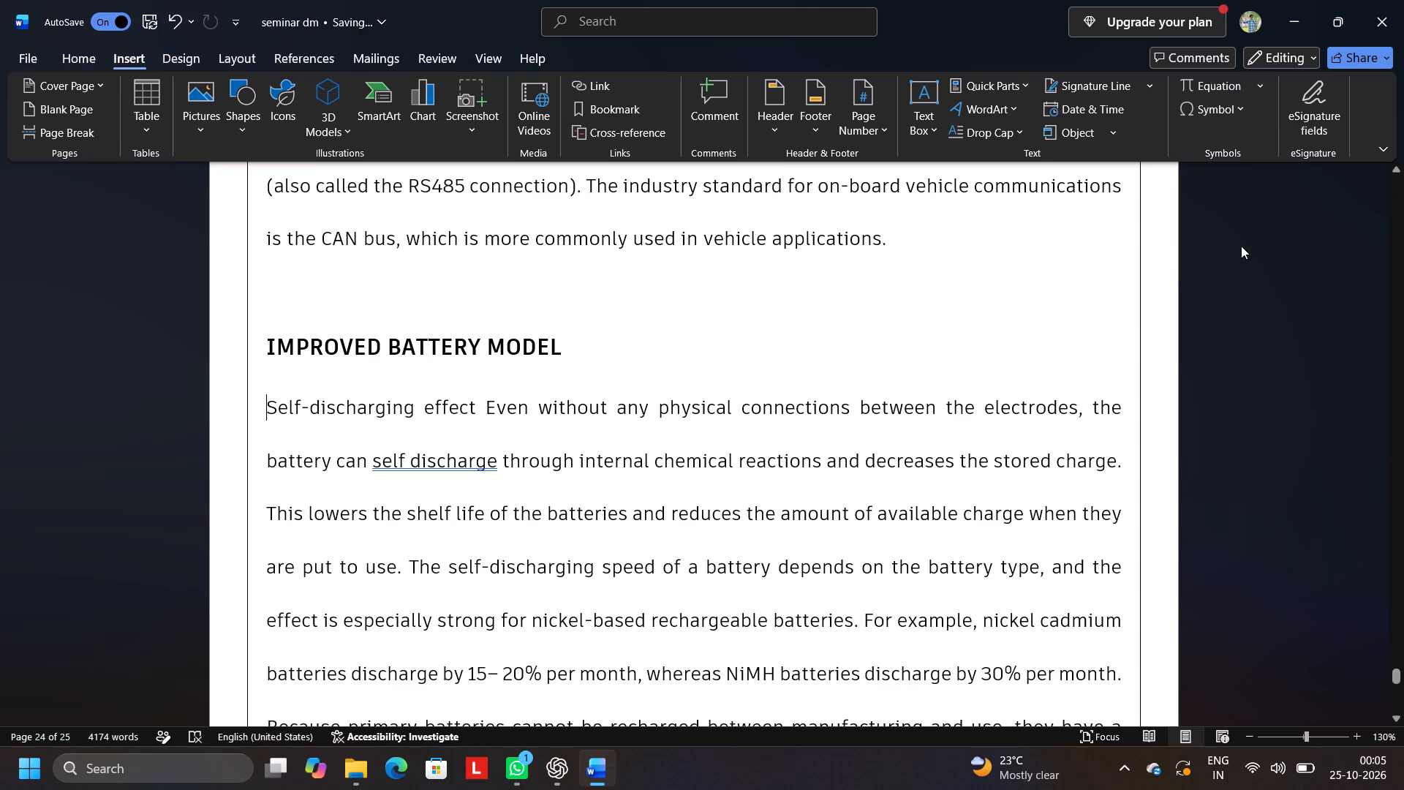
{"action": "left_click", "coordinate": [628, 249]}
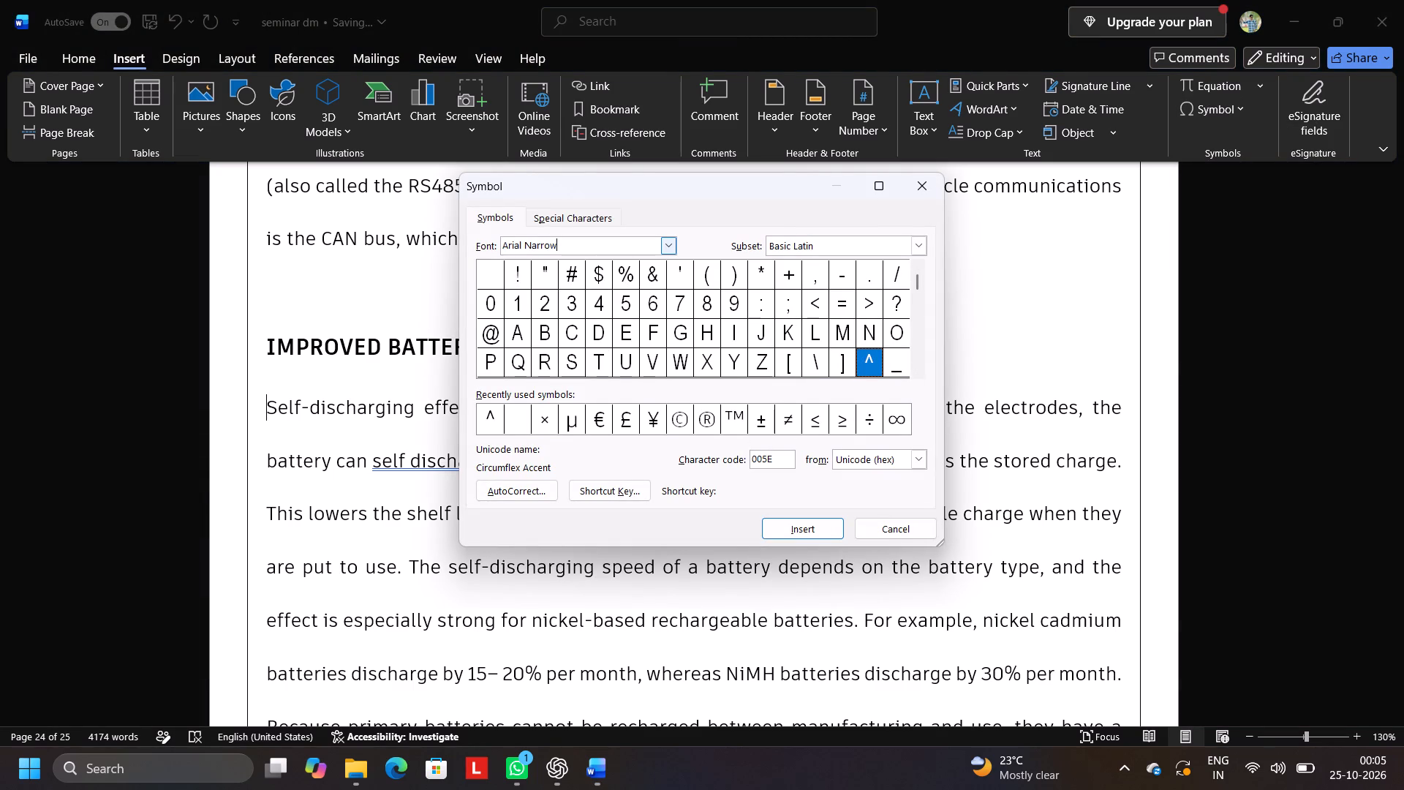
{"action": "left_click", "coordinate": [665, 252]}
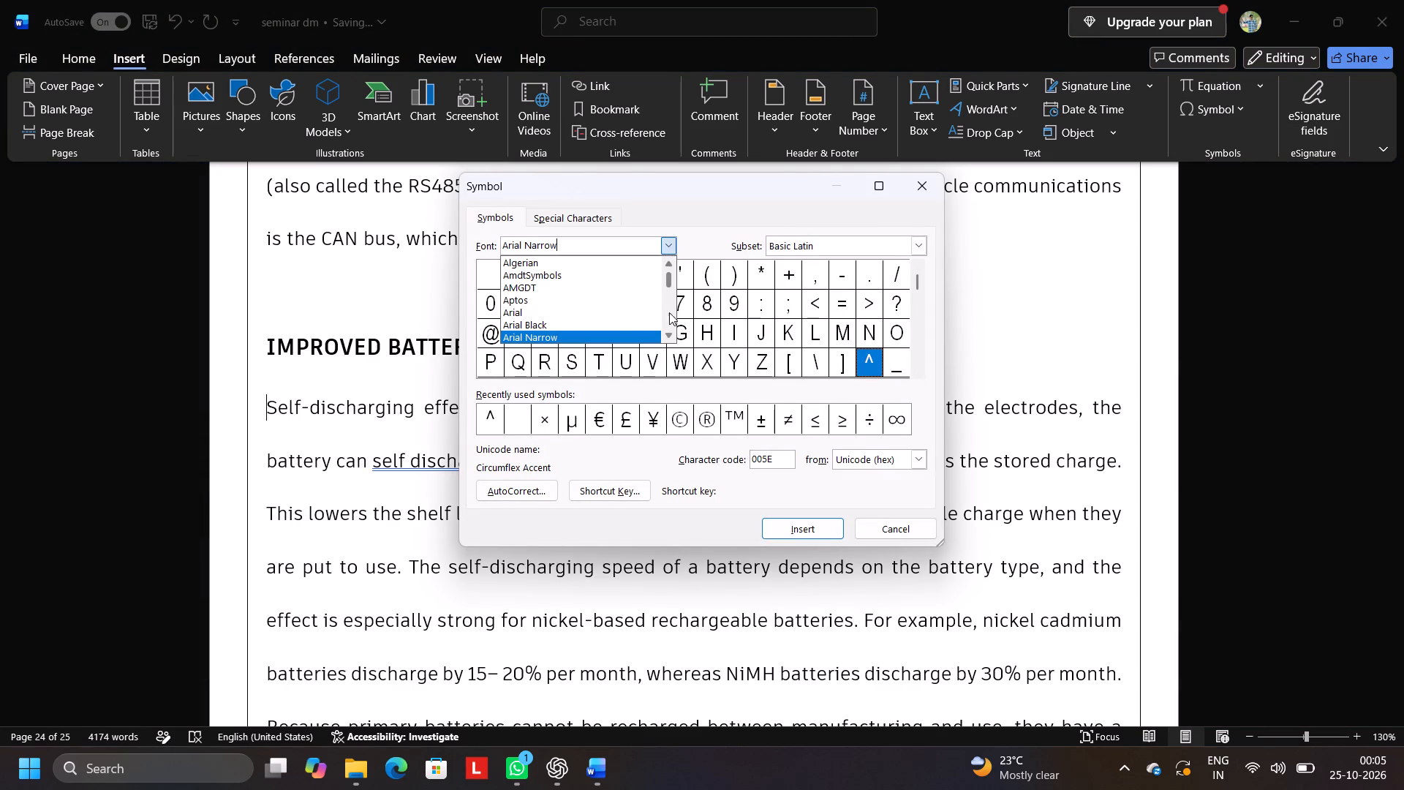
{"action": "left_click", "coordinate": [601, 272]}
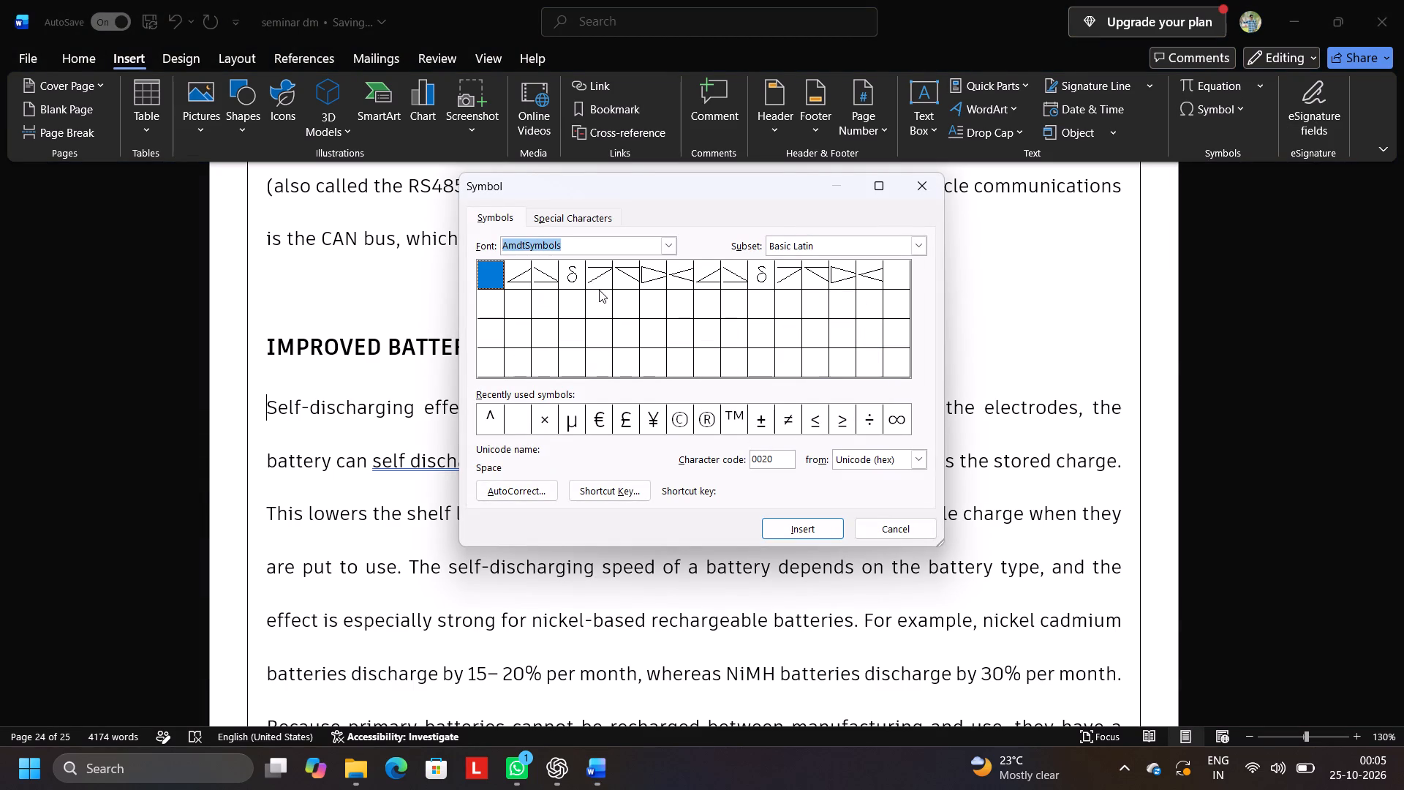
{"action": "left_click", "coordinate": [676, 249]}
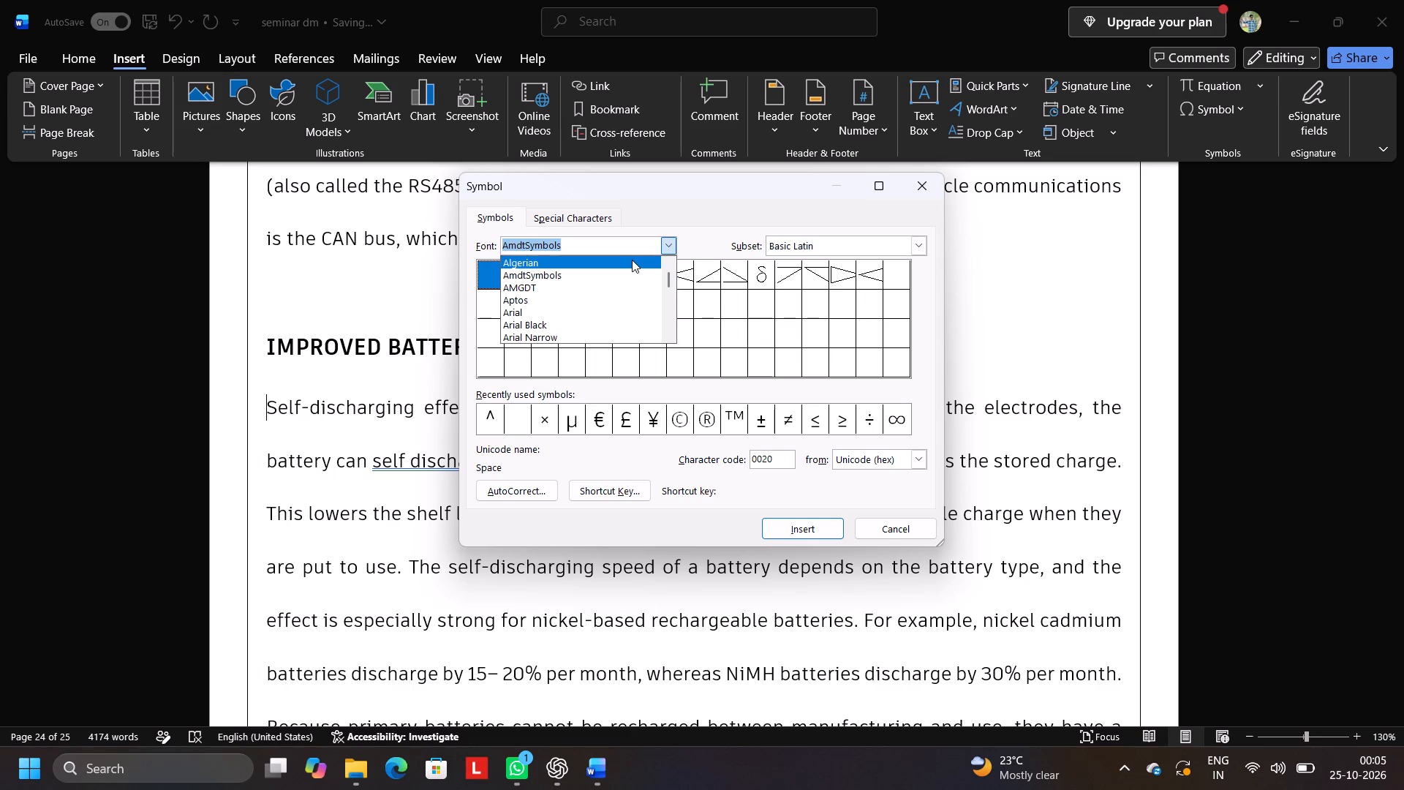
{"action": "left_click", "coordinate": [630, 260]}
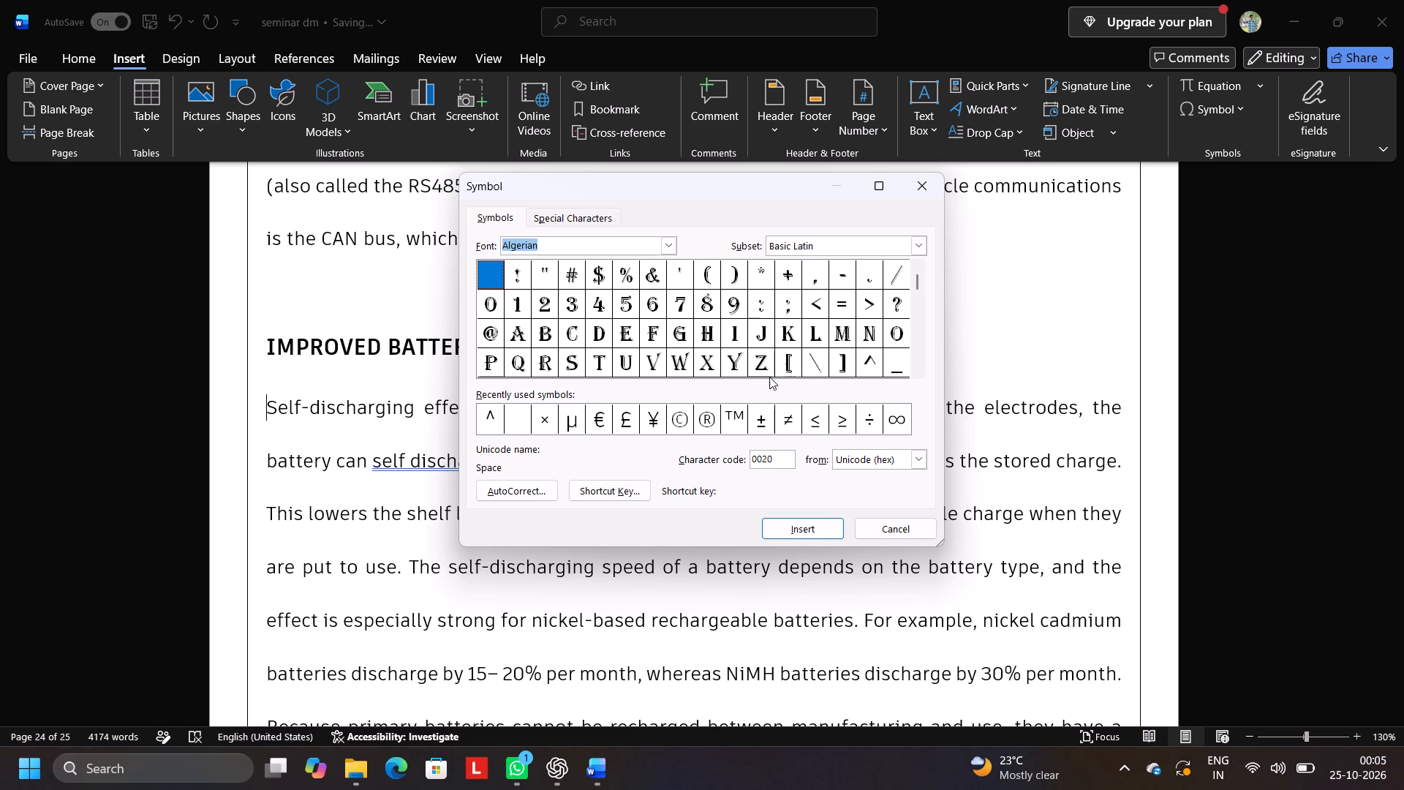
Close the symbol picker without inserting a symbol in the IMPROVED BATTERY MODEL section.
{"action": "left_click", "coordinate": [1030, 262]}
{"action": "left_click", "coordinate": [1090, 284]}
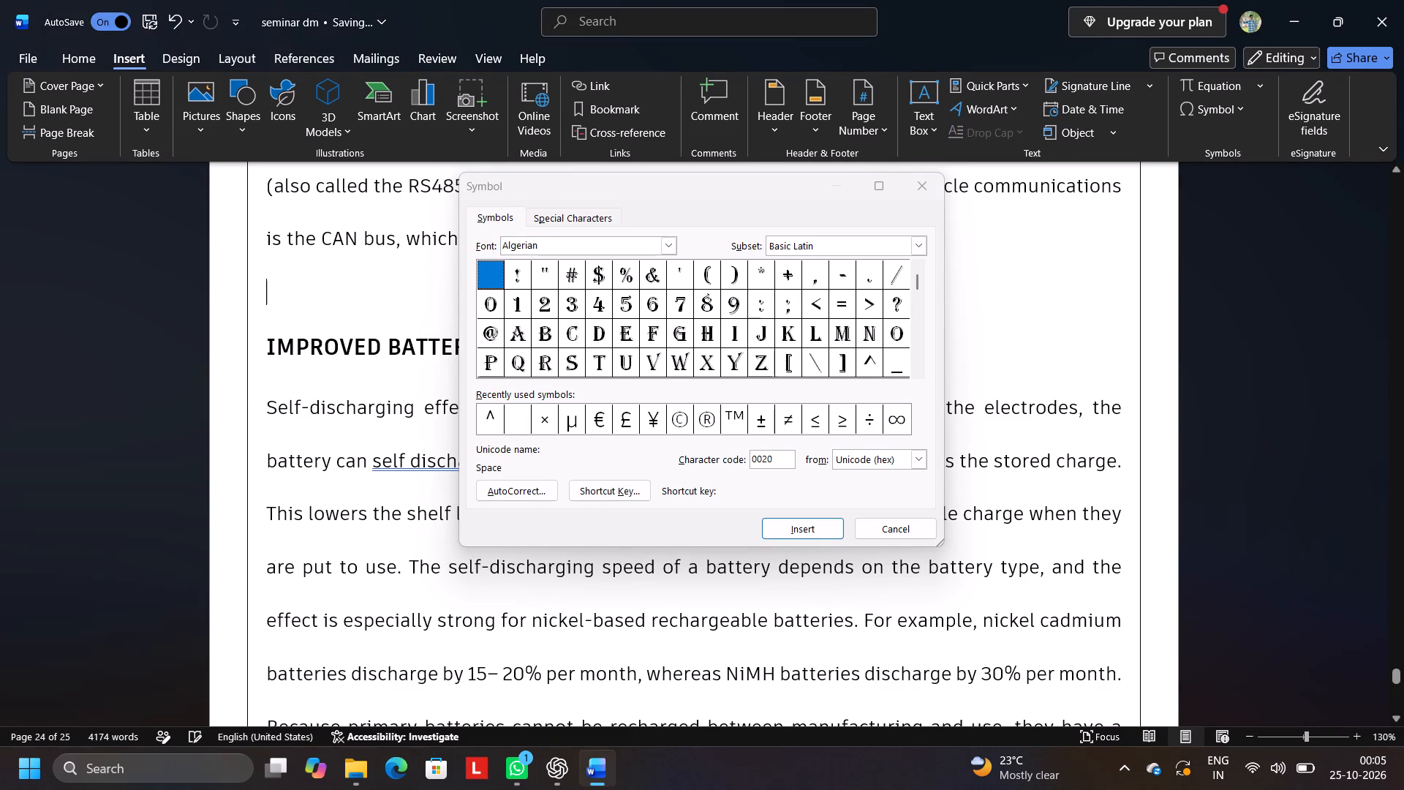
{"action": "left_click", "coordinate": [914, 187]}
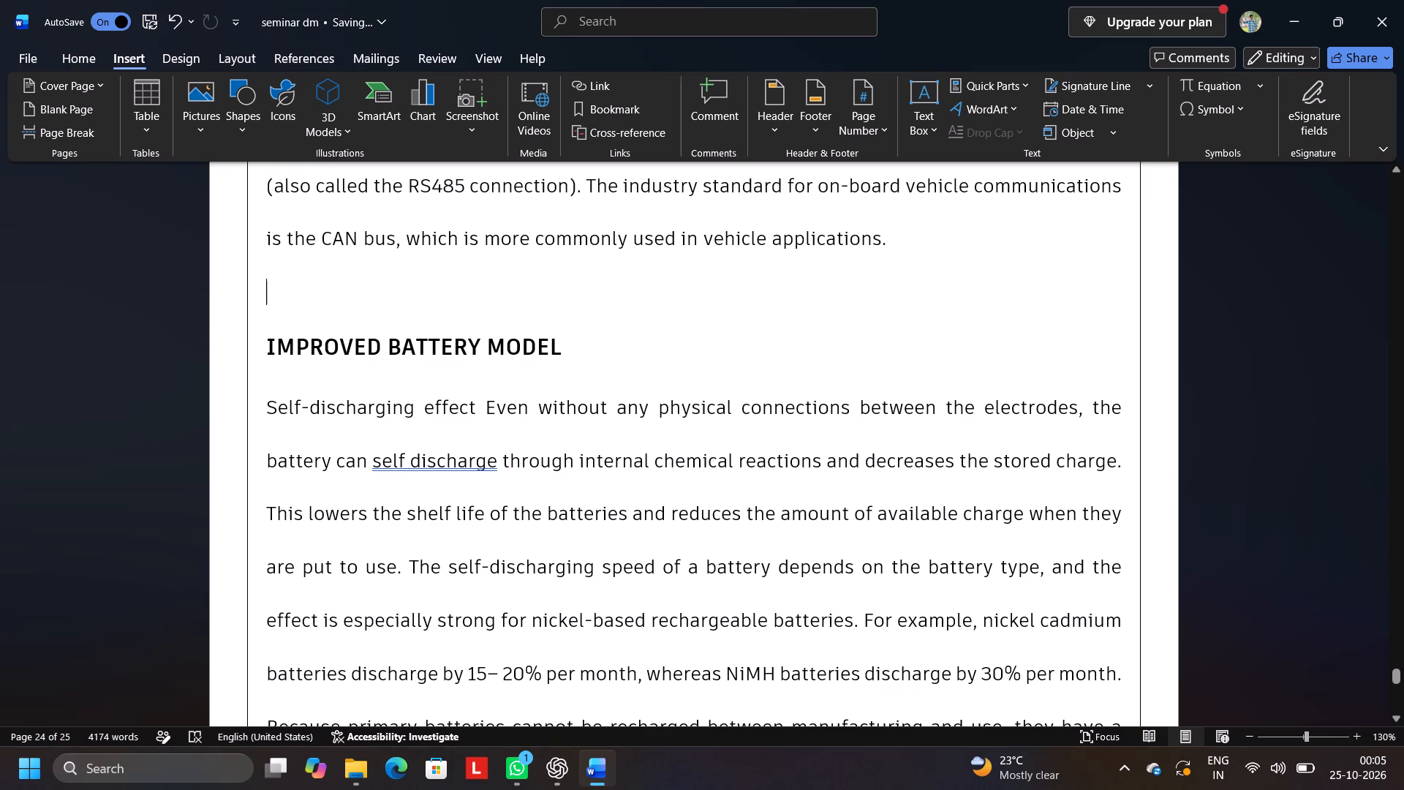
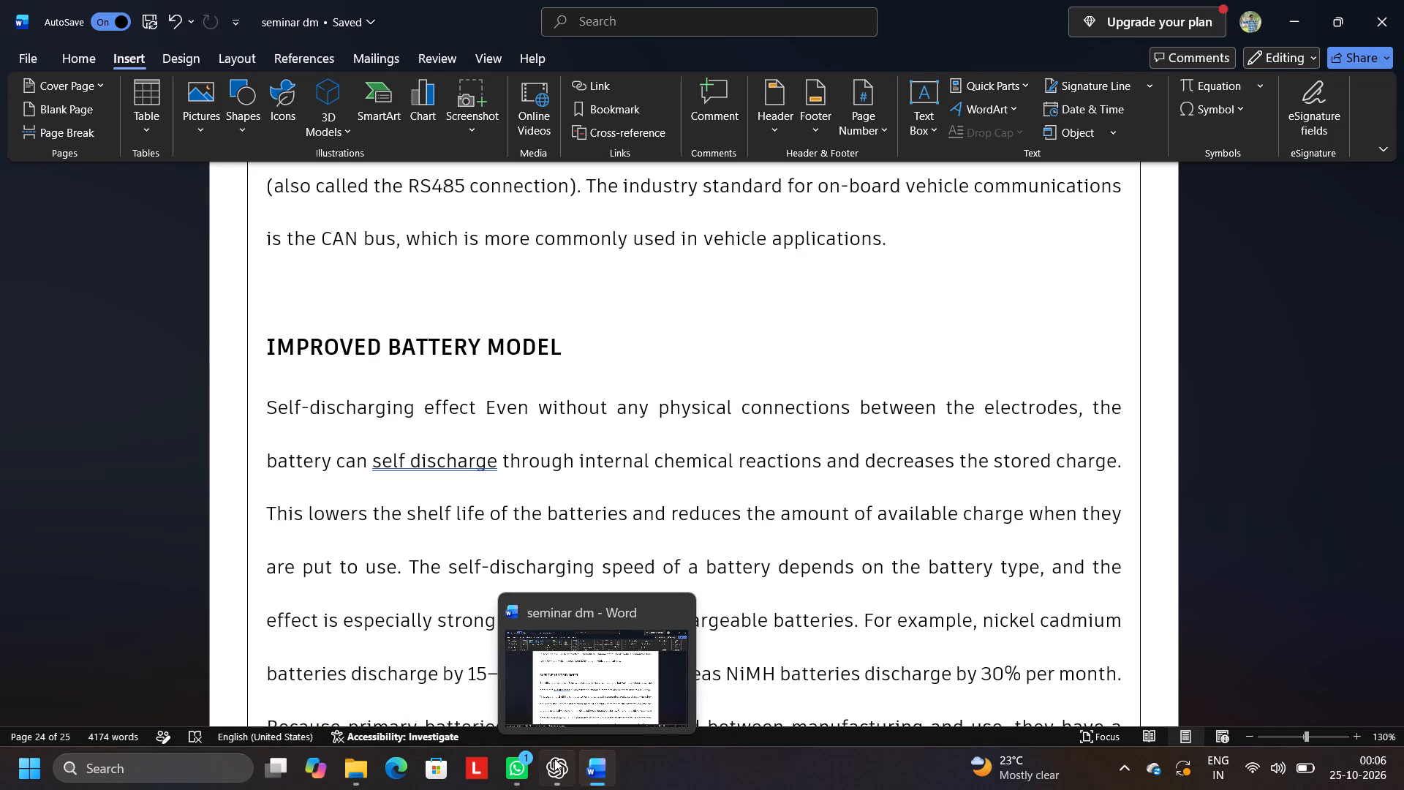
Split "Self-discharging effect" onto its own line above its paragraph, and remove the leading space before "Even without any physical connections".
{"action": "left_click", "coordinate": [480, 407]}
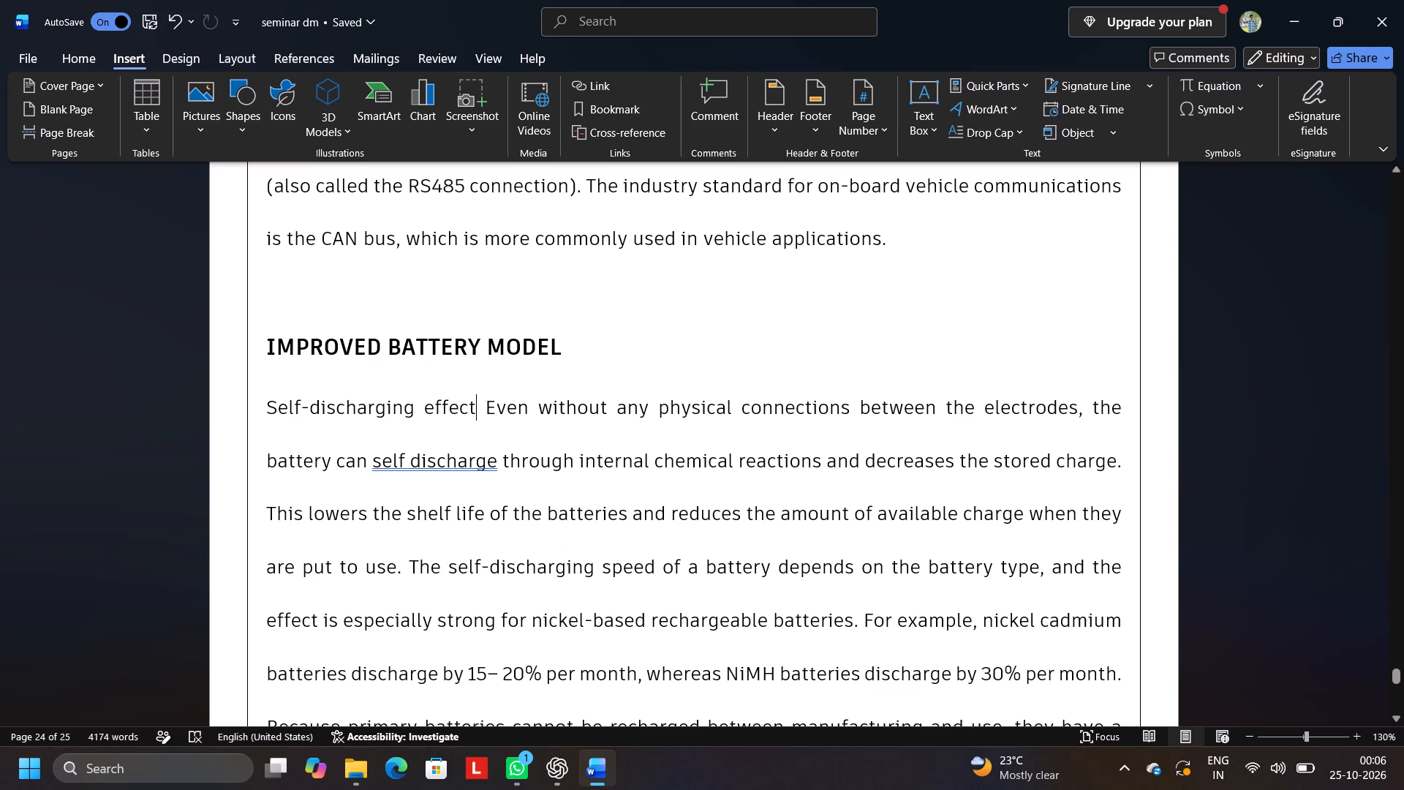
{"action": "key", "text": "Return"}
{"action": "key", "text": "Right"}
{"action": "key", "text": "BackSpace"}
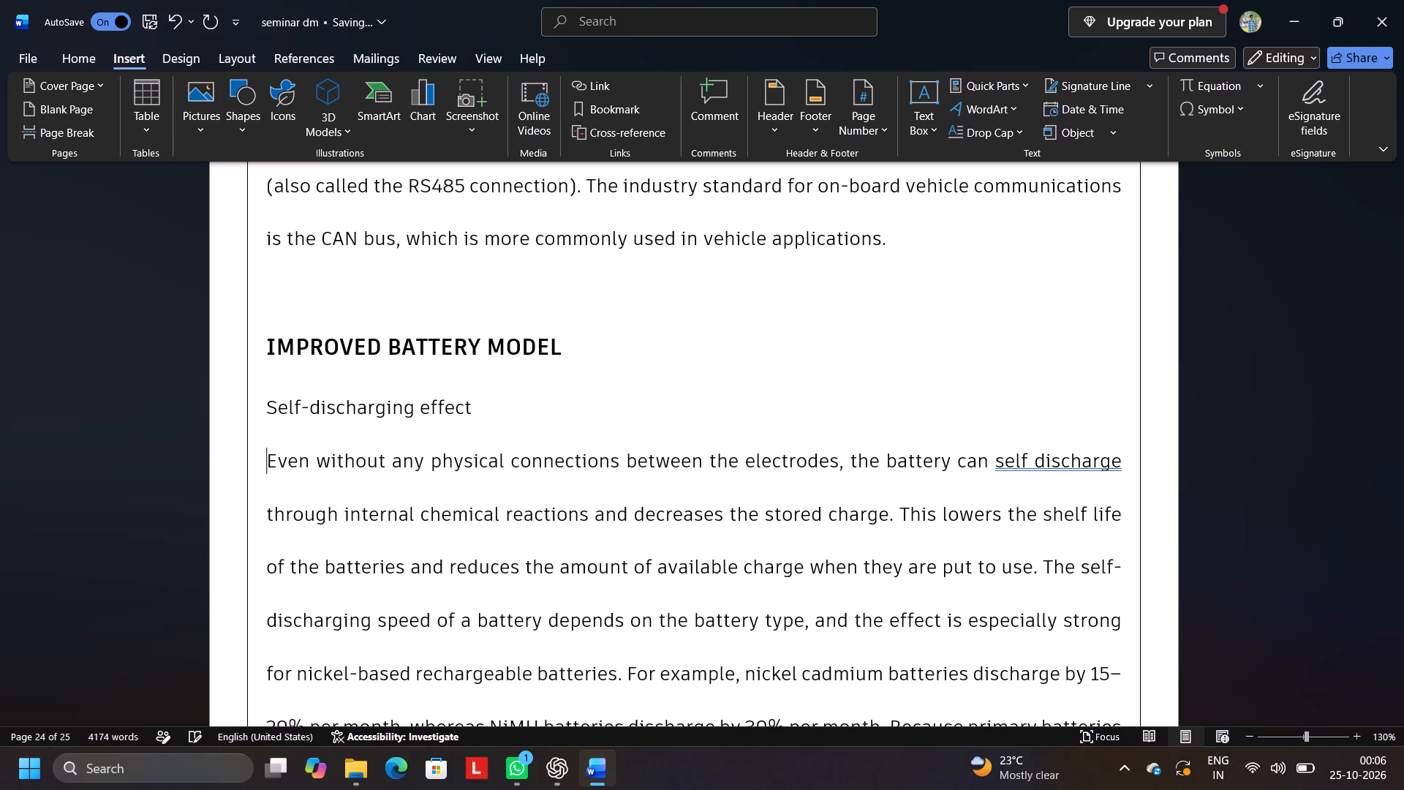
Select the "Self-discharging effect" subheading under IMPROVED BATTERY MODEL.
{"action": "triple_click", "coordinate": [272, 413]}
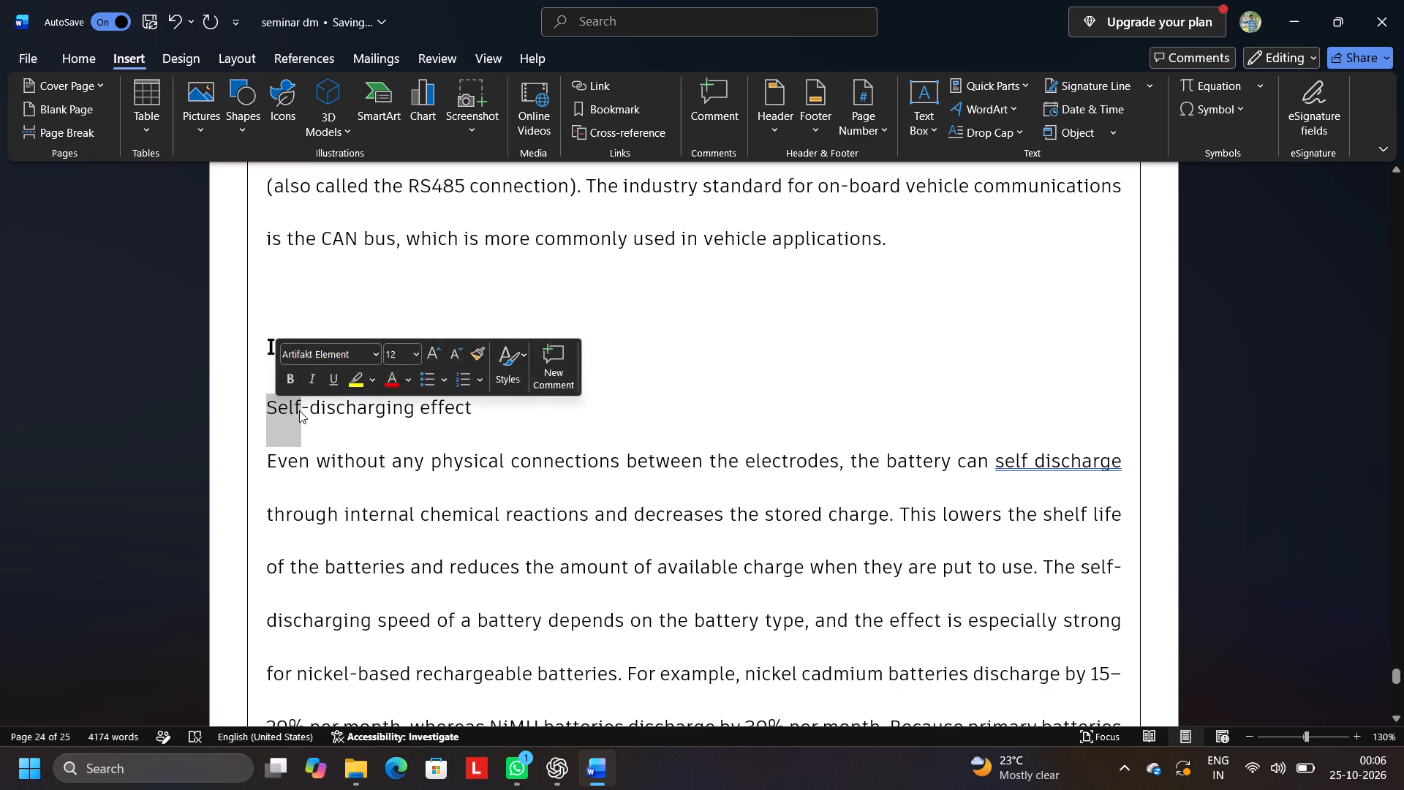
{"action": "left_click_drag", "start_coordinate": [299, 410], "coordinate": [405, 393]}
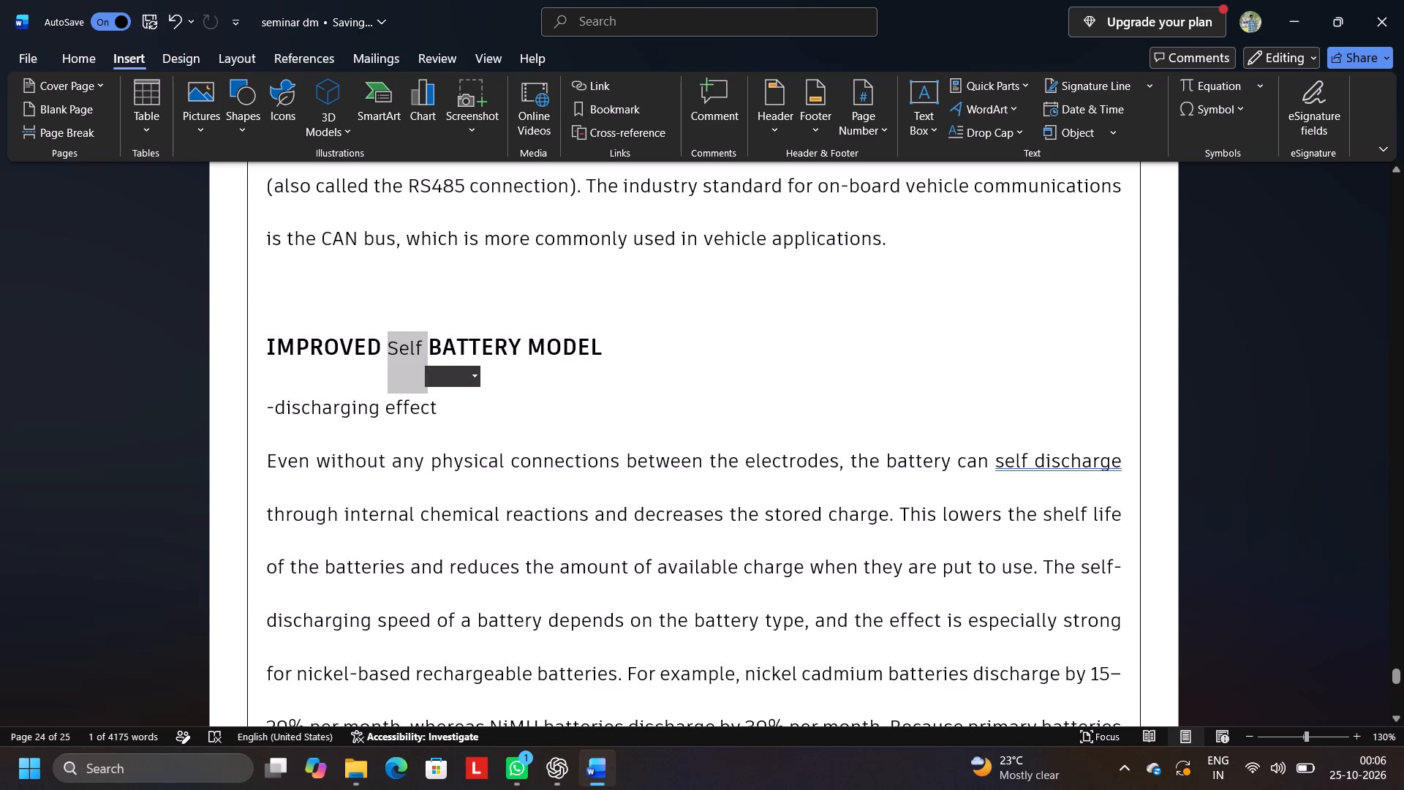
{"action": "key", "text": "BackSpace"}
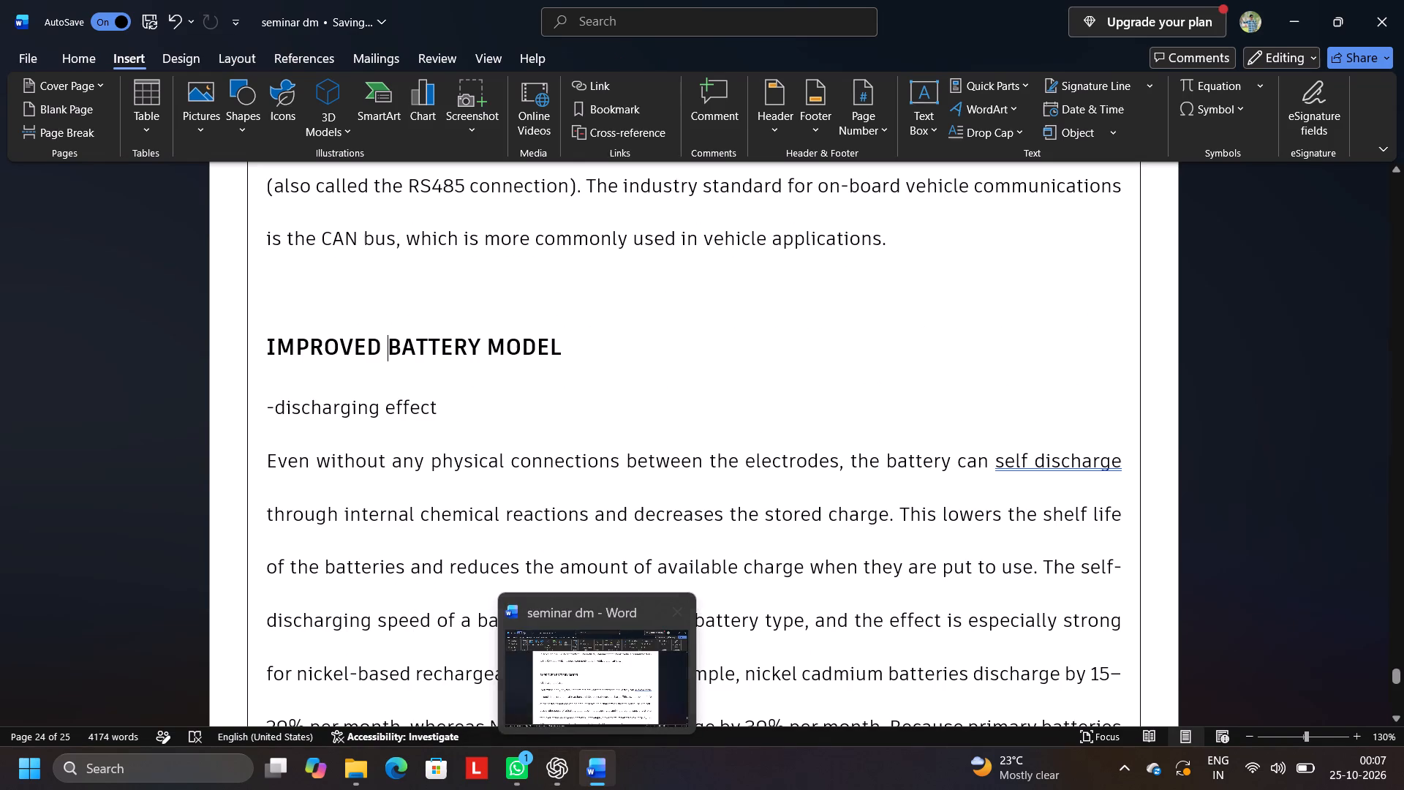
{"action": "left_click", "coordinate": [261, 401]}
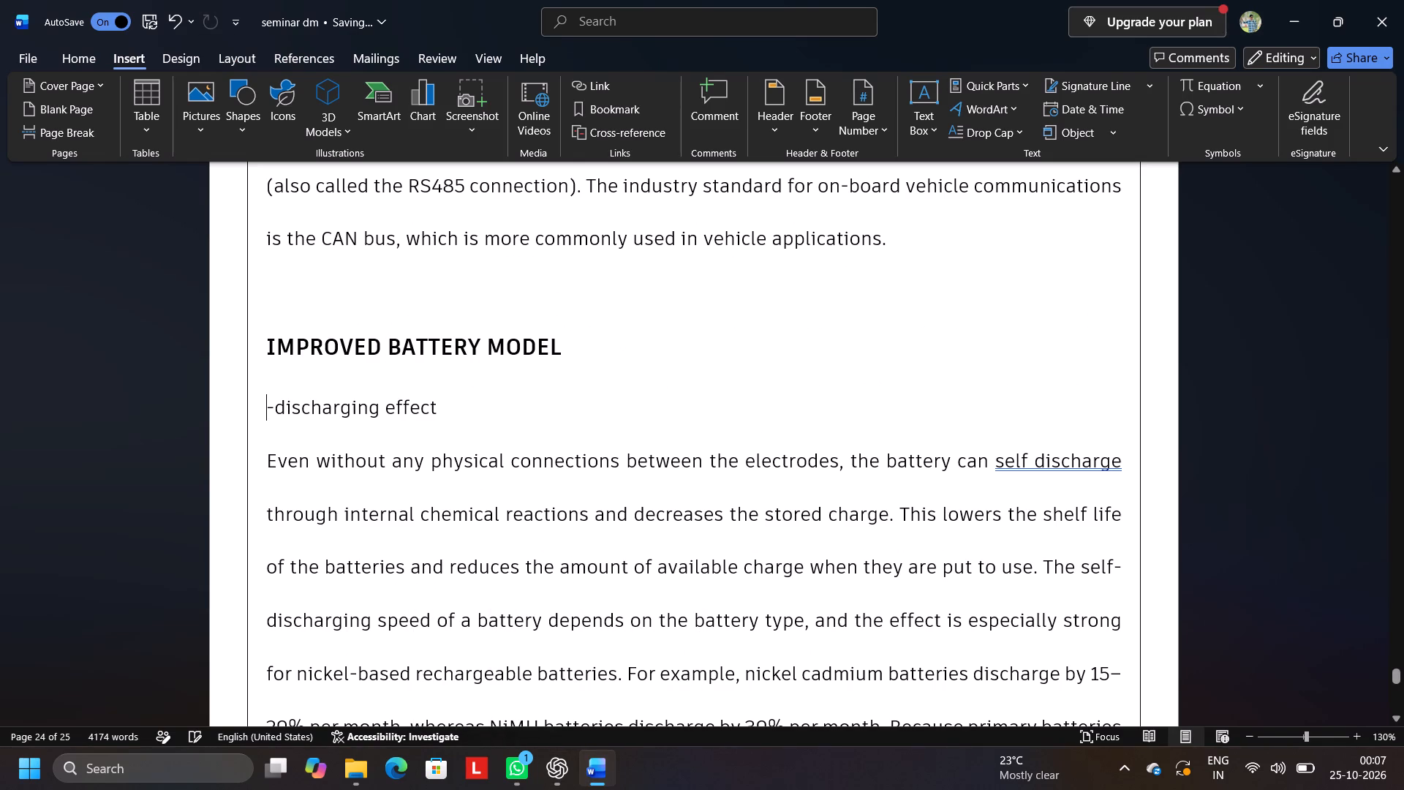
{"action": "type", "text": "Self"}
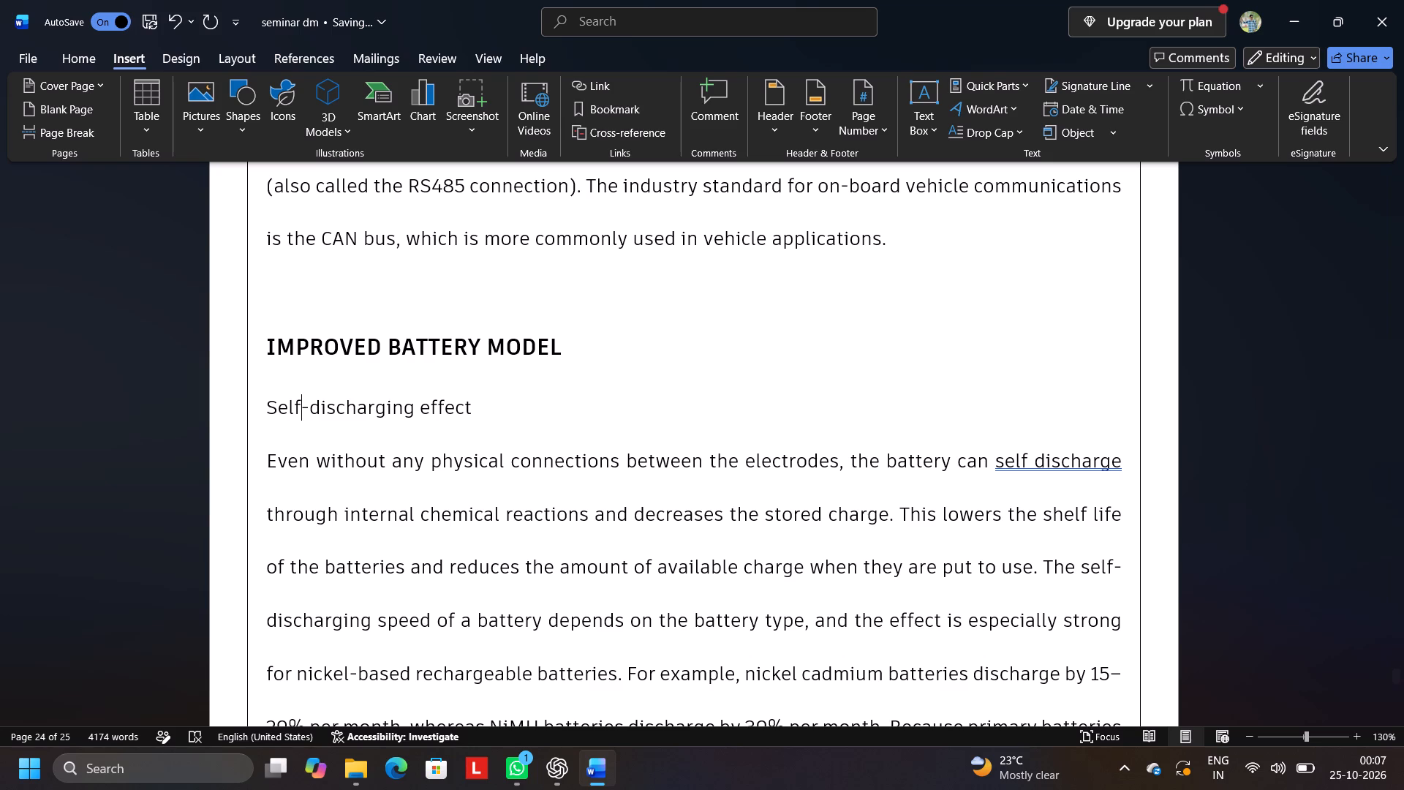
Make the whole "Self-discharging effect" subheading under IMPROVED BATTERY MODEL bold.
{"action": "triple_click", "coordinate": [292, 416]}
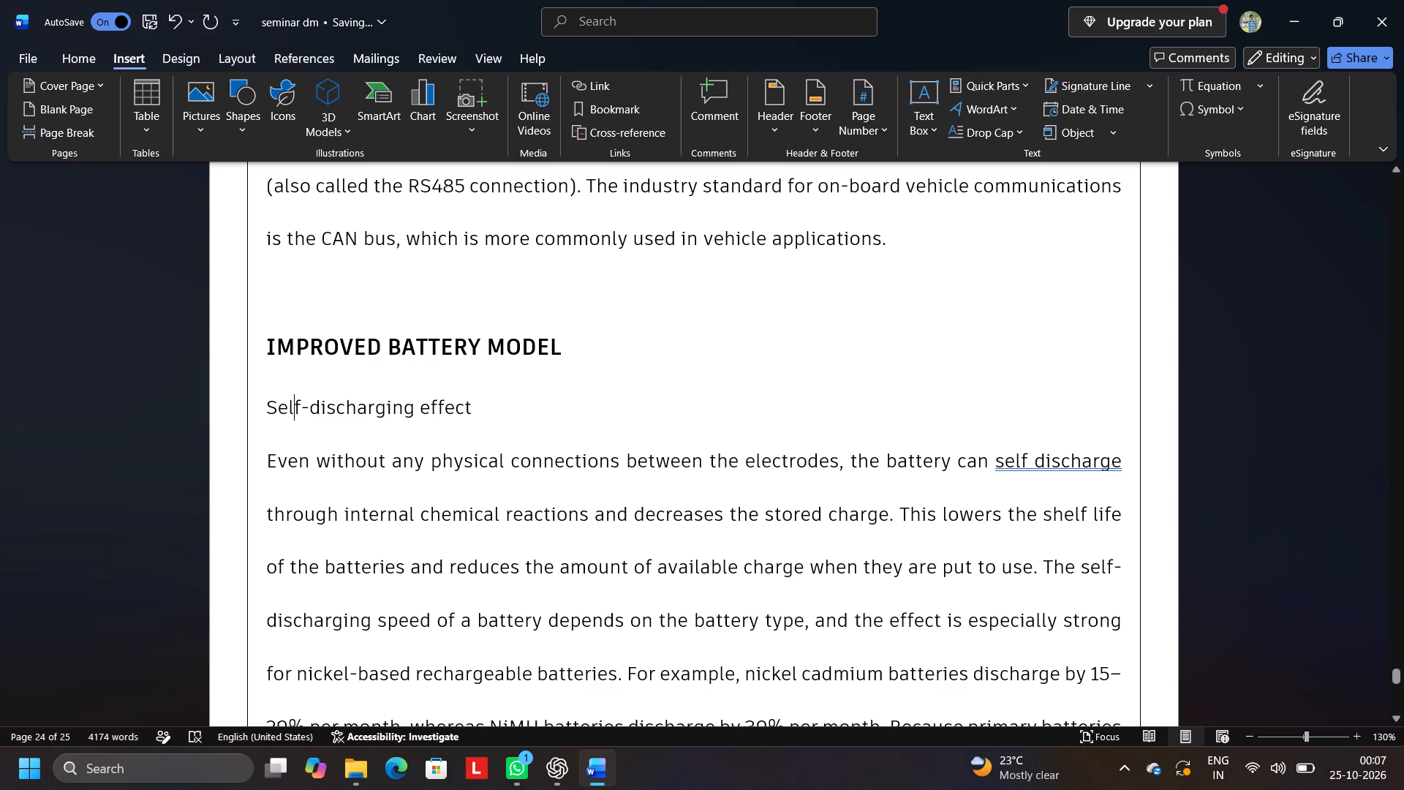
{"action": "left_click", "coordinate": [303, 410]}
{"action": "double_click", "coordinate": [307, 411]}
{"action": "double_click", "coordinate": [307, 411]}
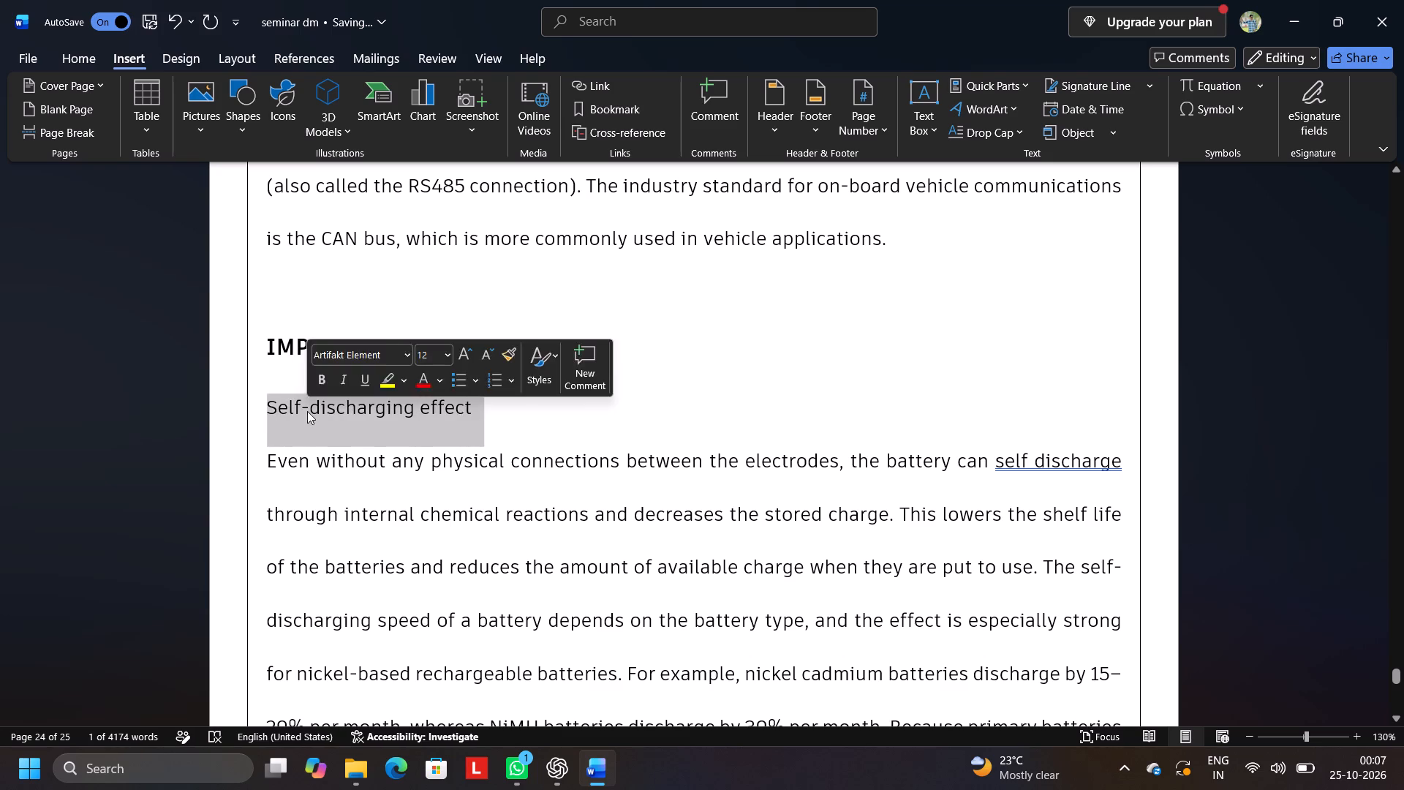
{"action": "left_click", "coordinate": [307, 411]}
{"action": "left_click", "coordinate": [327, 385]}
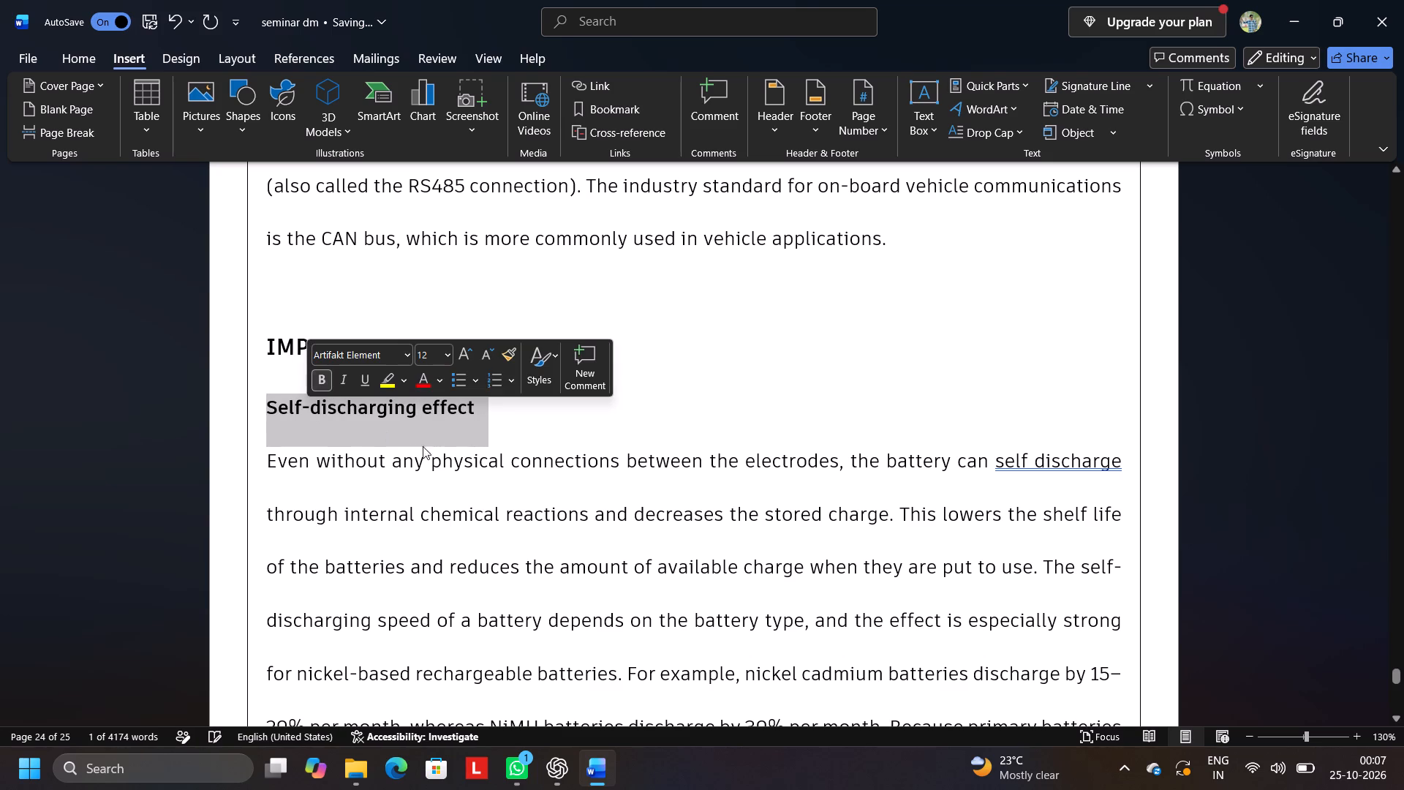
{"action": "left_click", "coordinate": [619, 398]}
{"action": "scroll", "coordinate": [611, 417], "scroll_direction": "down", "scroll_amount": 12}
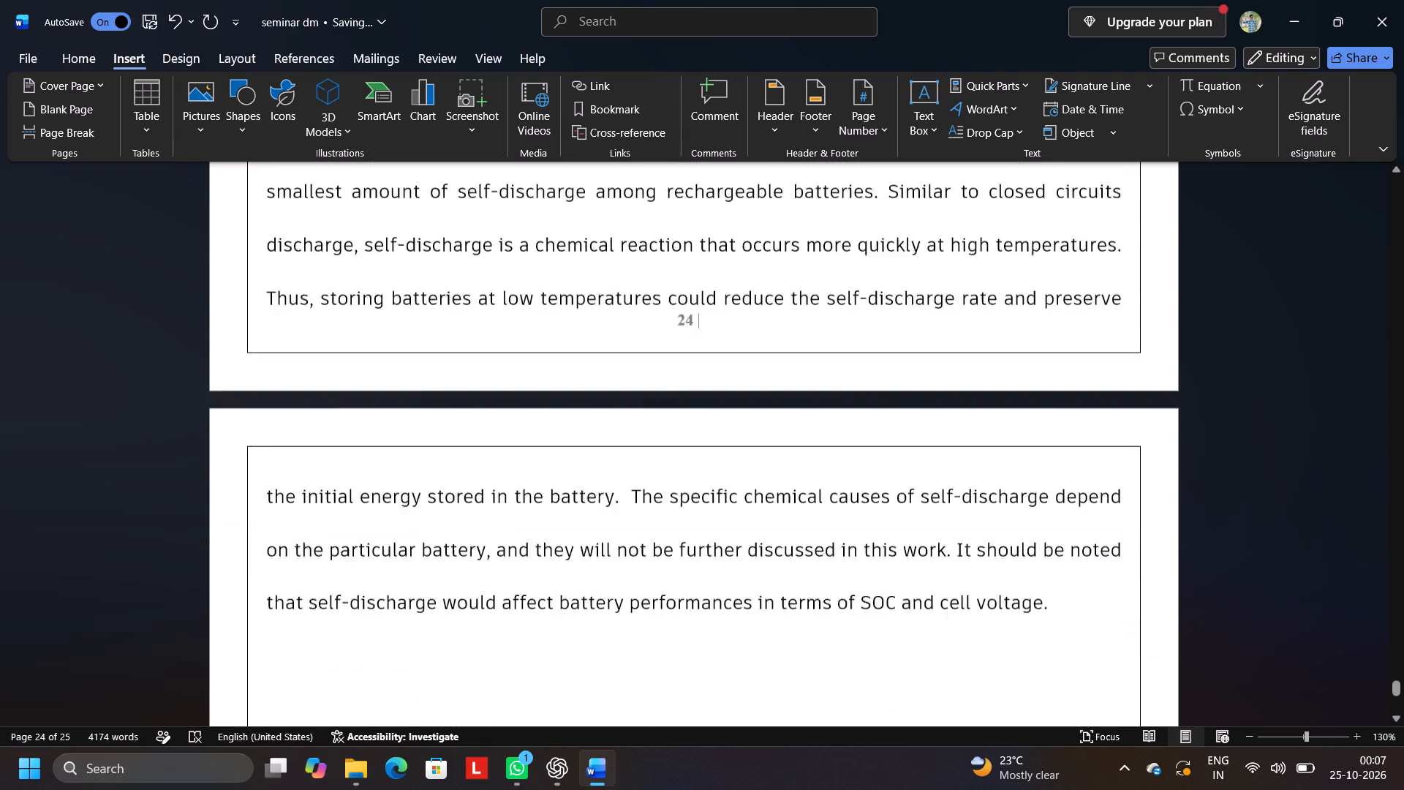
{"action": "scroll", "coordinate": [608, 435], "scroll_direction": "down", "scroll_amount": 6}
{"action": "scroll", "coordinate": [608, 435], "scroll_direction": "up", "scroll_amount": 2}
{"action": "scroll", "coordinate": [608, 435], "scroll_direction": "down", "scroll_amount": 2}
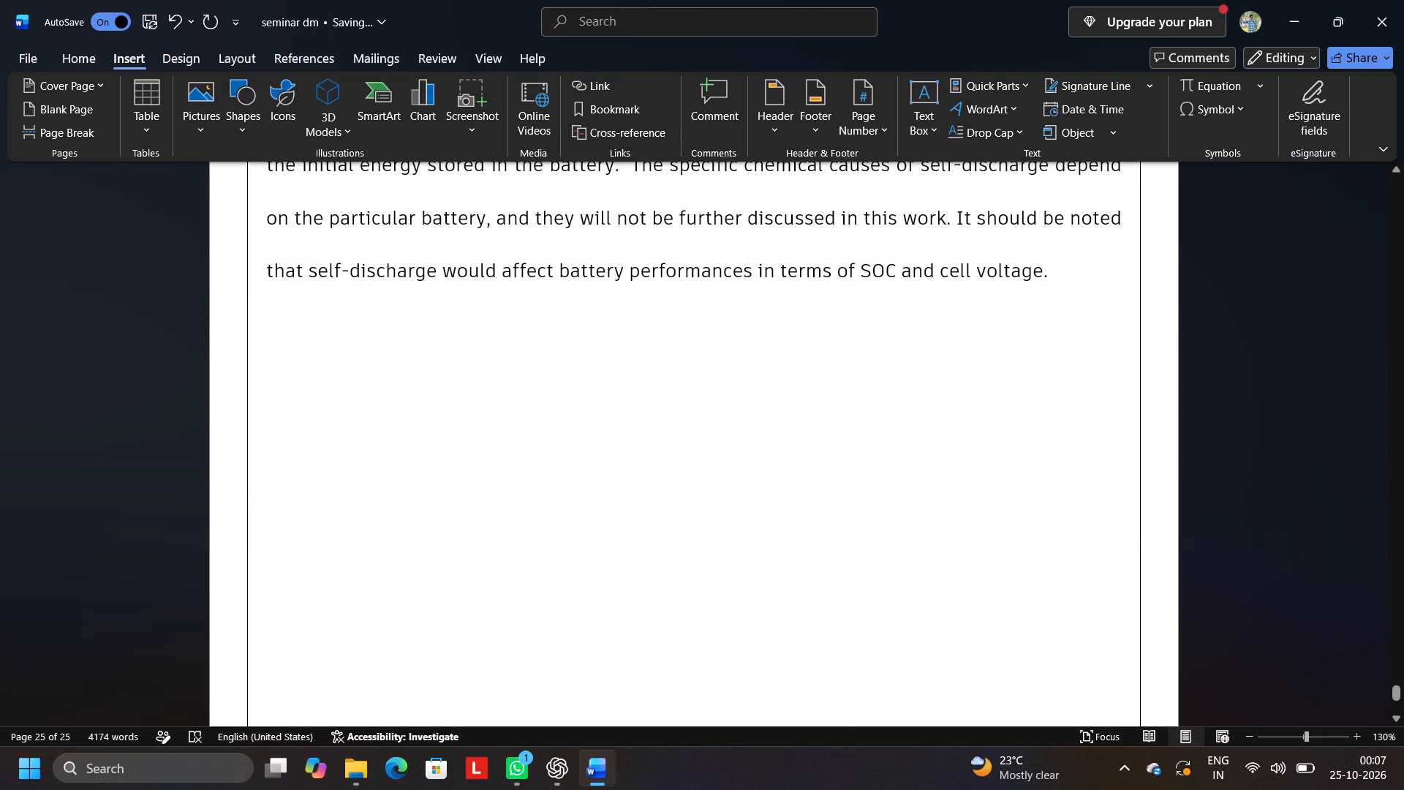
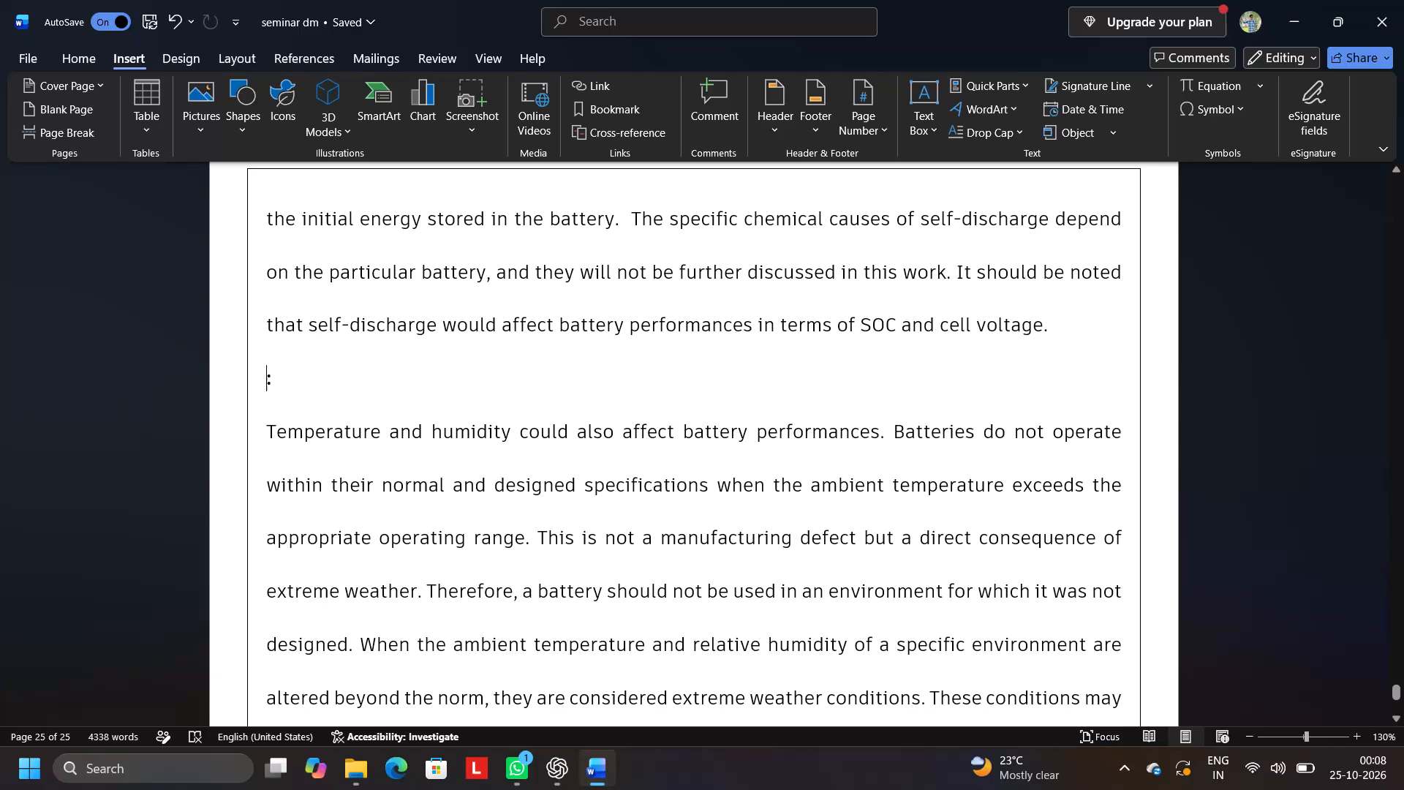
Enter the subheading text "Temprature effect" before the bold colon above the paragraph on temperature and humidity.
{"action": "key", "text": "t"}
{"action": "key", "text": "BackSpace"}
{"action": "type", "text": "Te"}
{"action": "type", "text": "mpratu"}
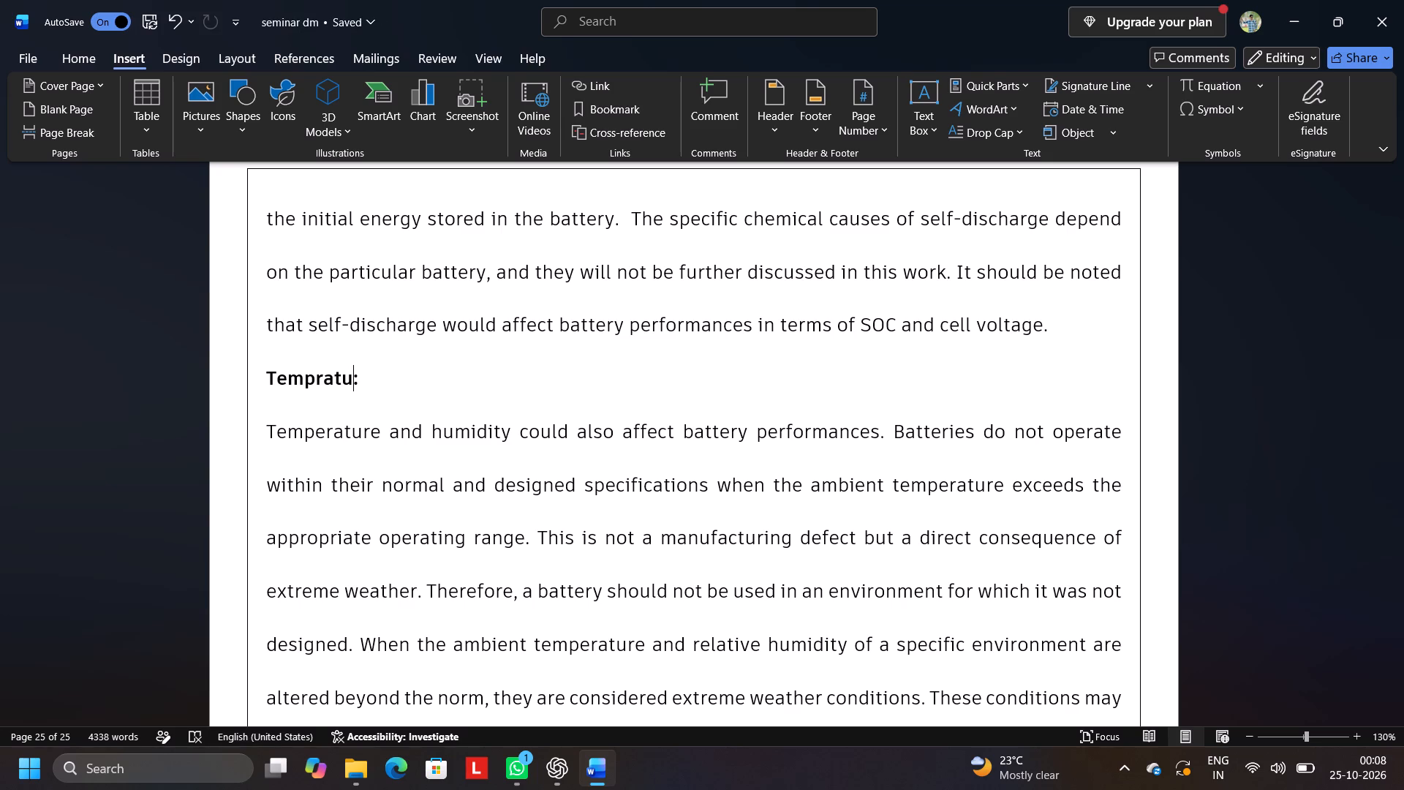
{"action": "type", "text": "re effect"}
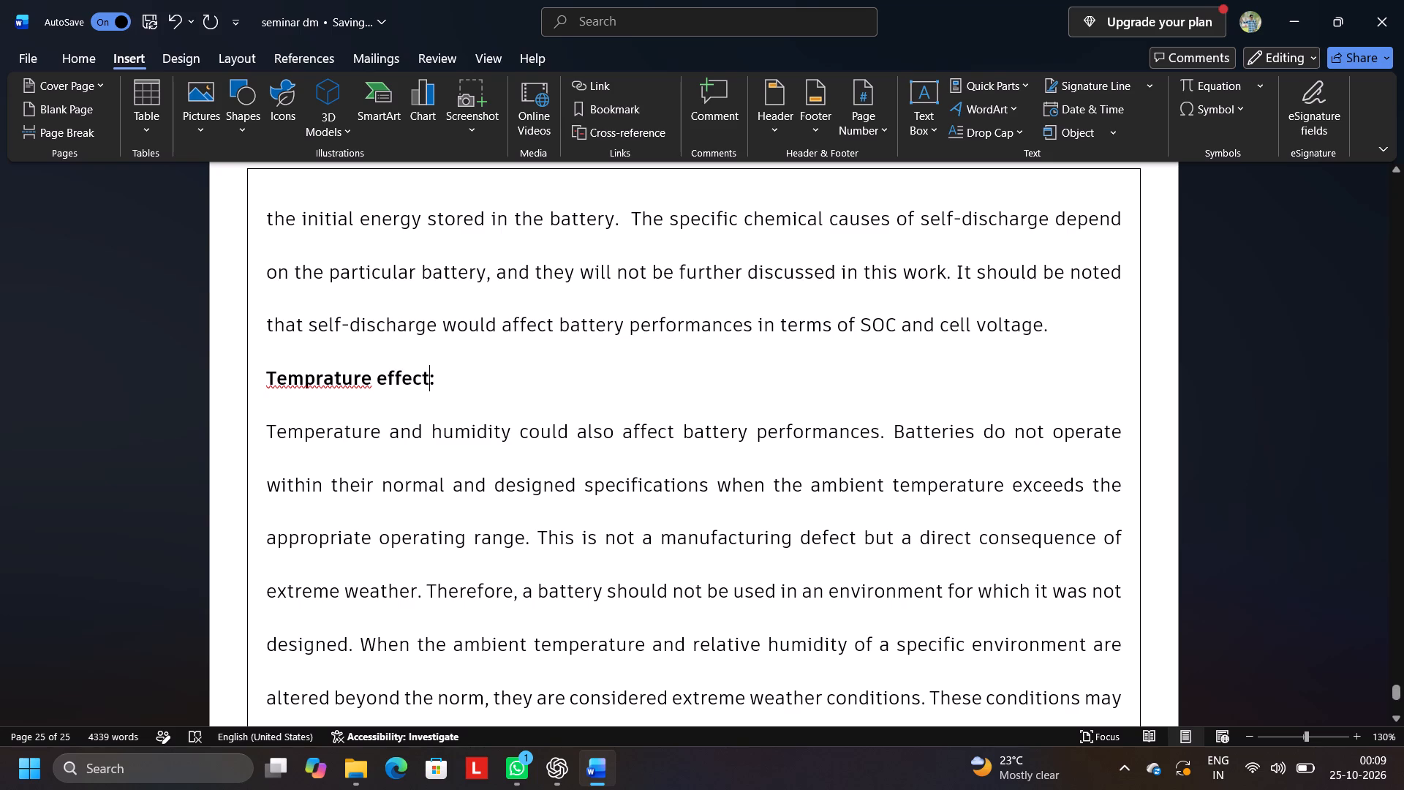
{"action": "left_click", "coordinate": [502, 381]}
Add a colon at the end of the "Self-discharging effect" subheading under IMPROVED BATTERY MODEL.
{"action": "scroll", "coordinate": [412, 400], "scroll_direction": "up", "scroll_amount": 4}
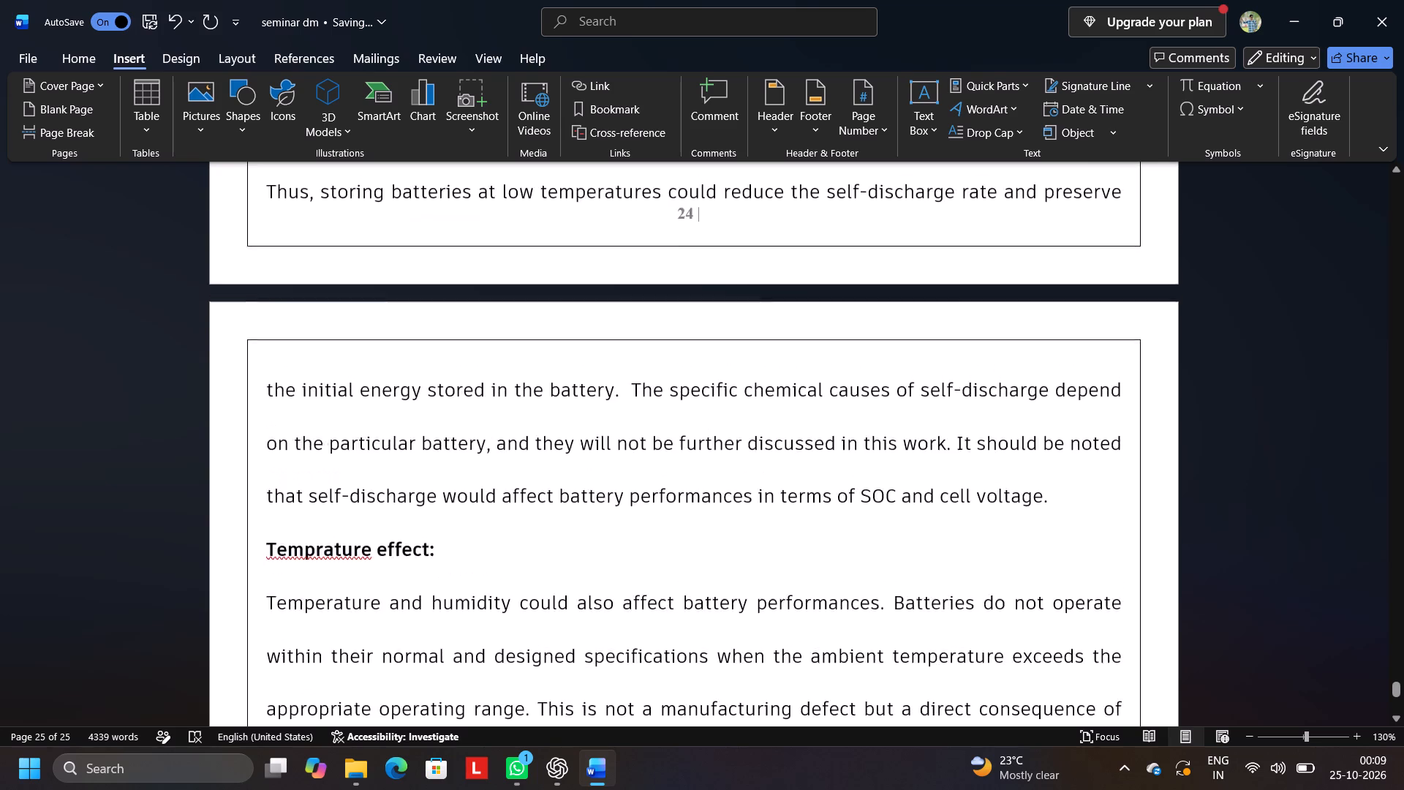
{"action": "scroll", "coordinate": [412, 400], "scroll_direction": "up", "scroll_amount": 12}
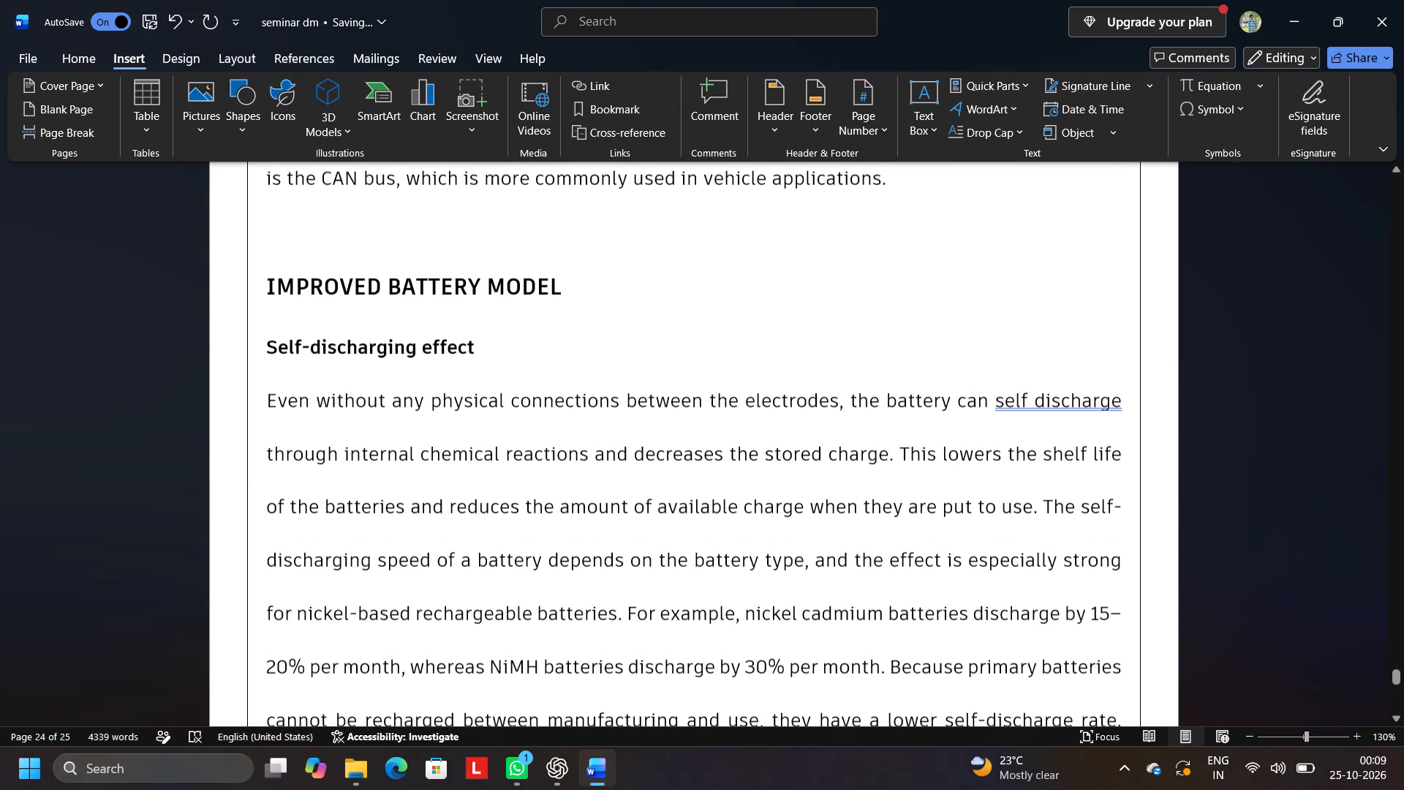
{"action": "left_click", "coordinate": [479, 356]}
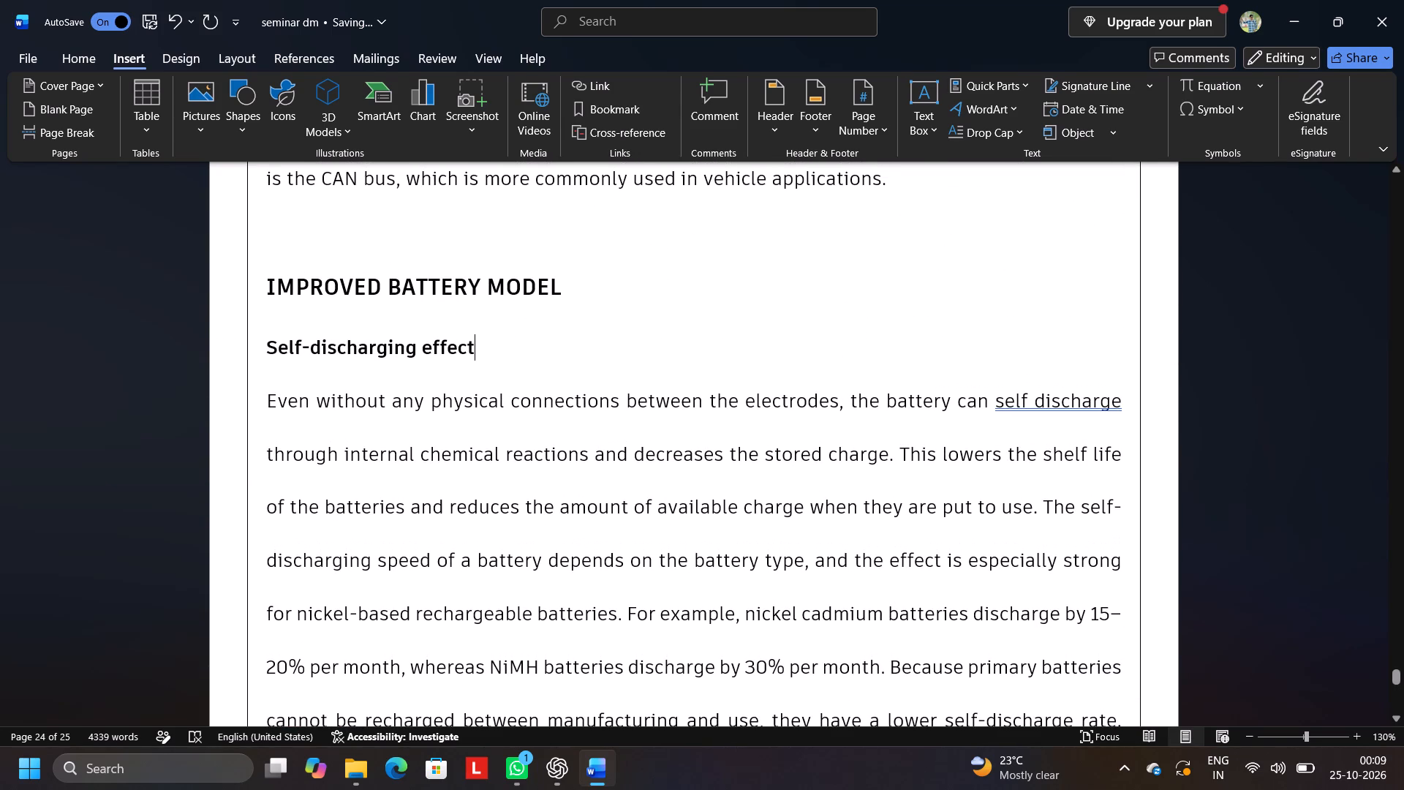
{"action": "key", "text": "shift+colon"}
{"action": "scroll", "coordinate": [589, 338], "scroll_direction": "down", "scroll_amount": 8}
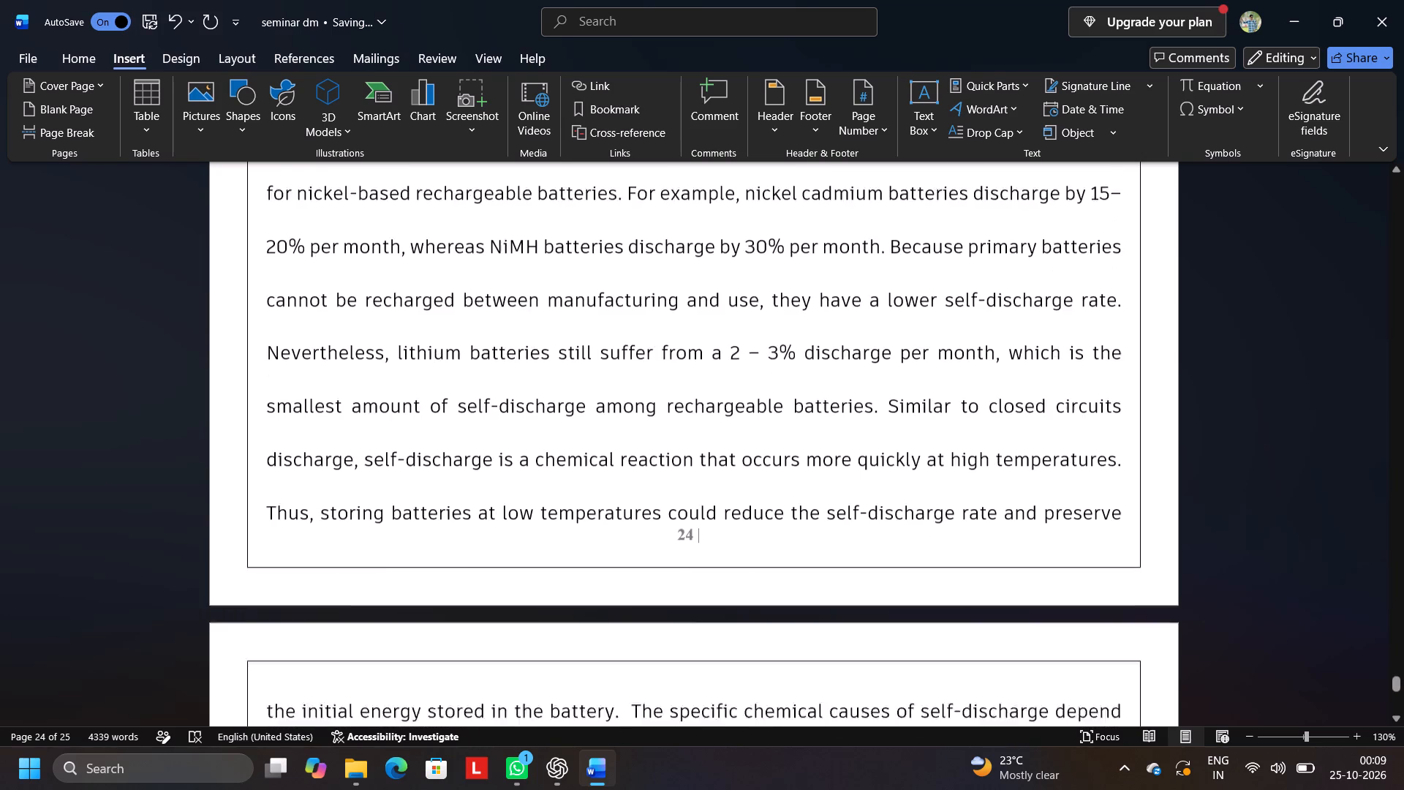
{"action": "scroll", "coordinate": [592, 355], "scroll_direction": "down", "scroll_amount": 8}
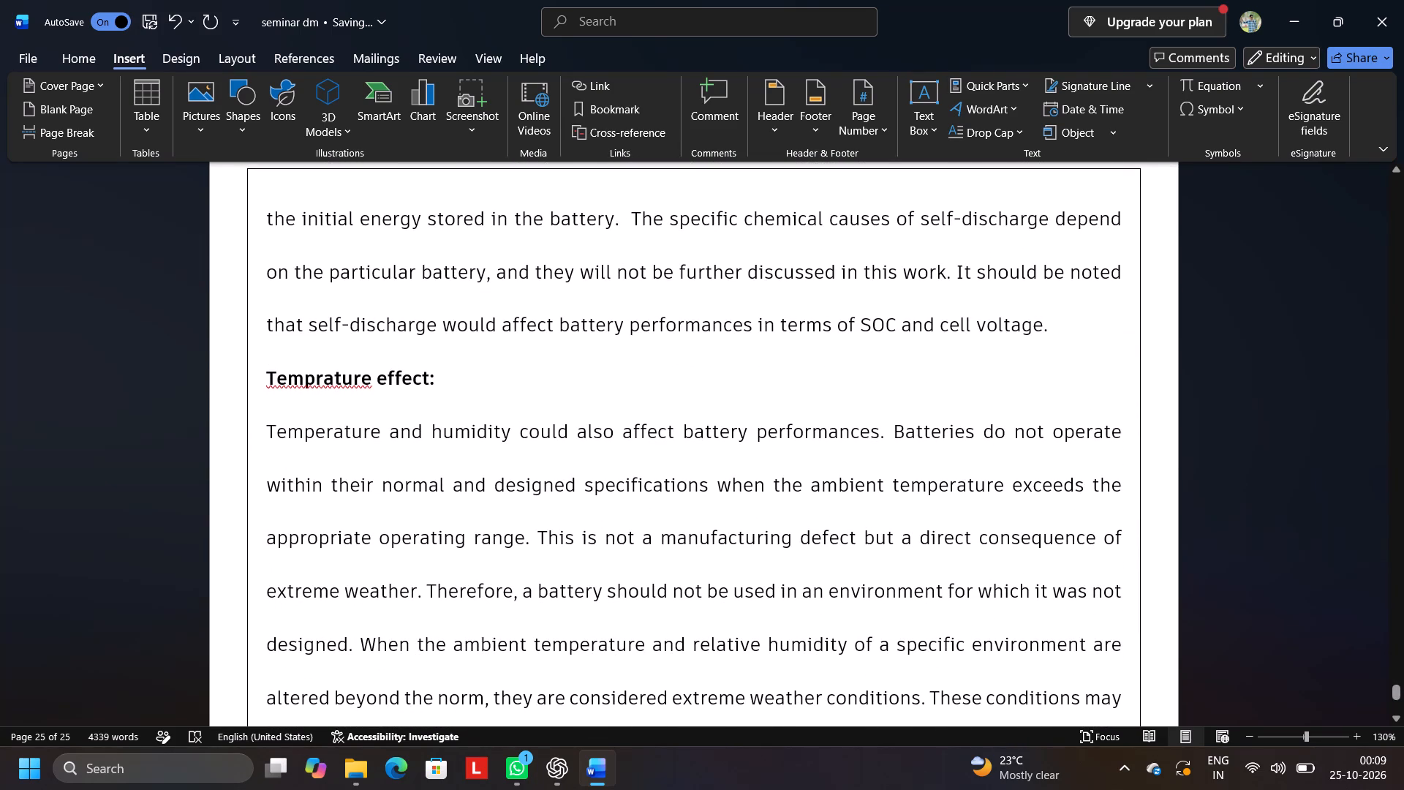
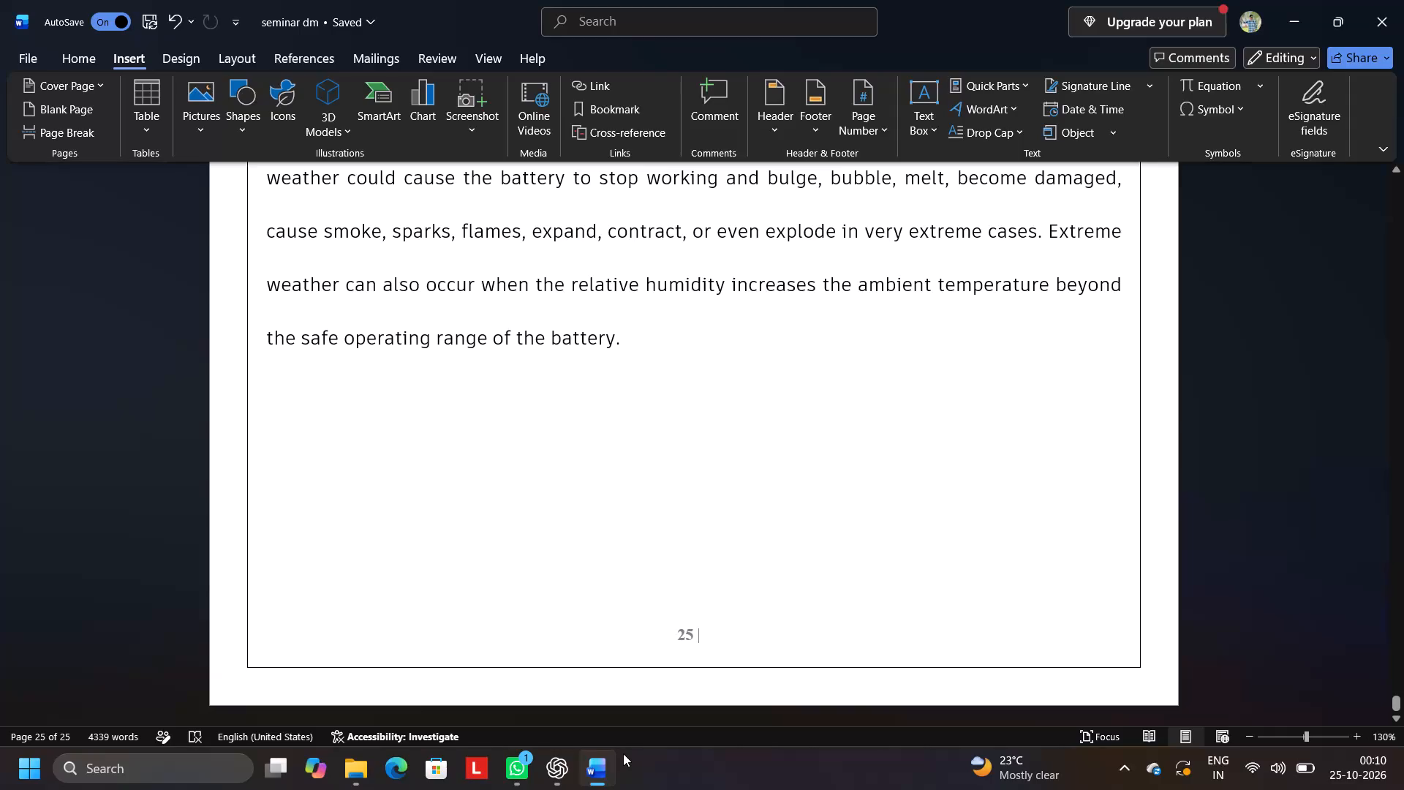
Paste the copied sentence on how temperature affects battery operation as a new paragraph after "the safe operating range of the battery.".
{"action": "left_click", "coordinate": [655, 345]}
{"action": "key", "text": "Return"}
{"action": "key", "text": "ctrl+v"}
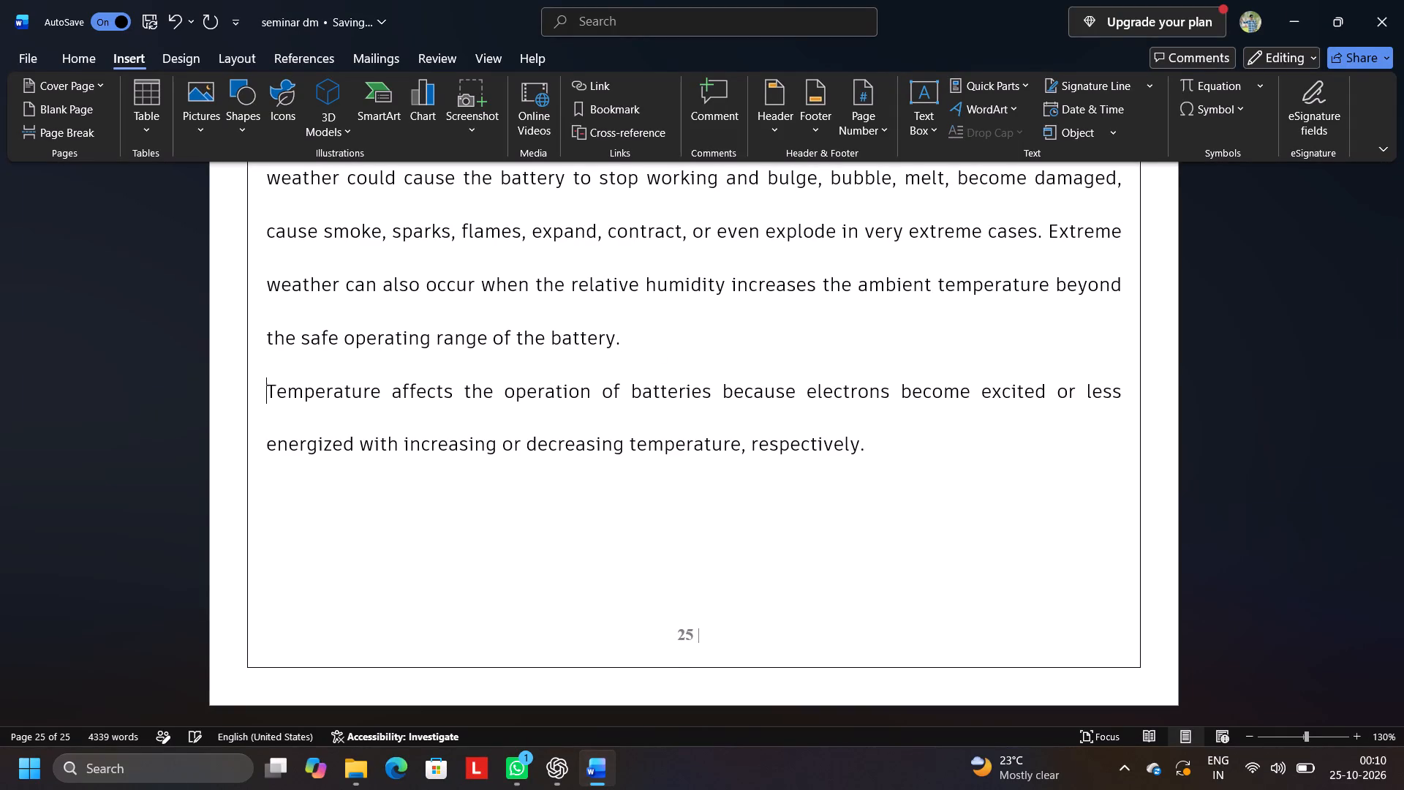
Insert a blank page after the final paragraph ending "increasing or decreasing temperature, respectively.".
{"action": "left_click", "coordinate": [975, 462]}
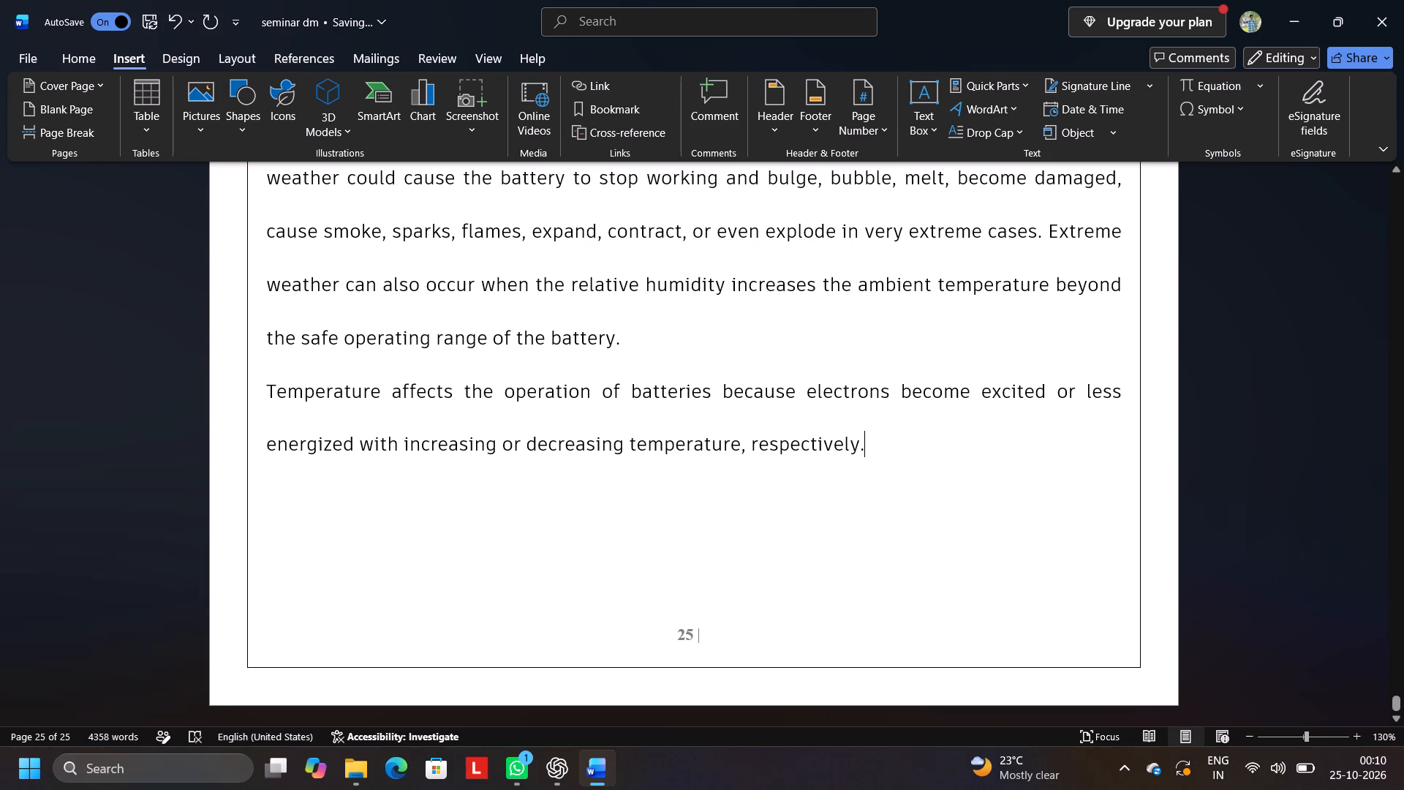
{"action": "scroll", "coordinate": [897, 571], "scroll_direction": "down", "scroll_amount": 6}
{"action": "left_click", "coordinate": [94, 53]}
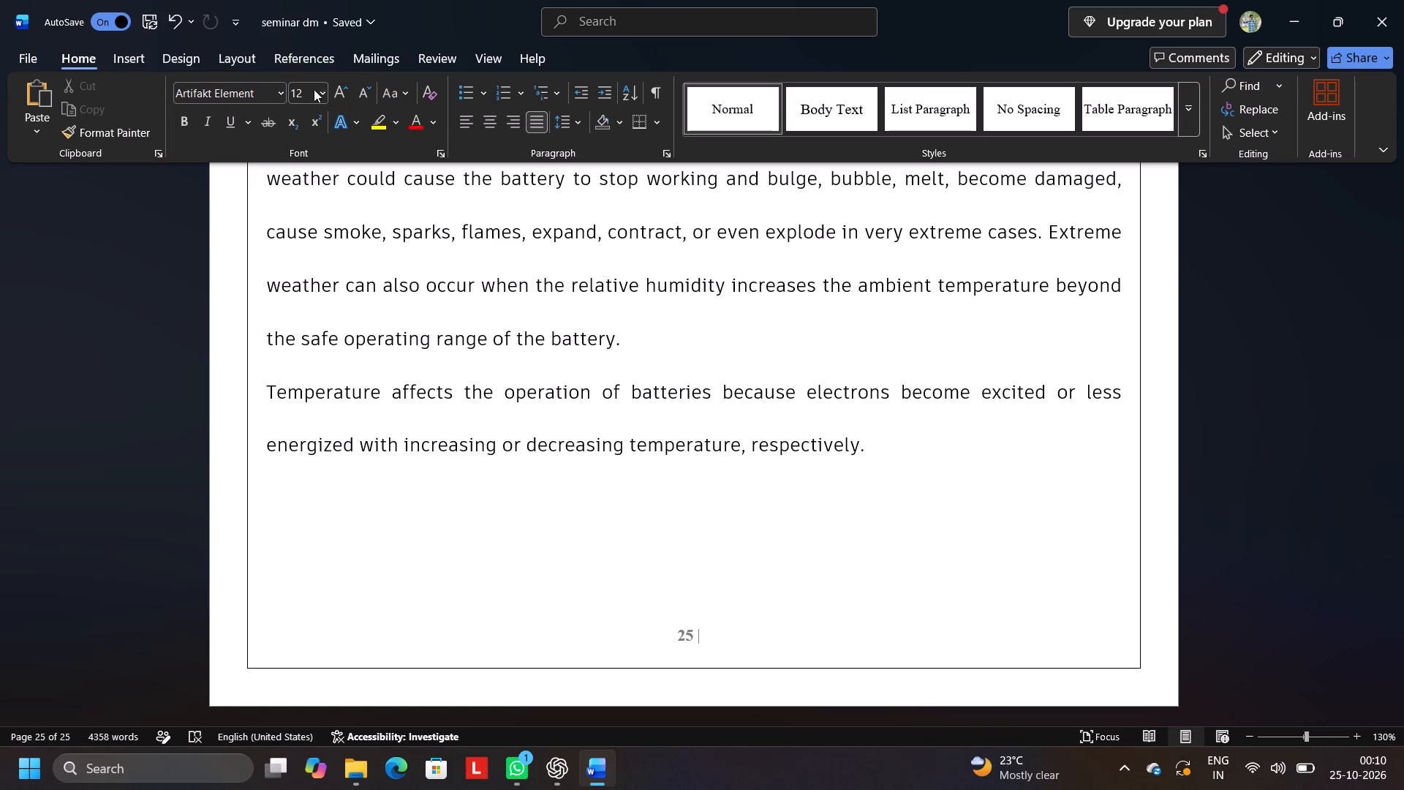
{"action": "left_click", "coordinate": [119, 57]}
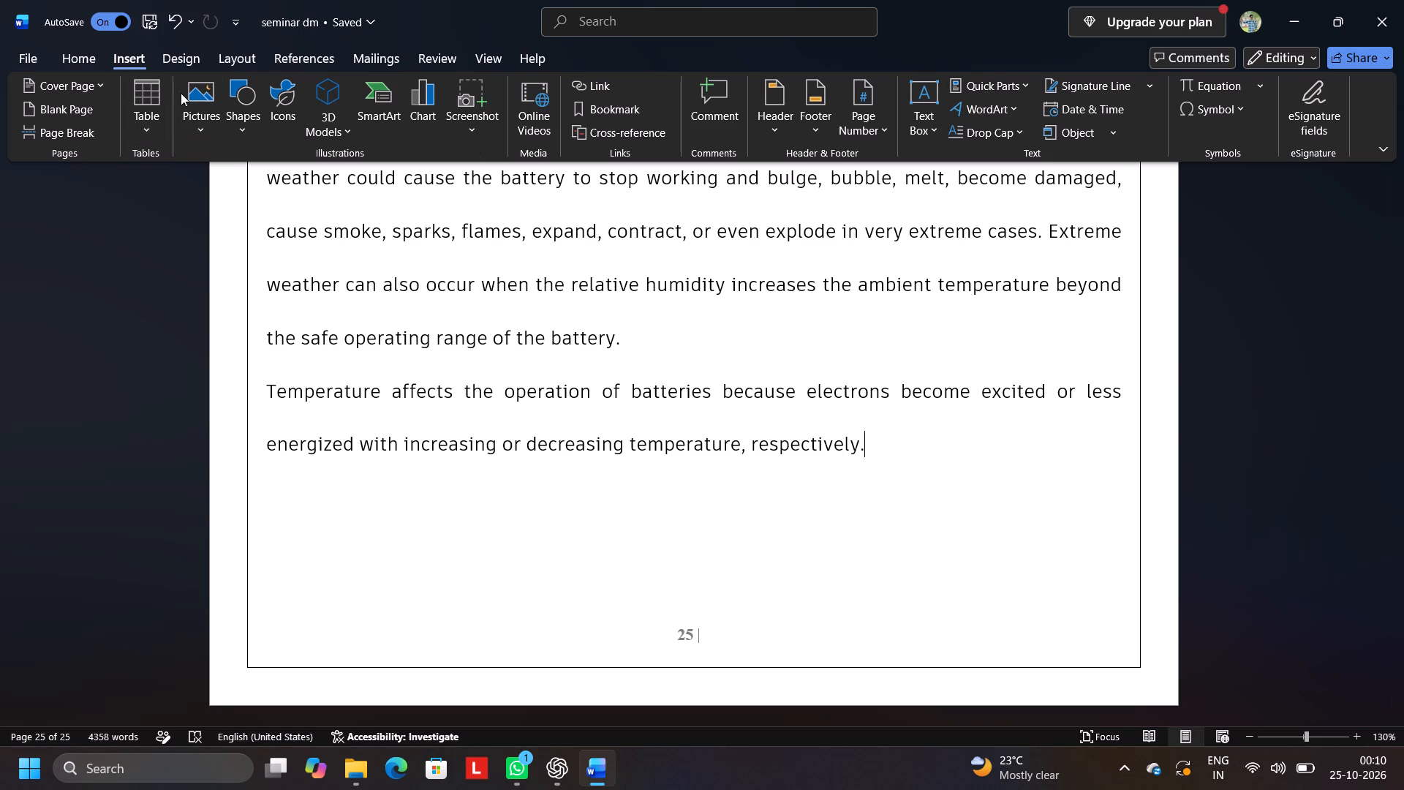
{"action": "left_click", "coordinate": [73, 105]}
{"action": "scroll", "coordinate": [552, 395], "scroll_direction": "down", "scroll_amount": 12}
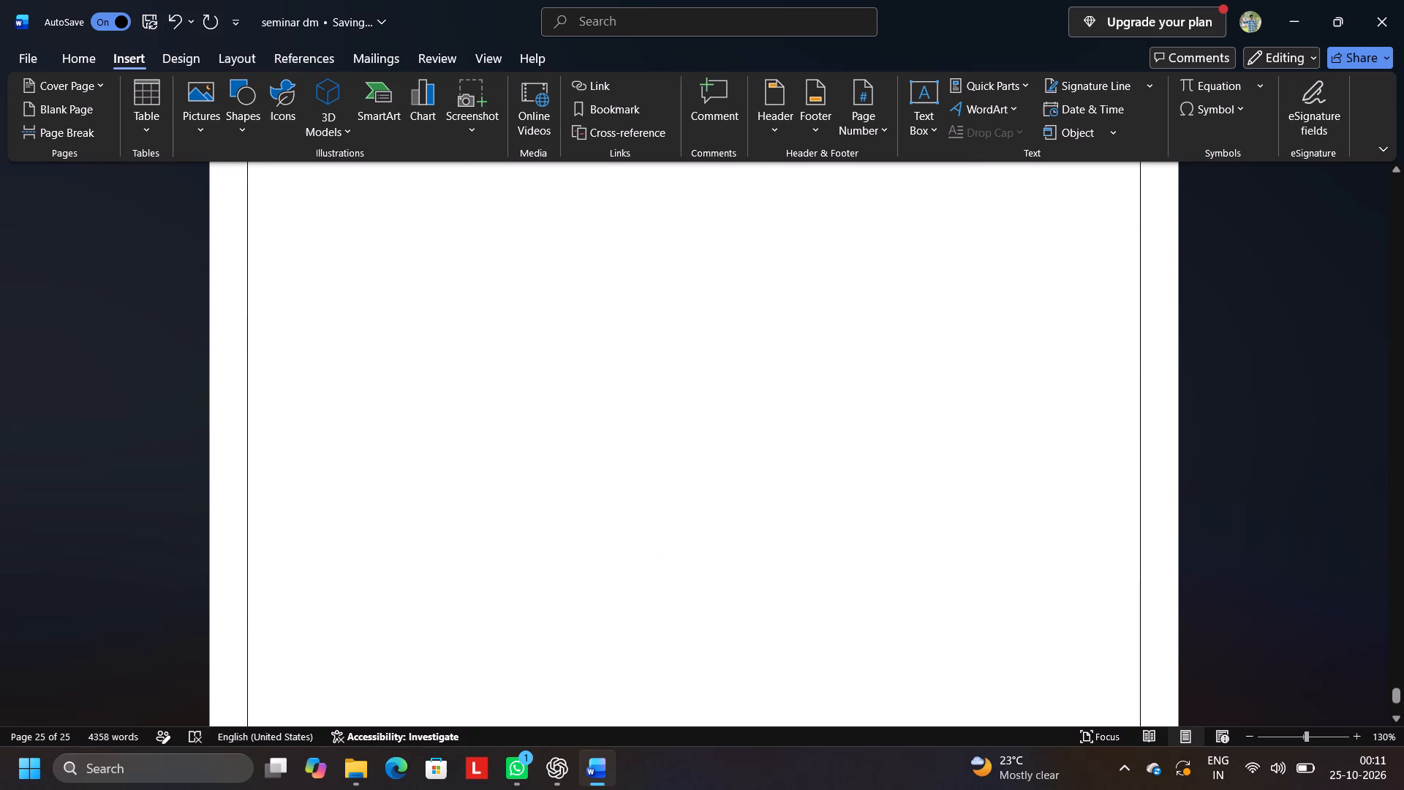
{"action": "scroll", "coordinate": [562, 465], "scroll_direction": "down", "scroll_amount": 1}
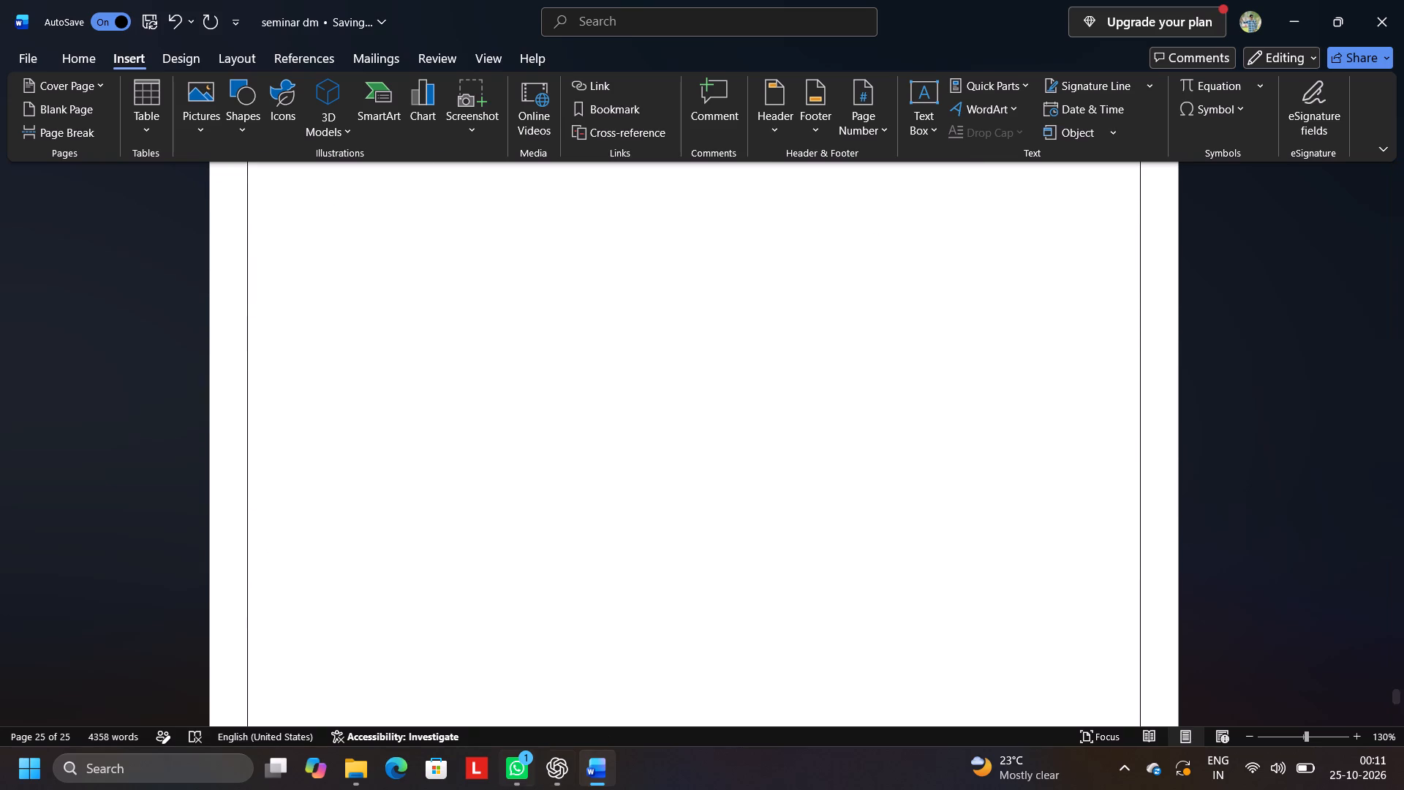
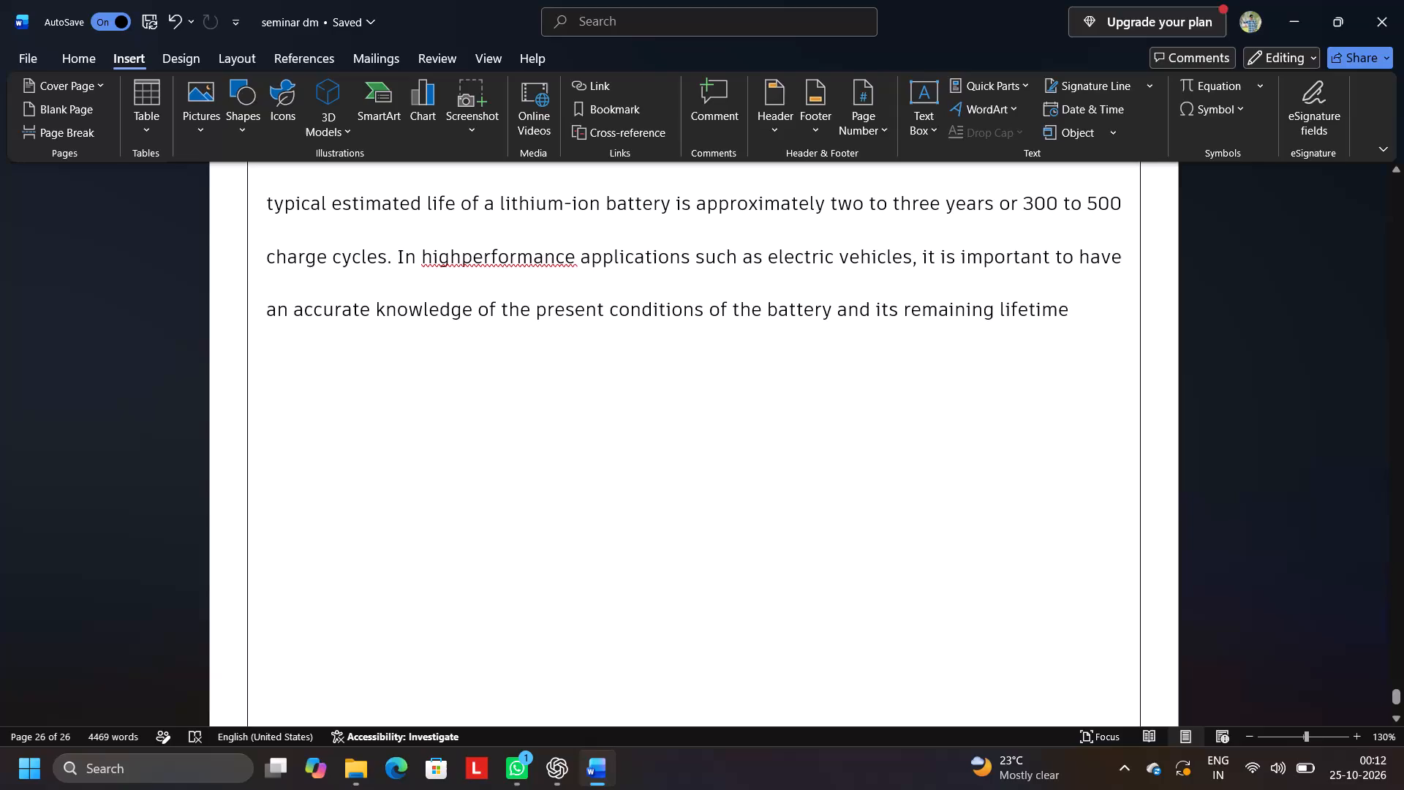
Paste the copied section "4.4. Advantages of Battery Management System:" below the paragraph ending "the battery and its remaining lifetime".
{"action": "key", "text": "ctrl+v"}
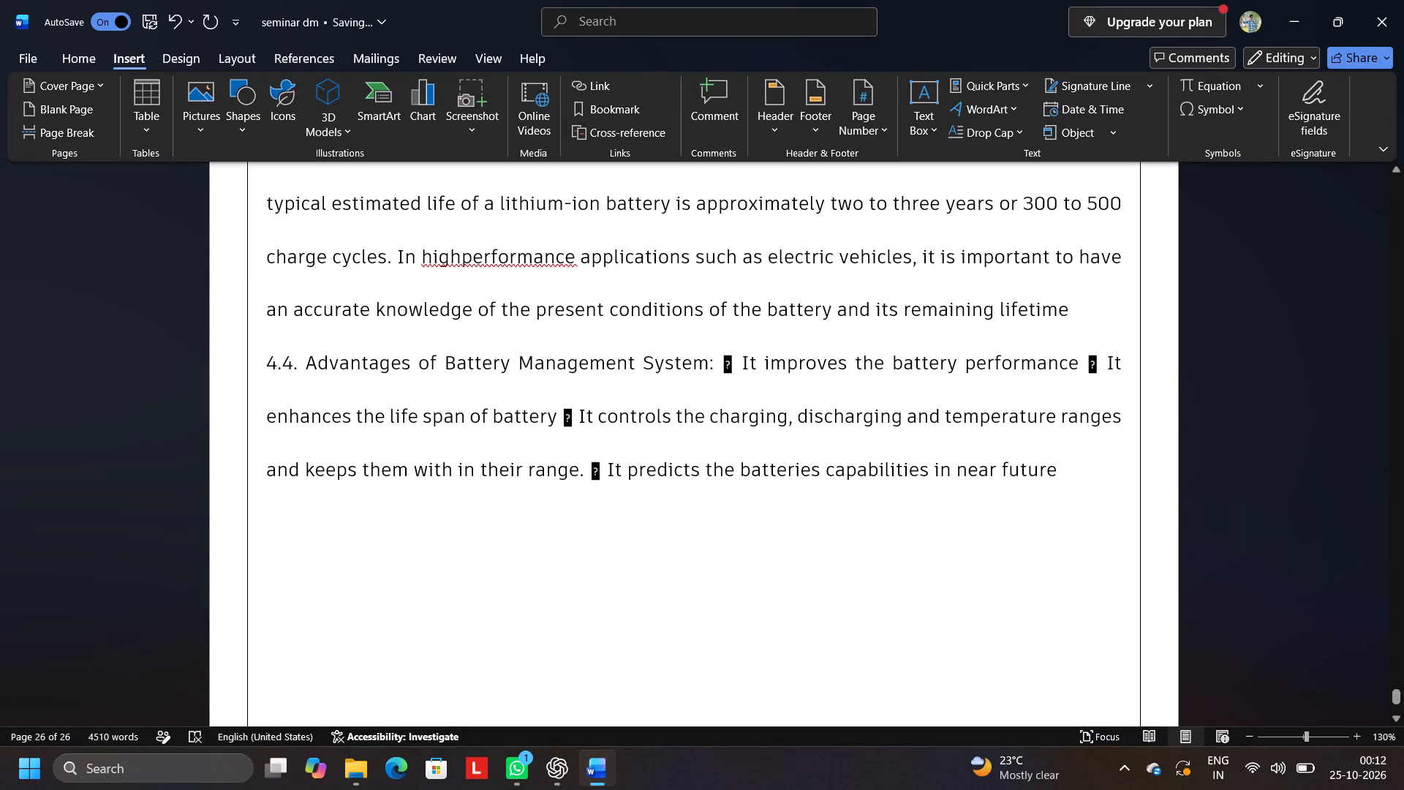
Format the whole pasted "4.4. Advantages of Battery Management System:" paragraph, through "capabilities in near future", as a bulleted list.
{"action": "left_click_drag", "start_coordinate": [271, 364], "coordinate": [1059, 472]}
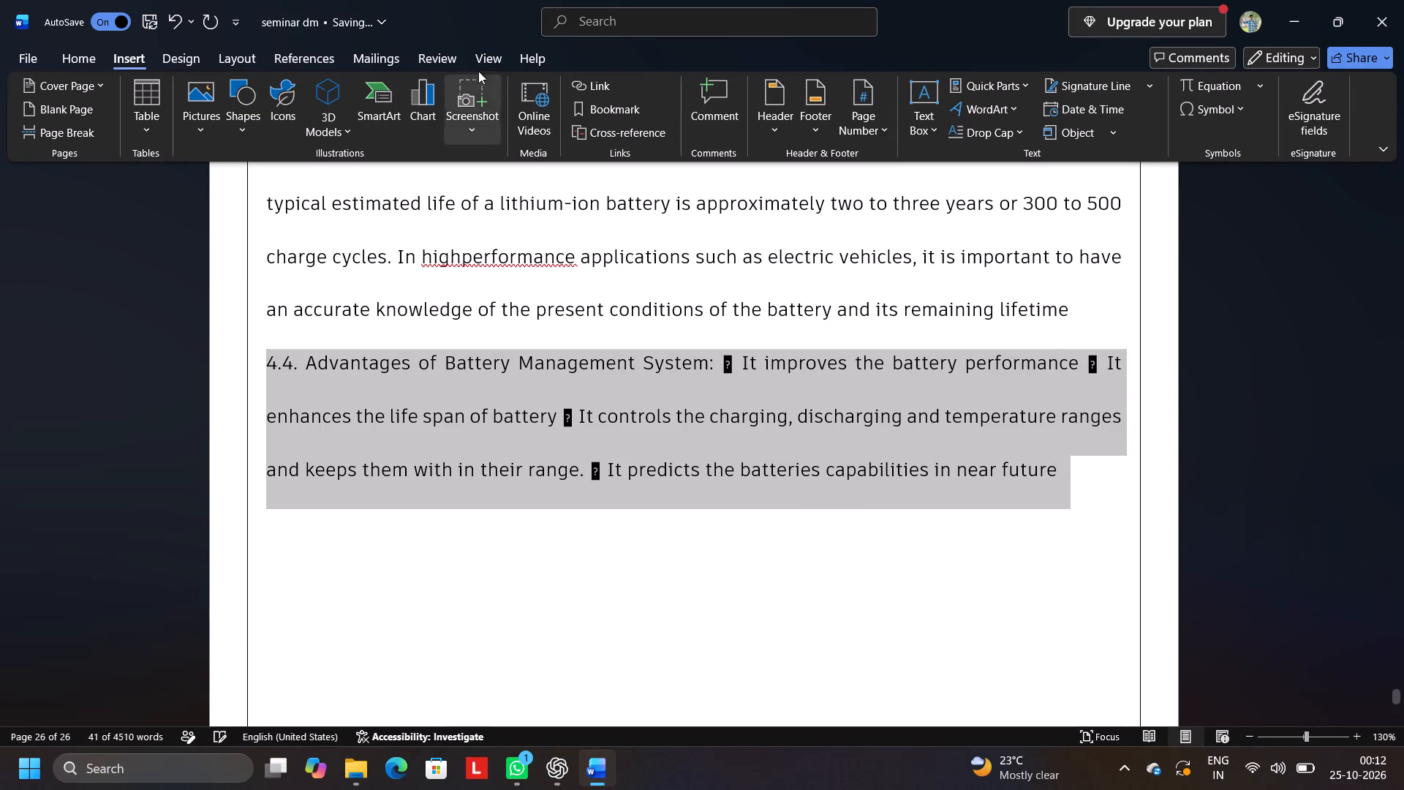
{"action": "left_click", "coordinate": [85, 50]}
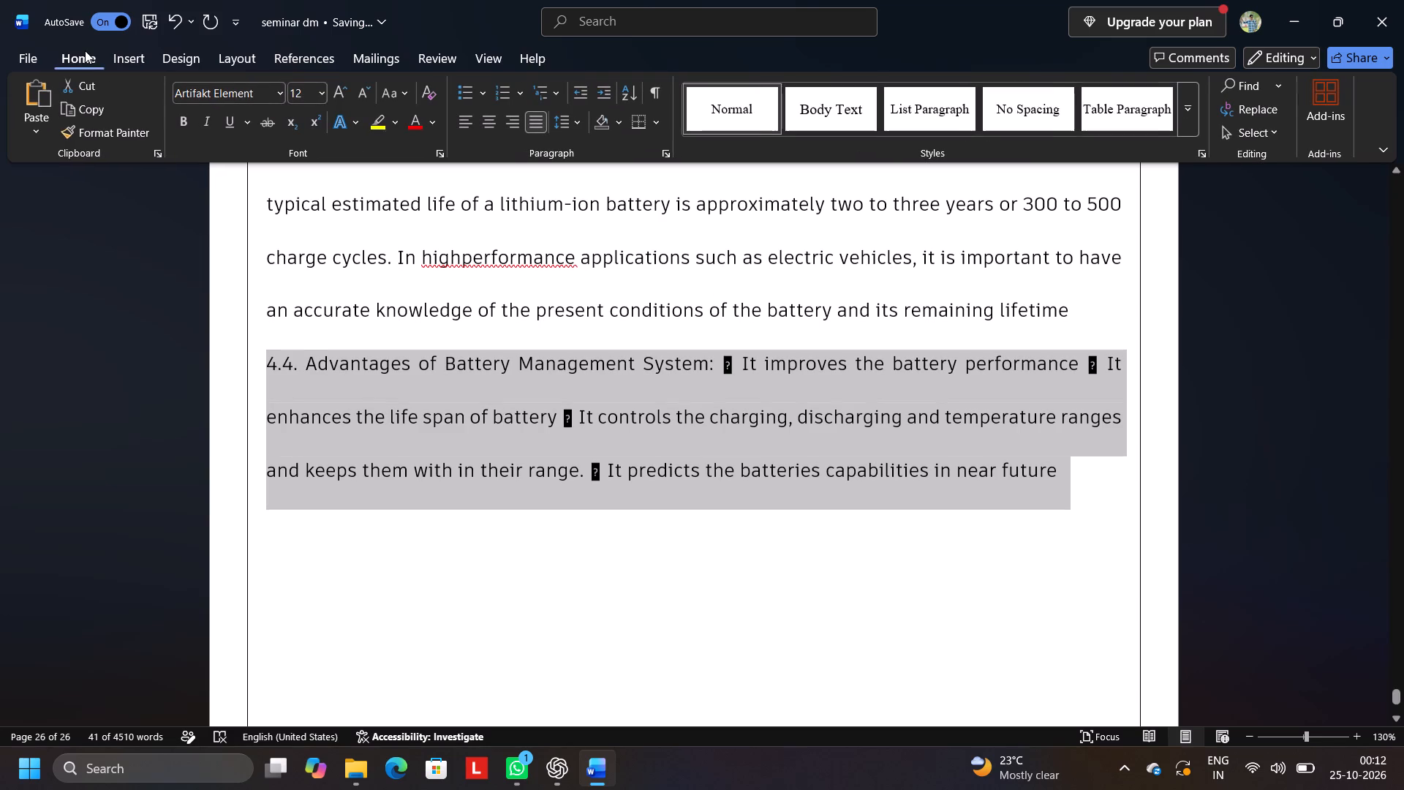
{"action": "left_click", "coordinate": [470, 97]}
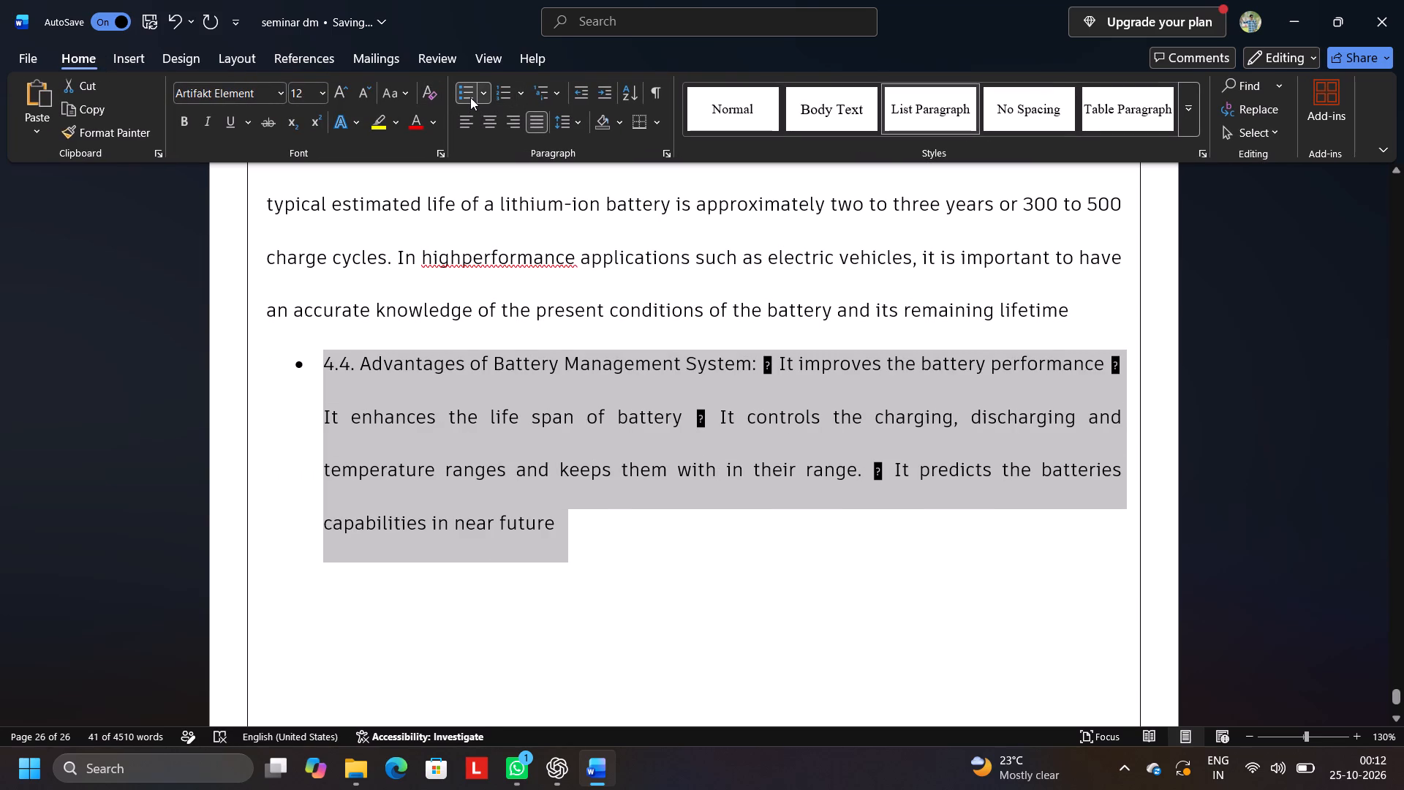
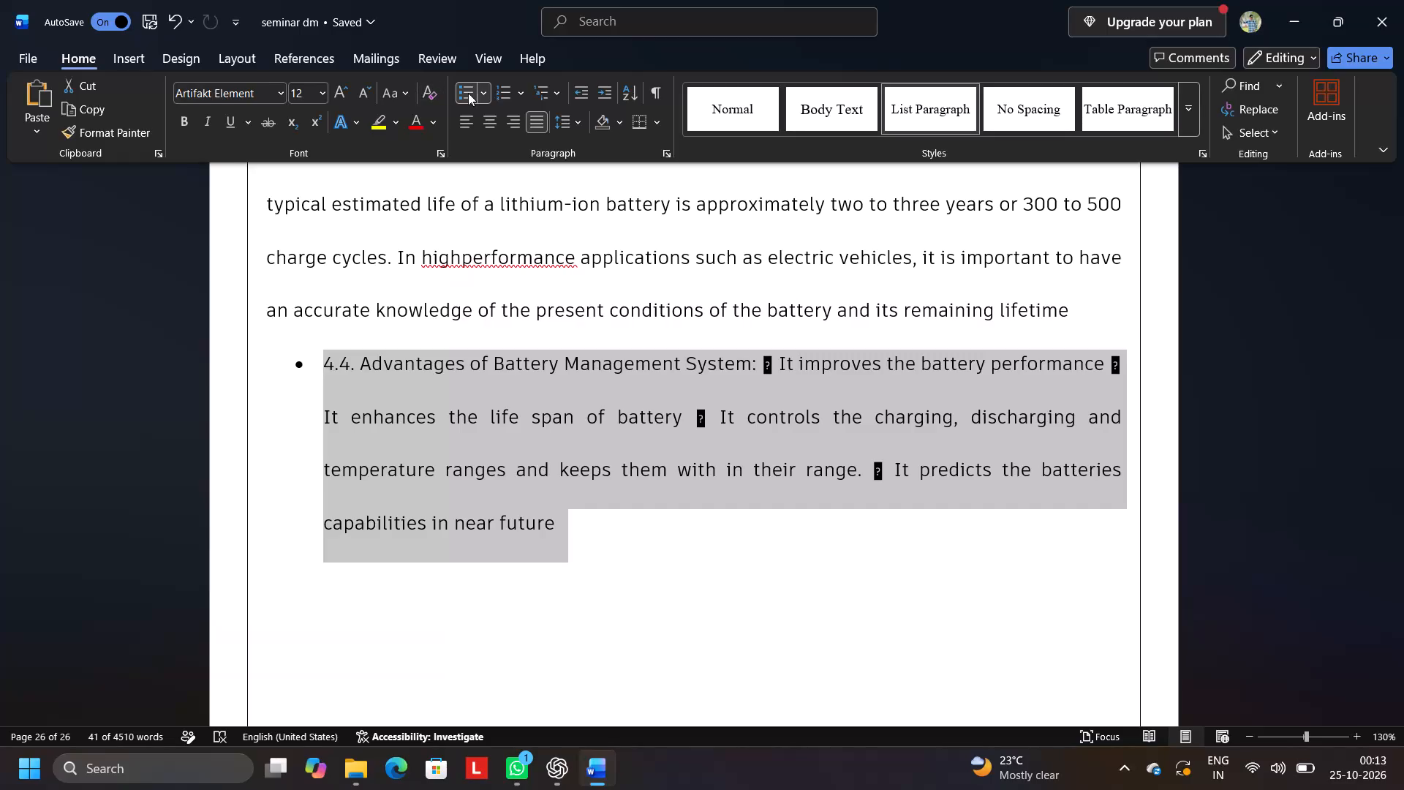
Remove the bullet formatting from the pasted section 4.4 paragraph.
{"action": "left_click", "coordinate": [472, 94]}
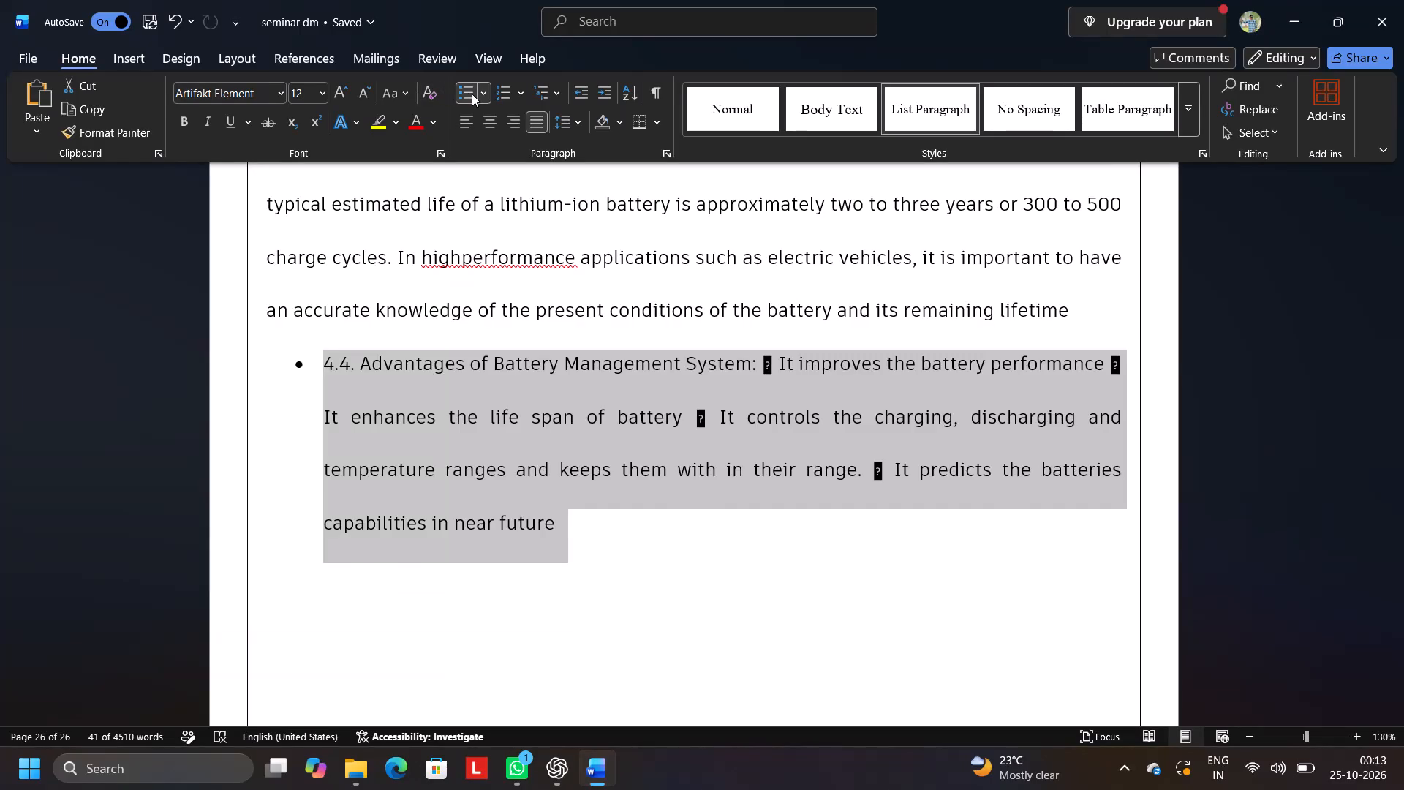
{"action": "left_click", "coordinate": [472, 94]}
{"action": "left_click", "coordinate": [472, 94]}
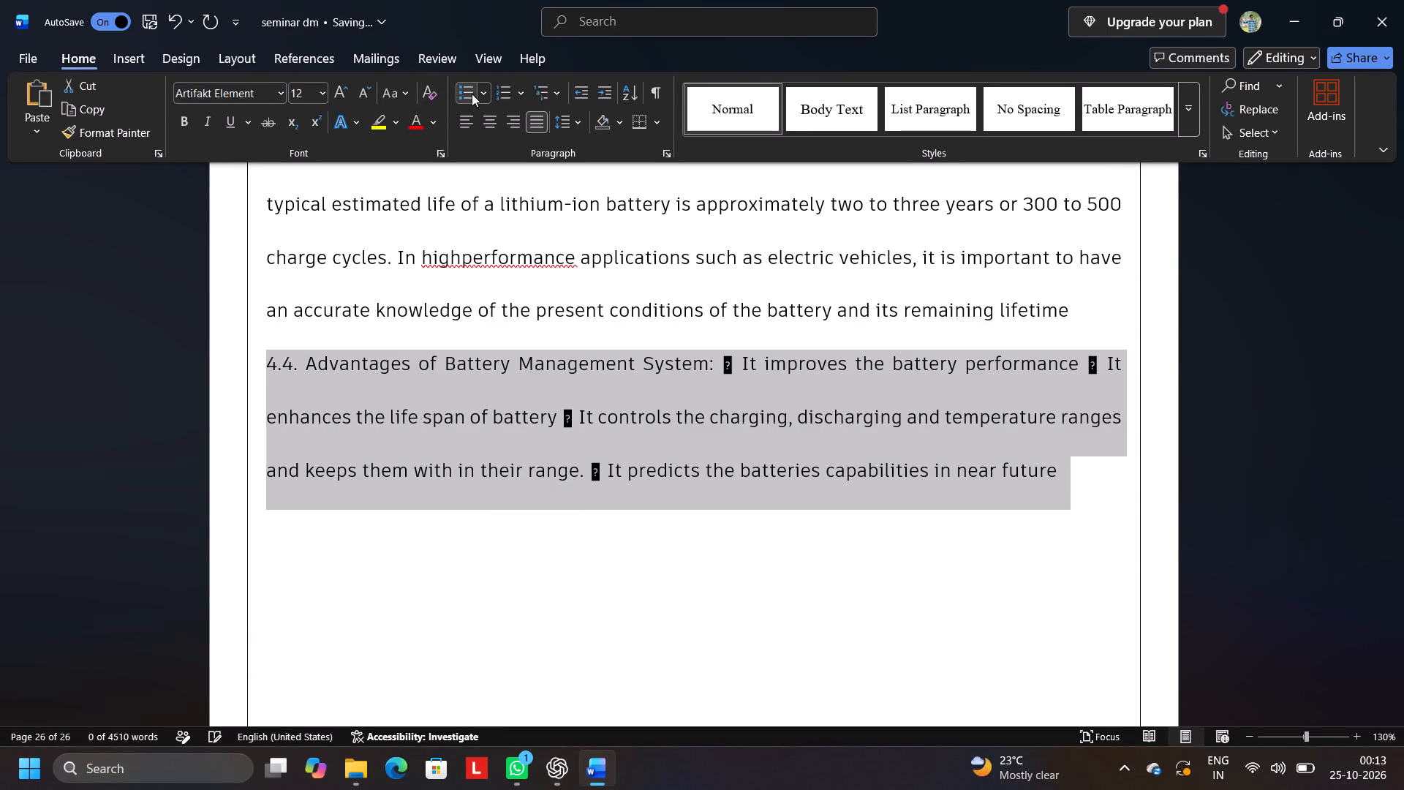
{"action": "left_click", "coordinate": [472, 94]}
{"action": "left_click", "coordinate": [472, 94]}
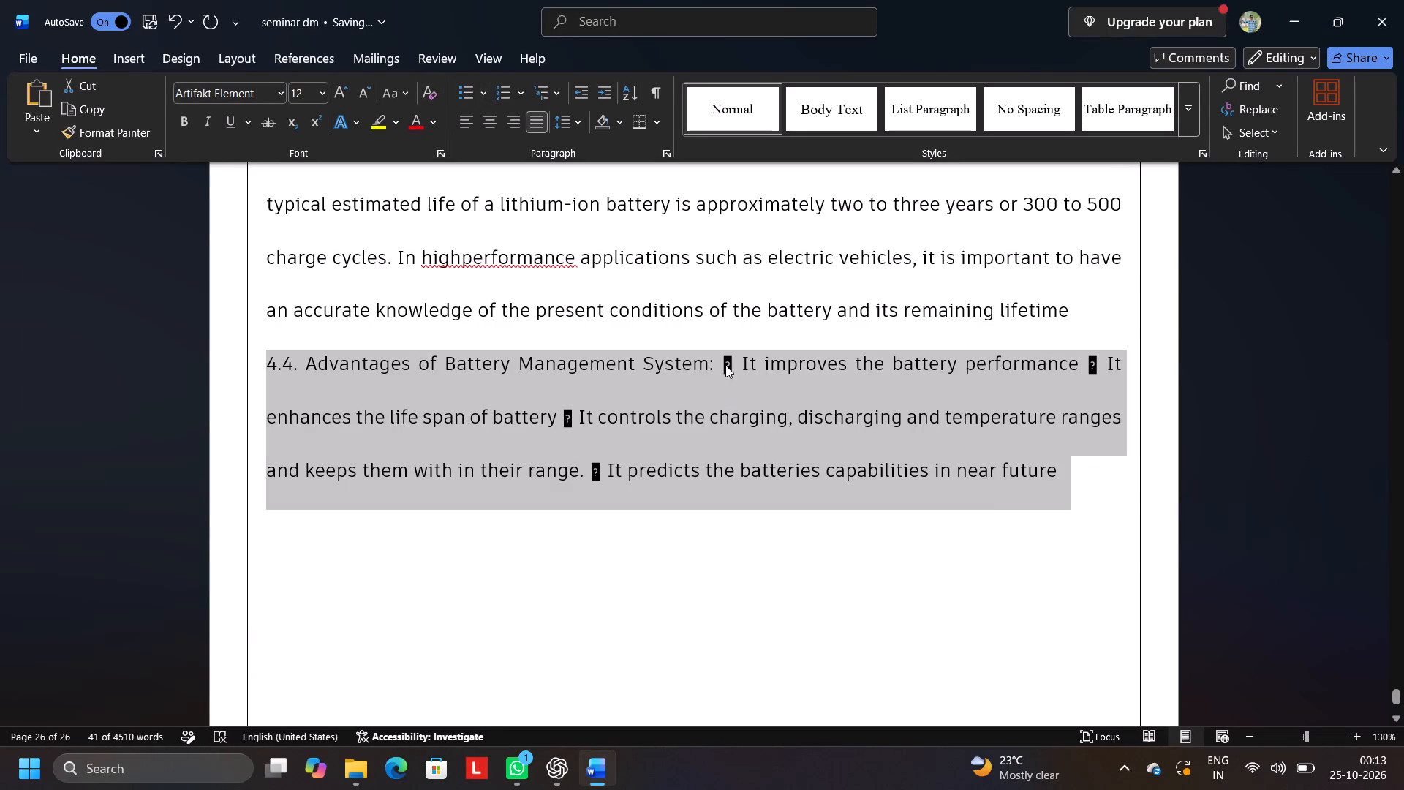
Split the heading "4.4. Advantages of Battery Management System:" onto its own line, separate from the advantages text.
{"action": "left_click", "coordinate": [720, 366]}
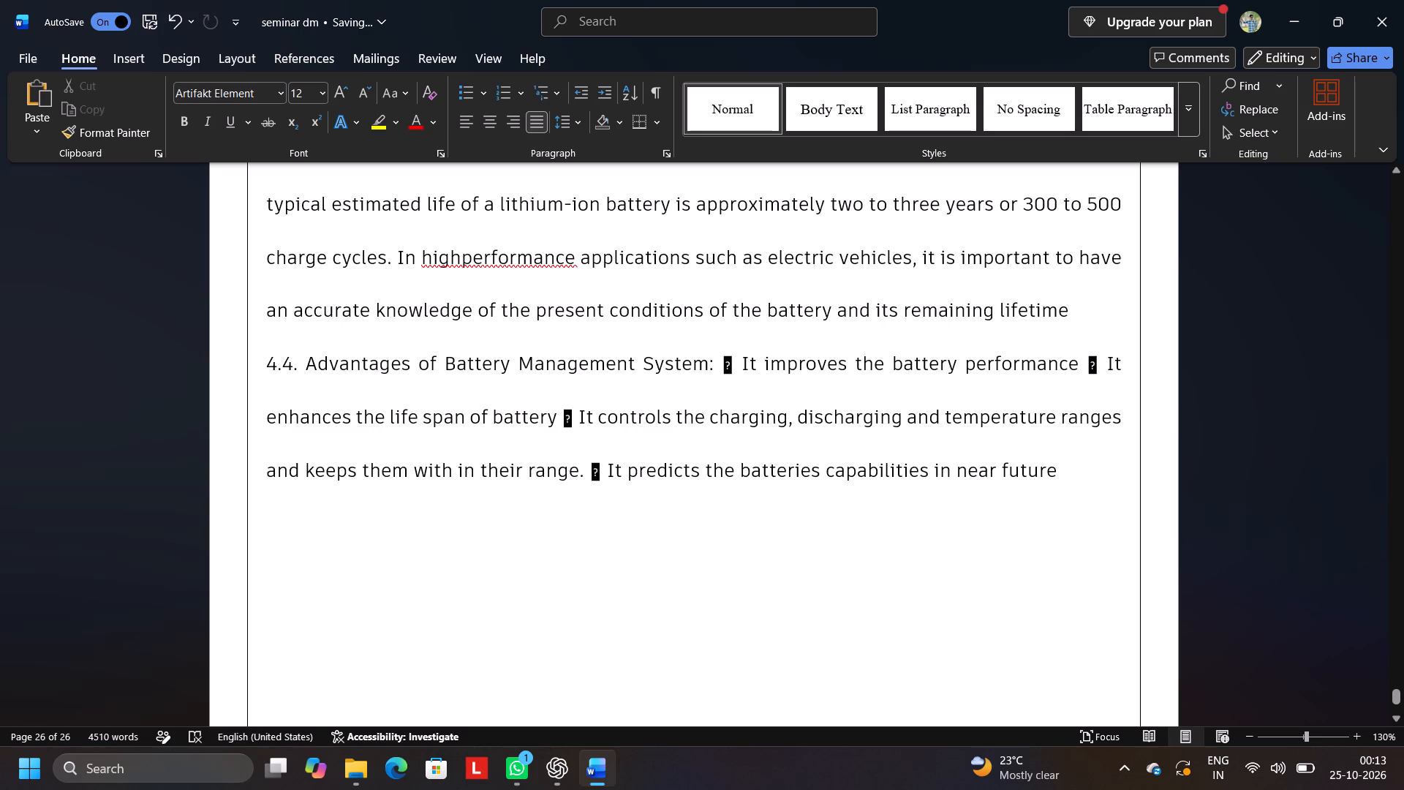
{"action": "key", "text": "Return"}
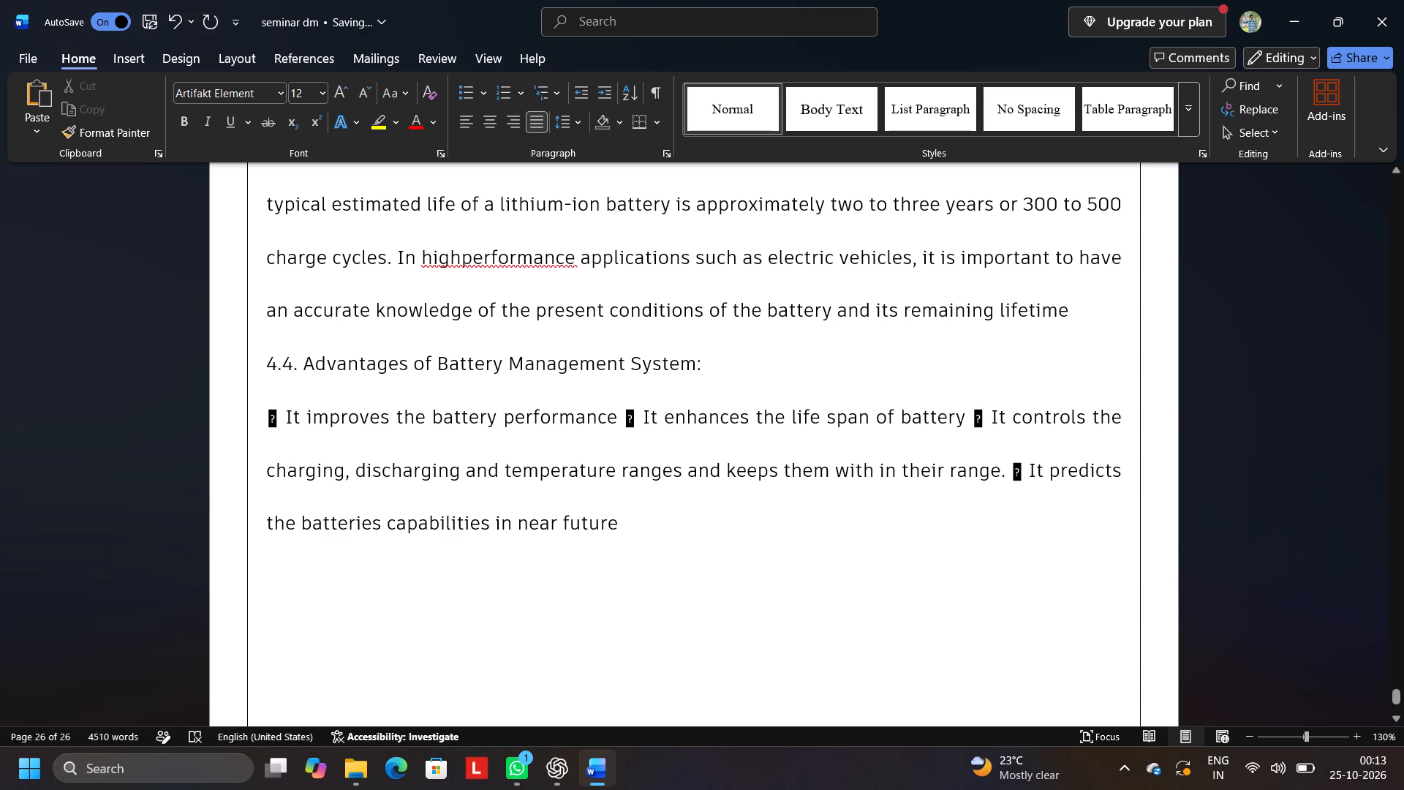
Format the heading "4.4. Advantages of Battery Management System:" as bold with font size 14.
{"action": "left_click_drag", "start_coordinate": [269, 364], "coordinate": [619, 413]}
{"action": "triple_click", "coordinate": [475, 368]}
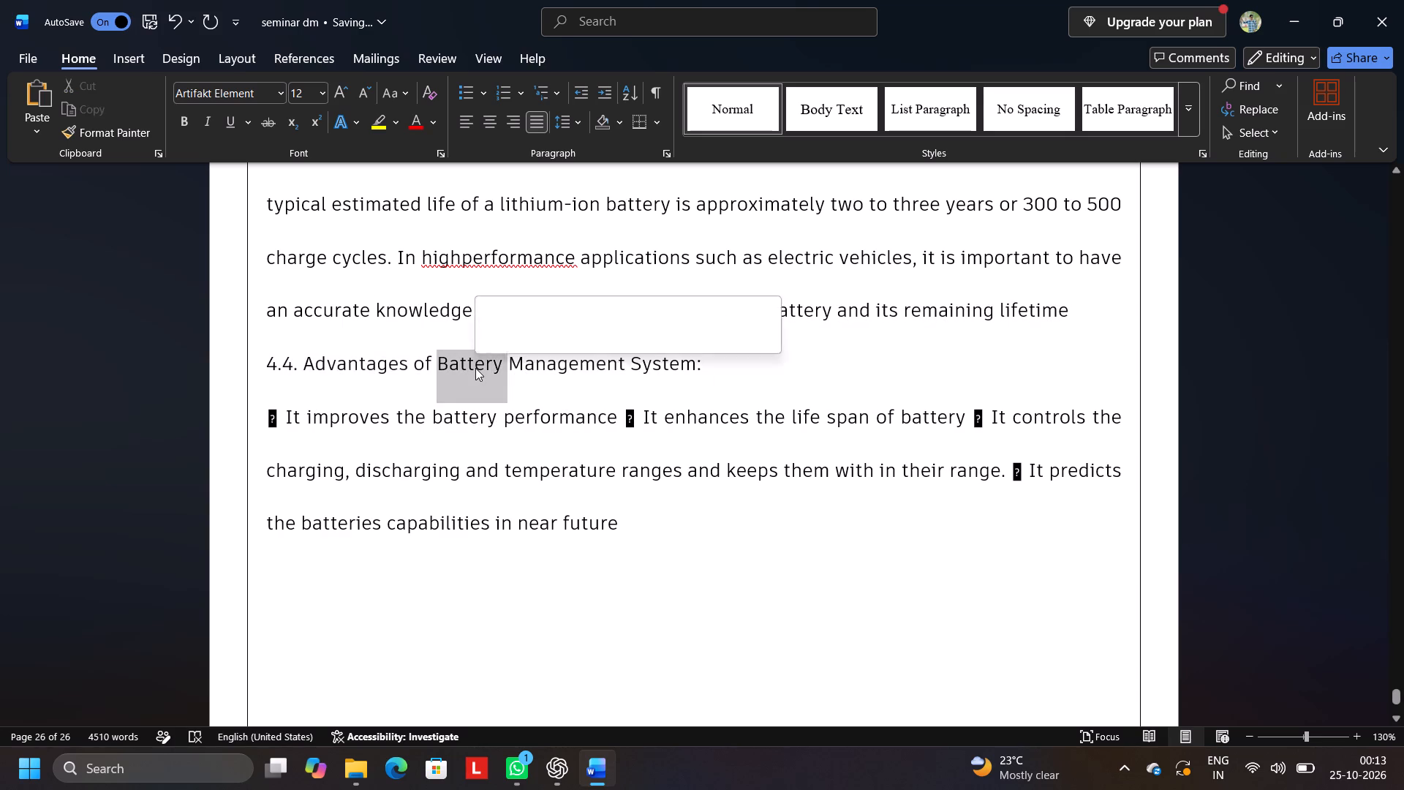
{"action": "left_click", "coordinate": [490, 334]}
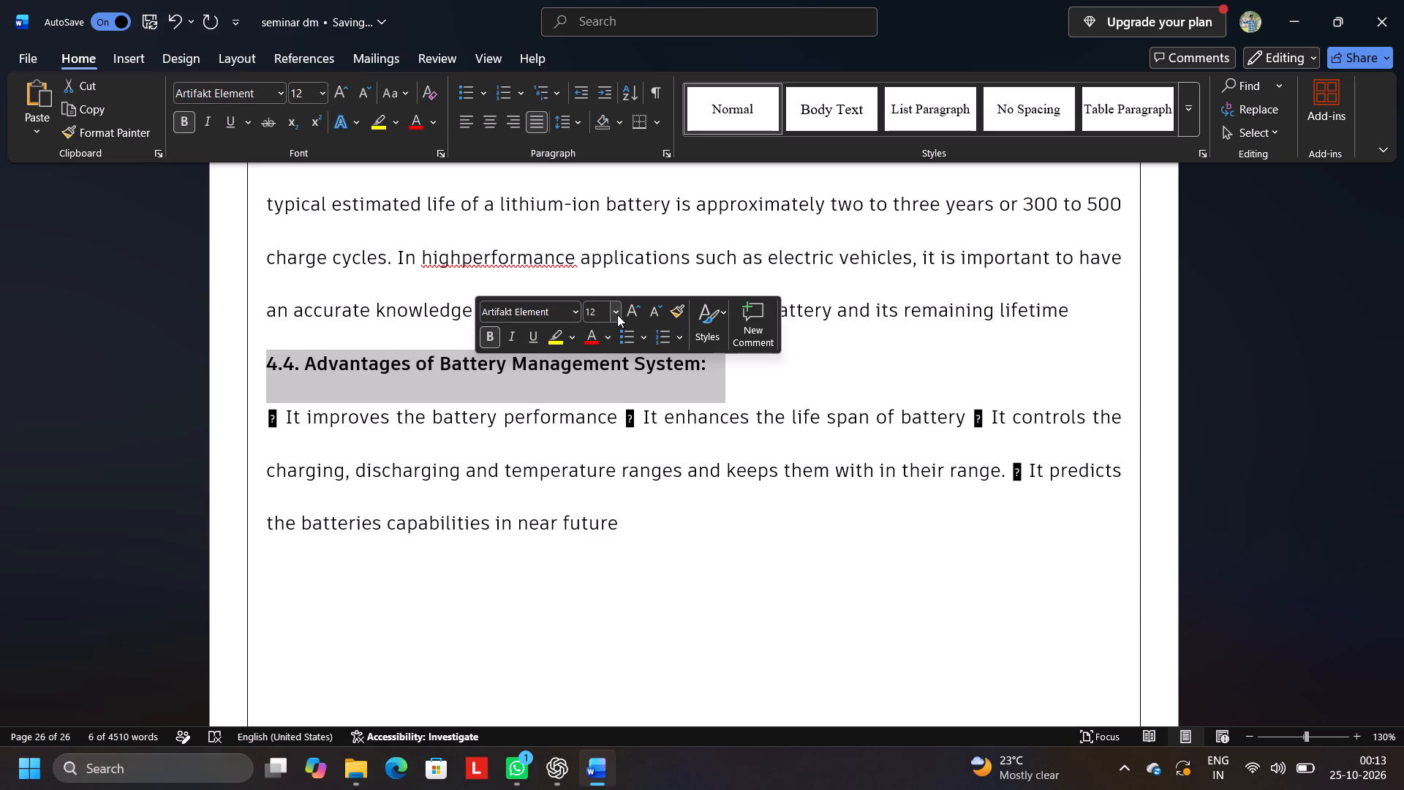
{"action": "left_click", "coordinate": [617, 315]}
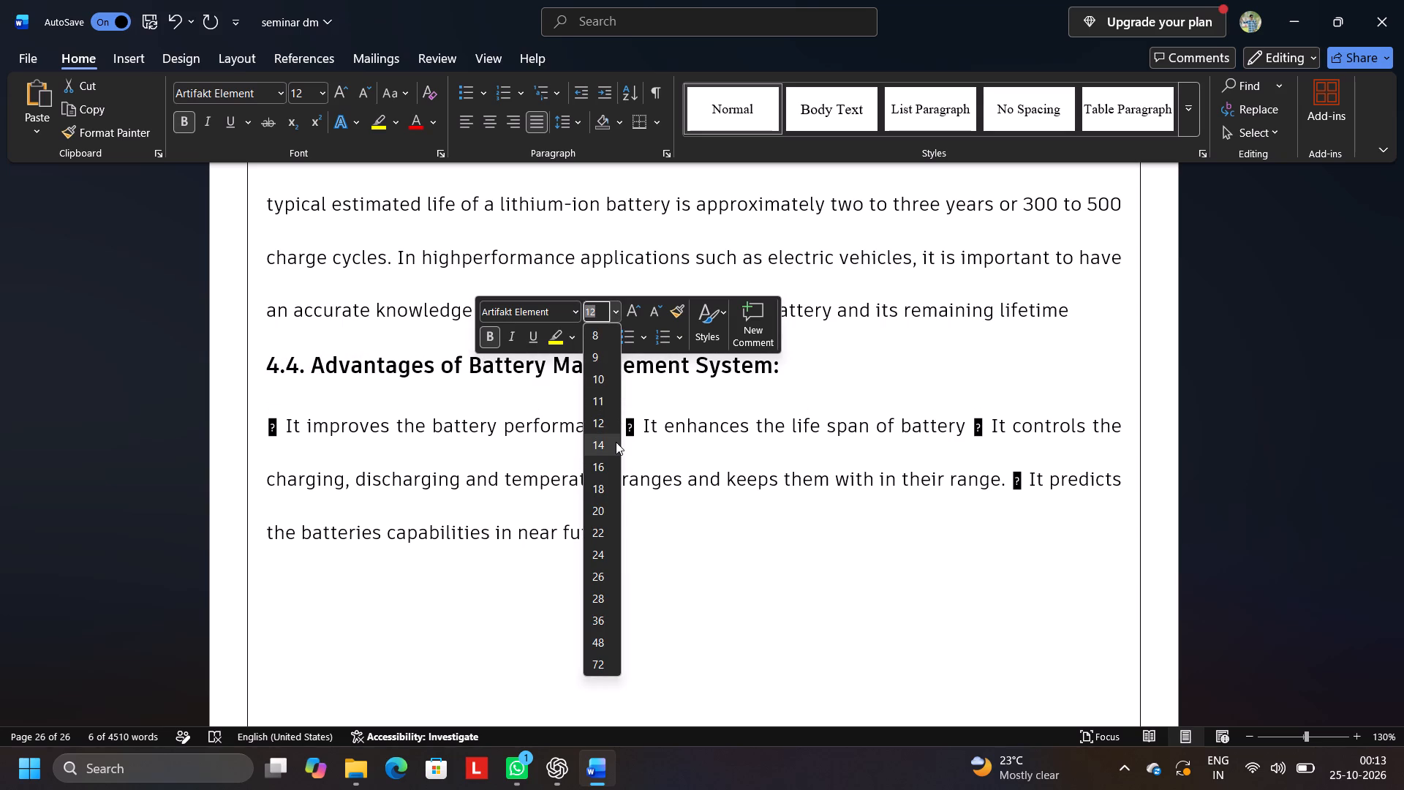
{"action": "left_click", "coordinate": [616, 442]}
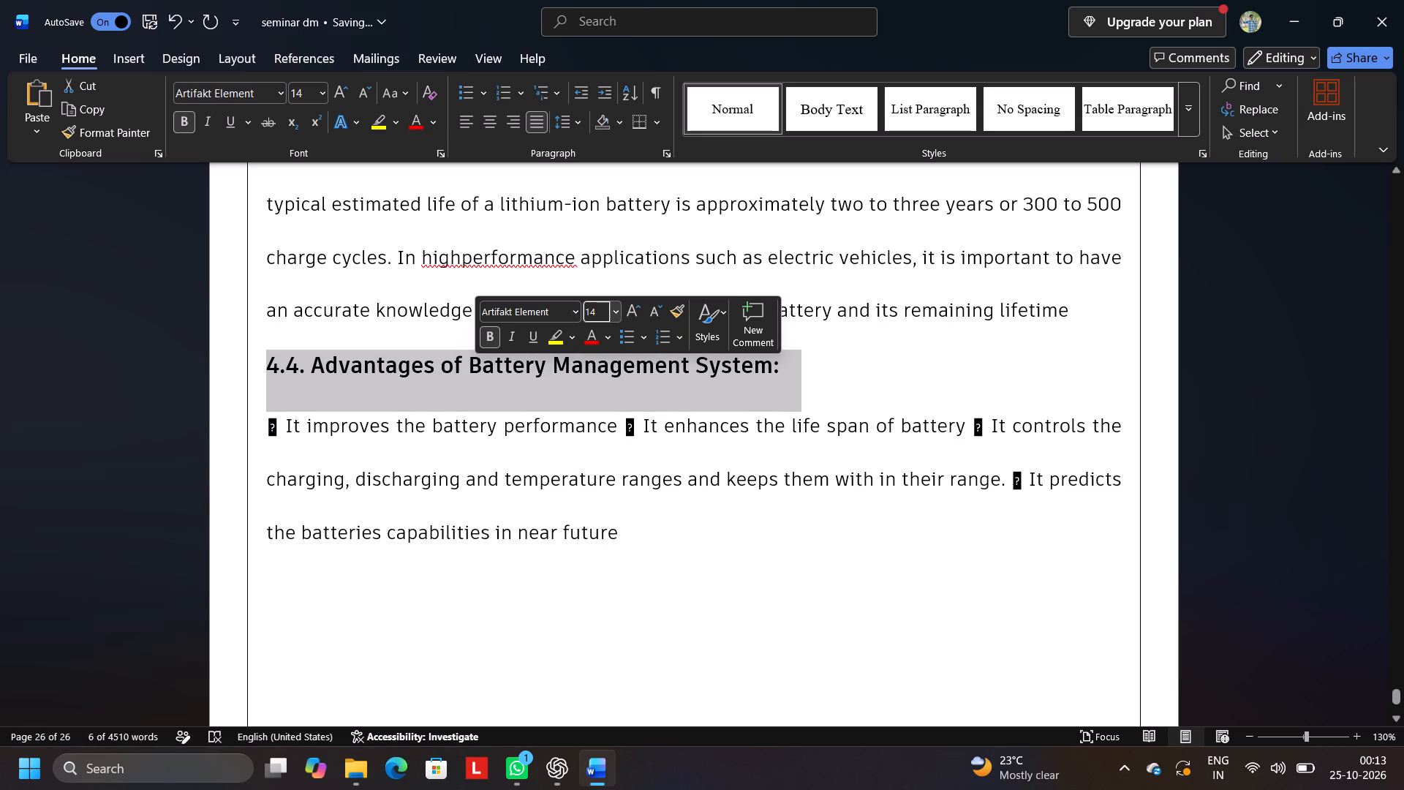
Break the section 4.4 text into four separate lines, one per "It ..." advantage, and delete the leading space before "It enhances".
{"action": "left_click", "coordinate": [619, 426]}
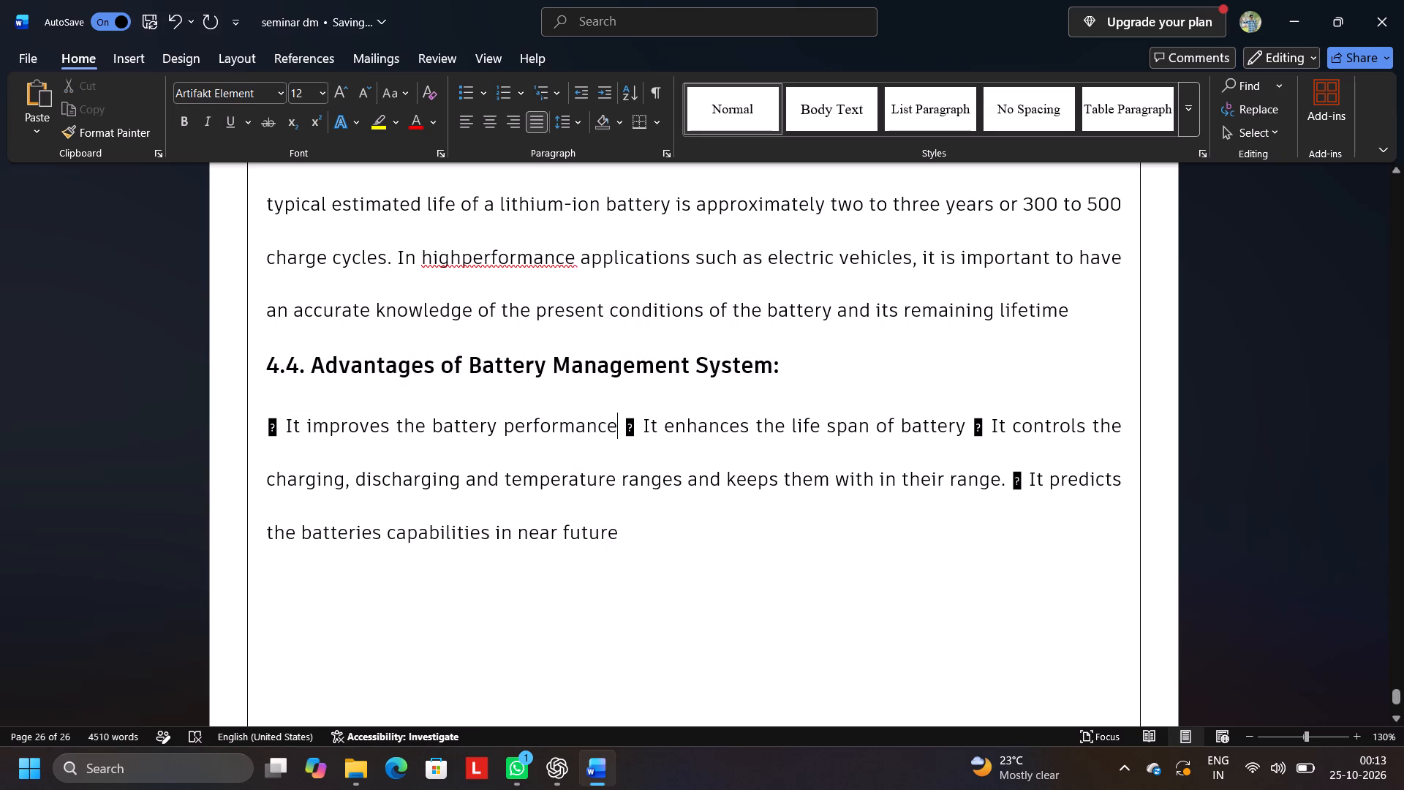
{"action": "key", "text": "Return"}
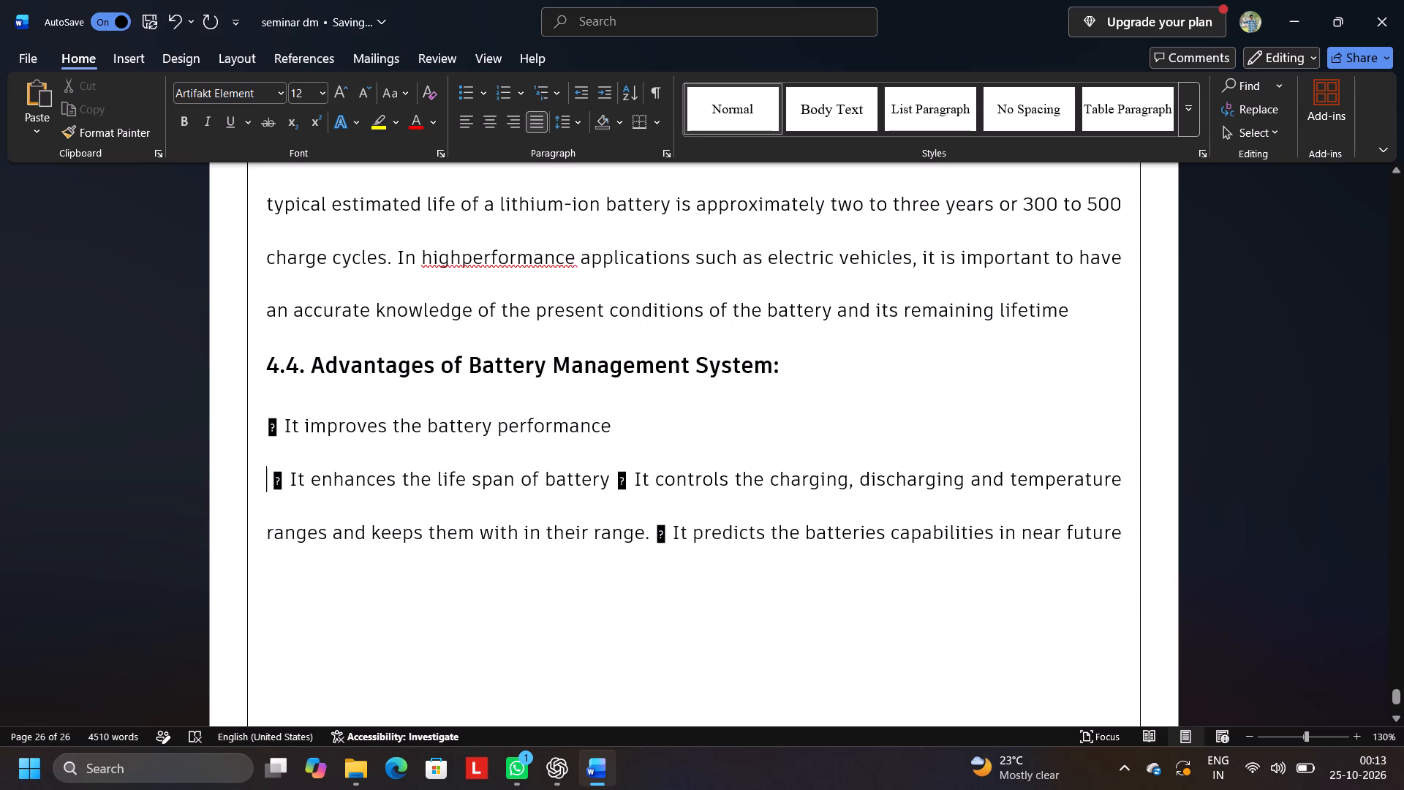
{"action": "left_click", "coordinate": [616, 478]}
{"action": "key", "text": "Return"}
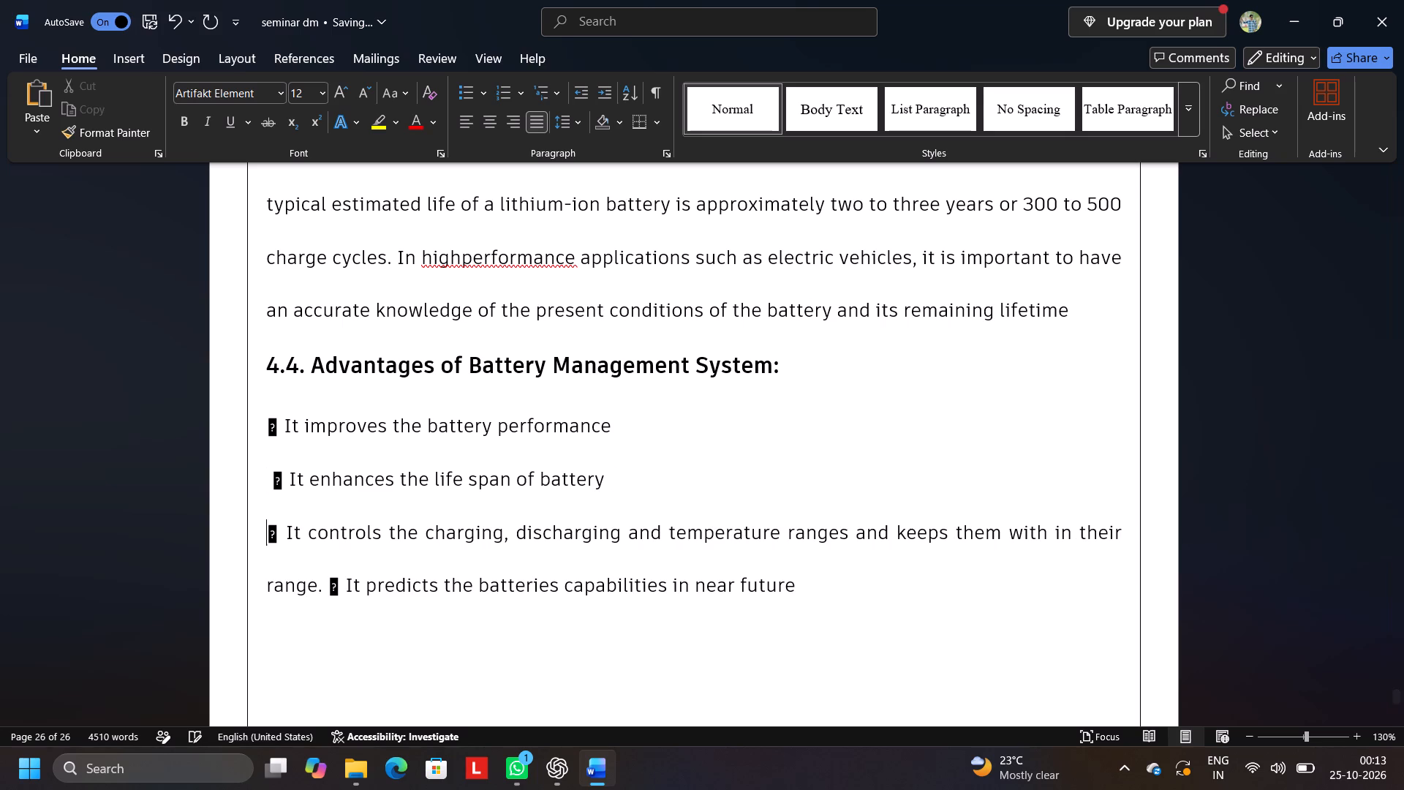
{"action": "left_click", "coordinate": [329, 584]}
{"action": "key", "text": "Return"}
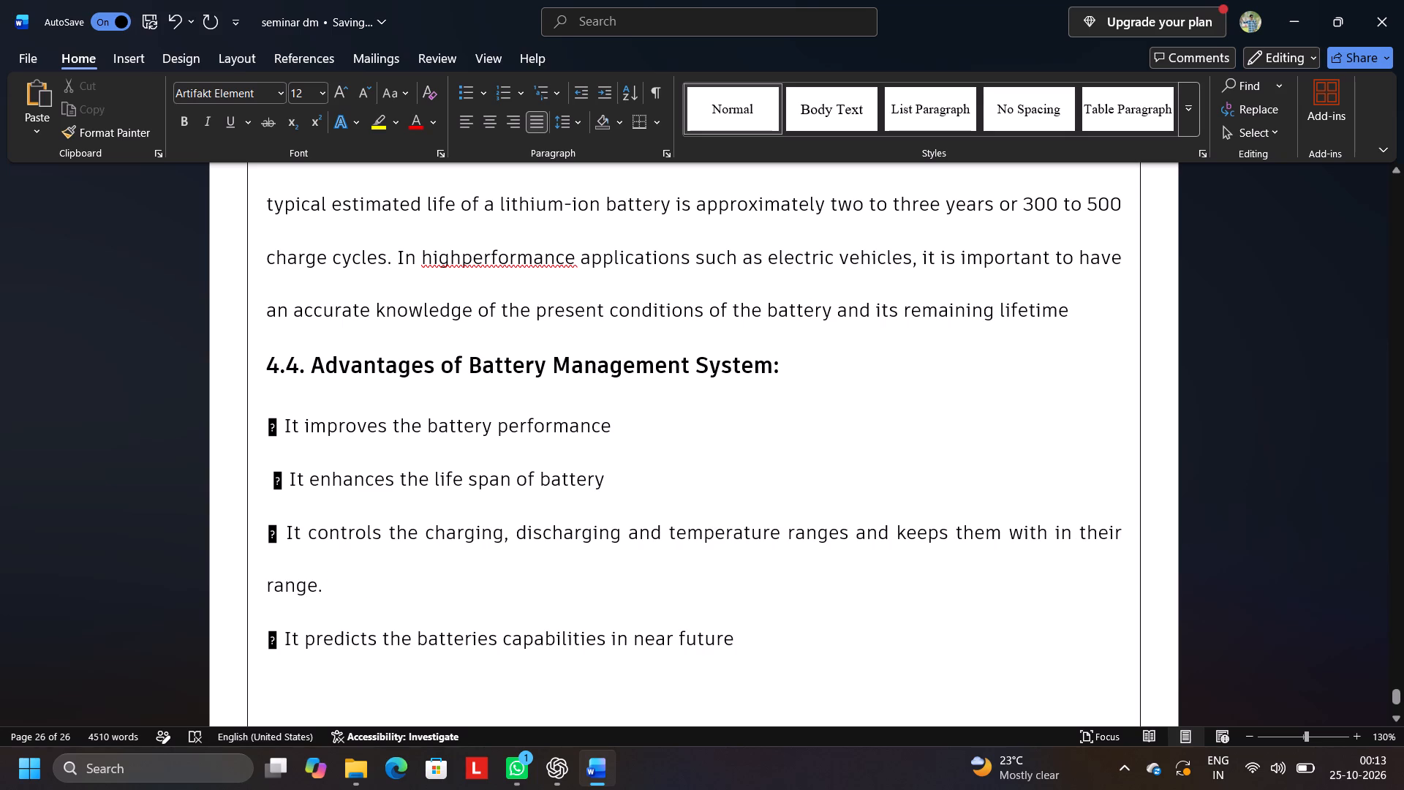
{"action": "left_click", "coordinate": [269, 484]}
{"action": "key", "text": "BackSpace"}
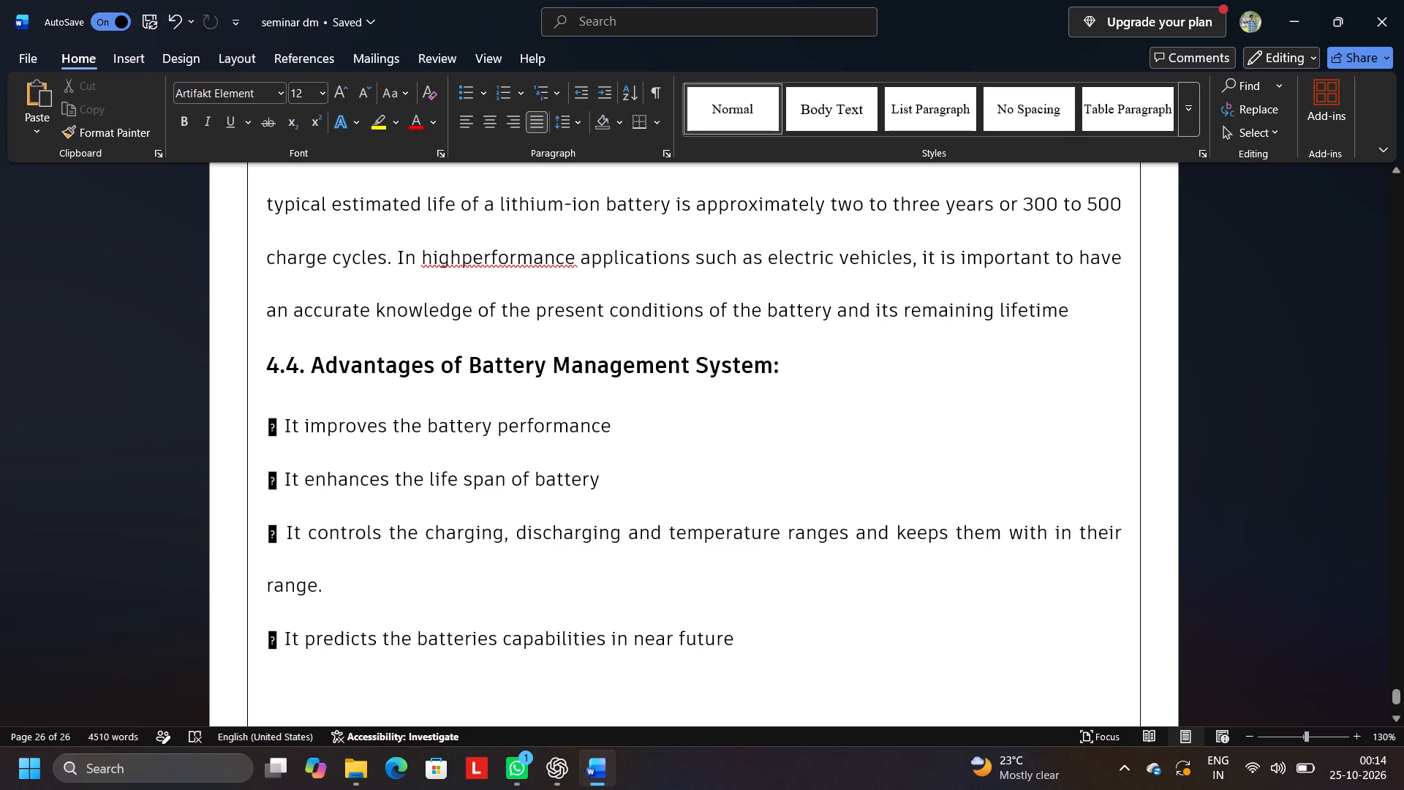
Format the four advantage lines, from "It improves the battery performance" through "in near future", as a bulleted list.
{"action": "left_click_drag", "start_coordinate": [266, 423], "coordinate": [563, 704]}
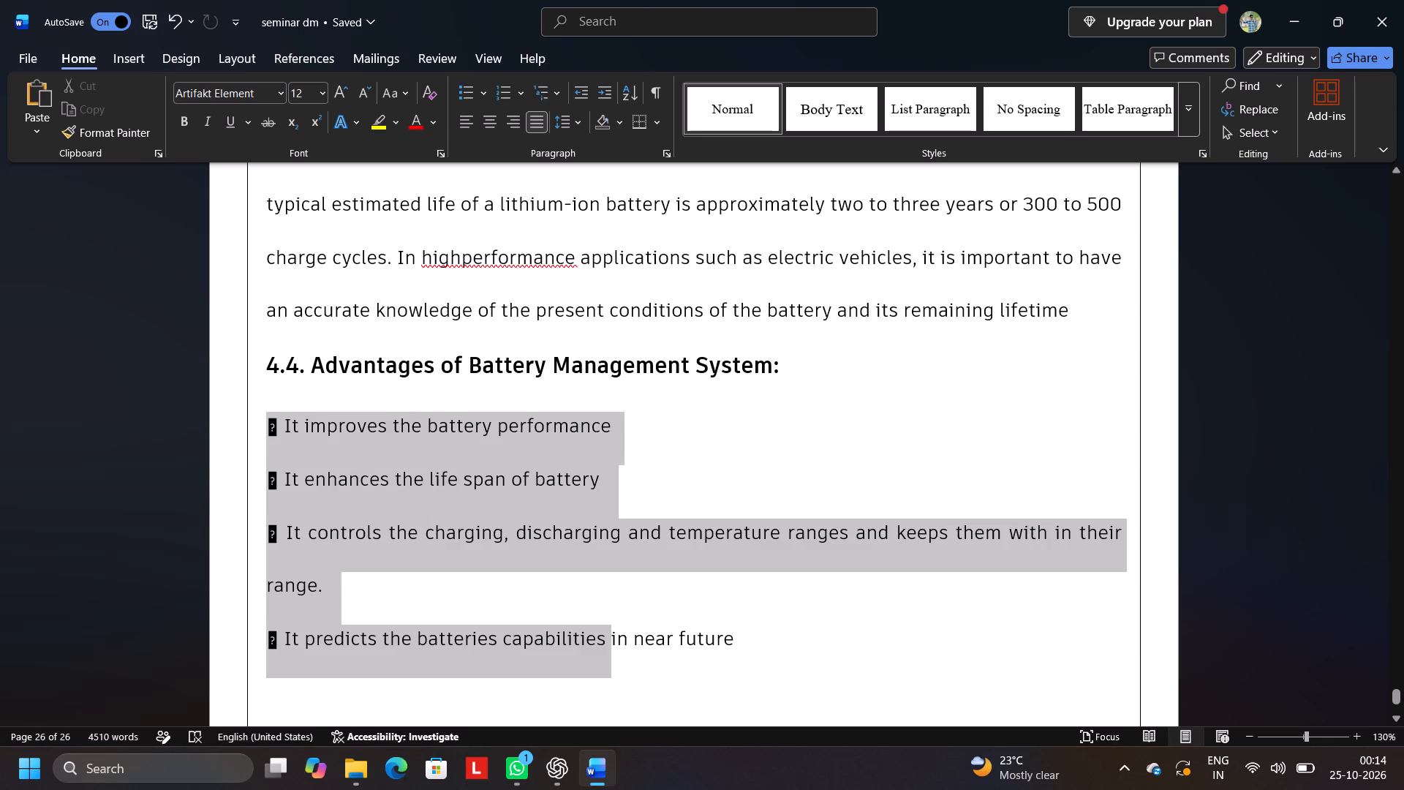
{"action": "left_click_drag", "start_coordinate": [563, 704], "coordinate": [744, 652]}
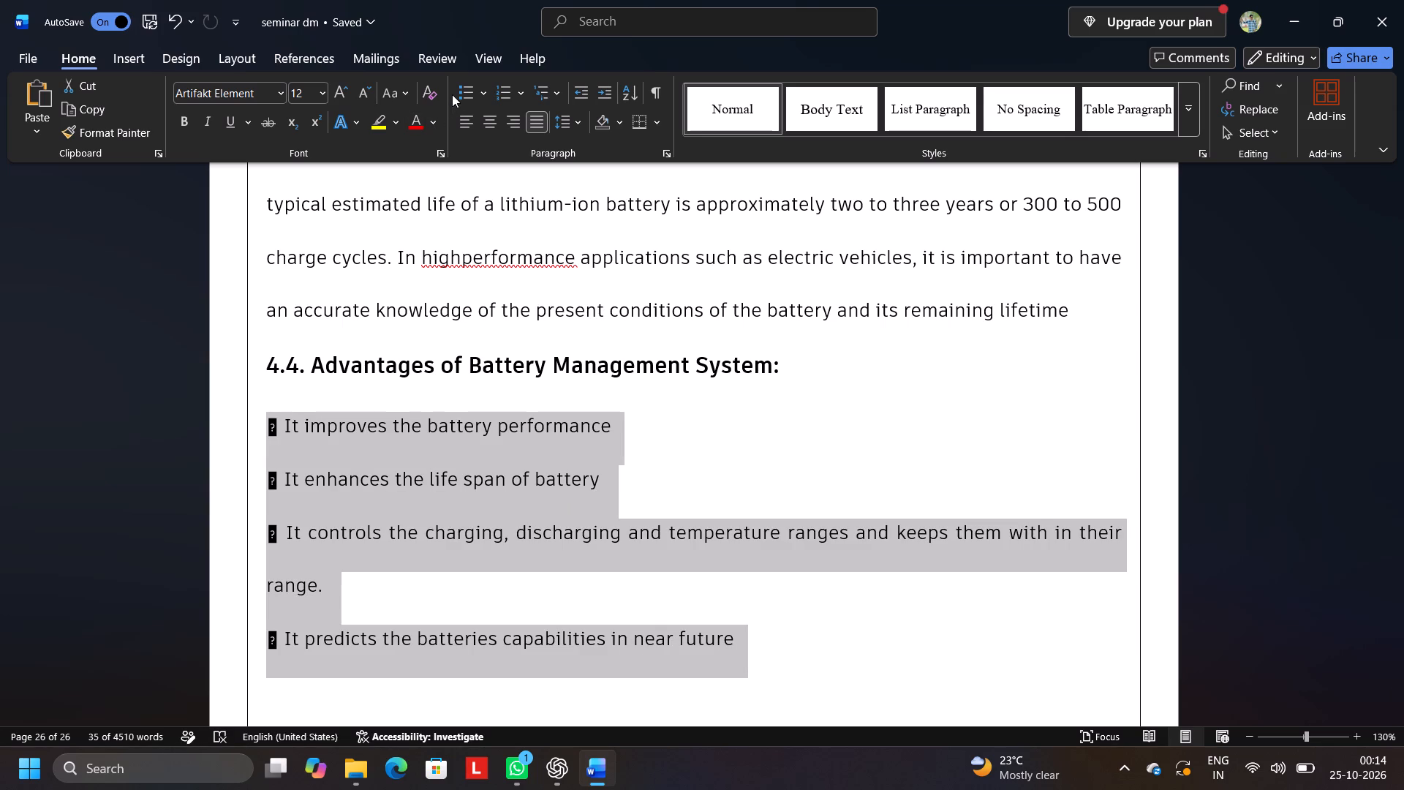
{"action": "left_click", "coordinate": [456, 89]}
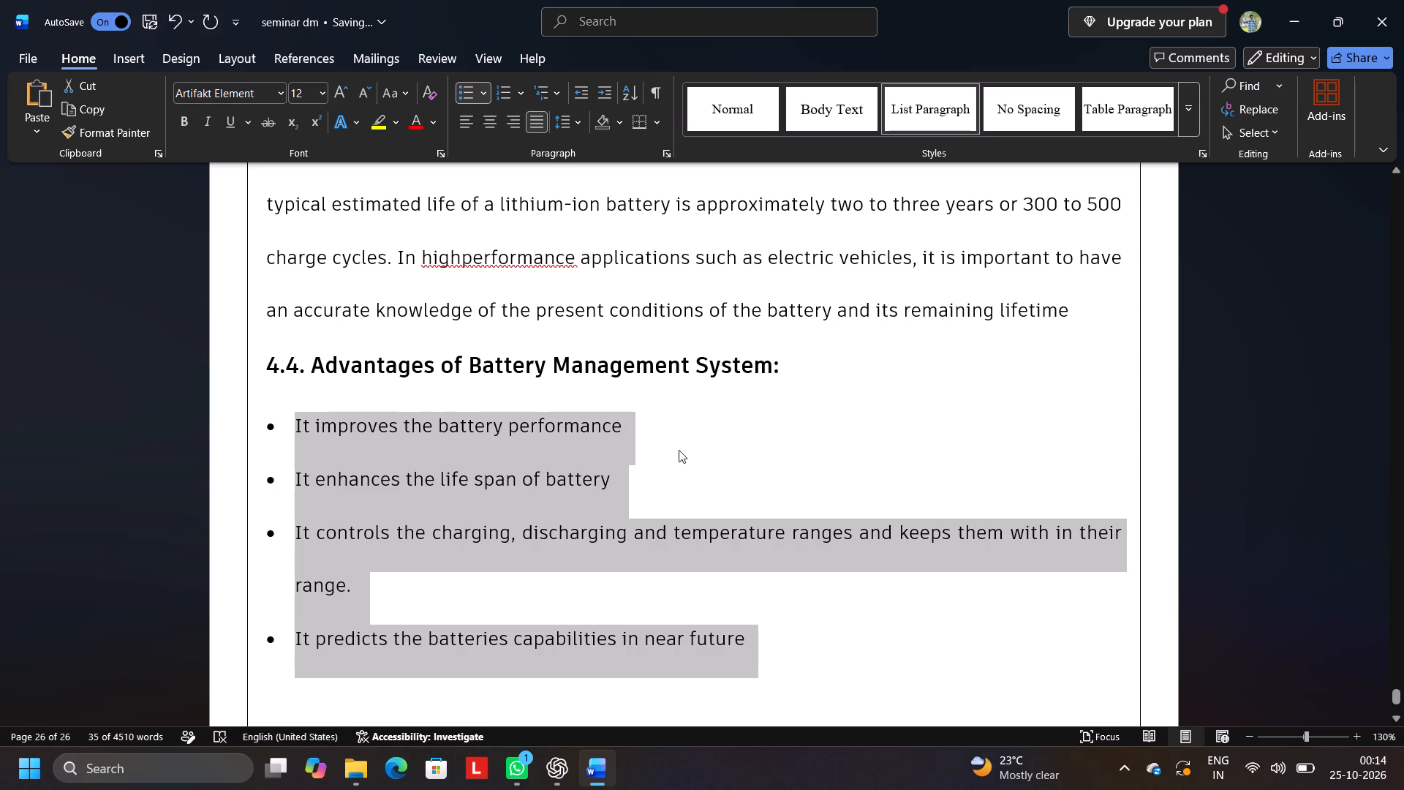
{"action": "left_click", "coordinate": [679, 449]}
Add an empty line without a bullet below the last list item, "It predicts the batteries capabilities in near future".
{"action": "scroll", "coordinate": [679, 450], "scroll_direction": "down", "scroll_amount": 5}
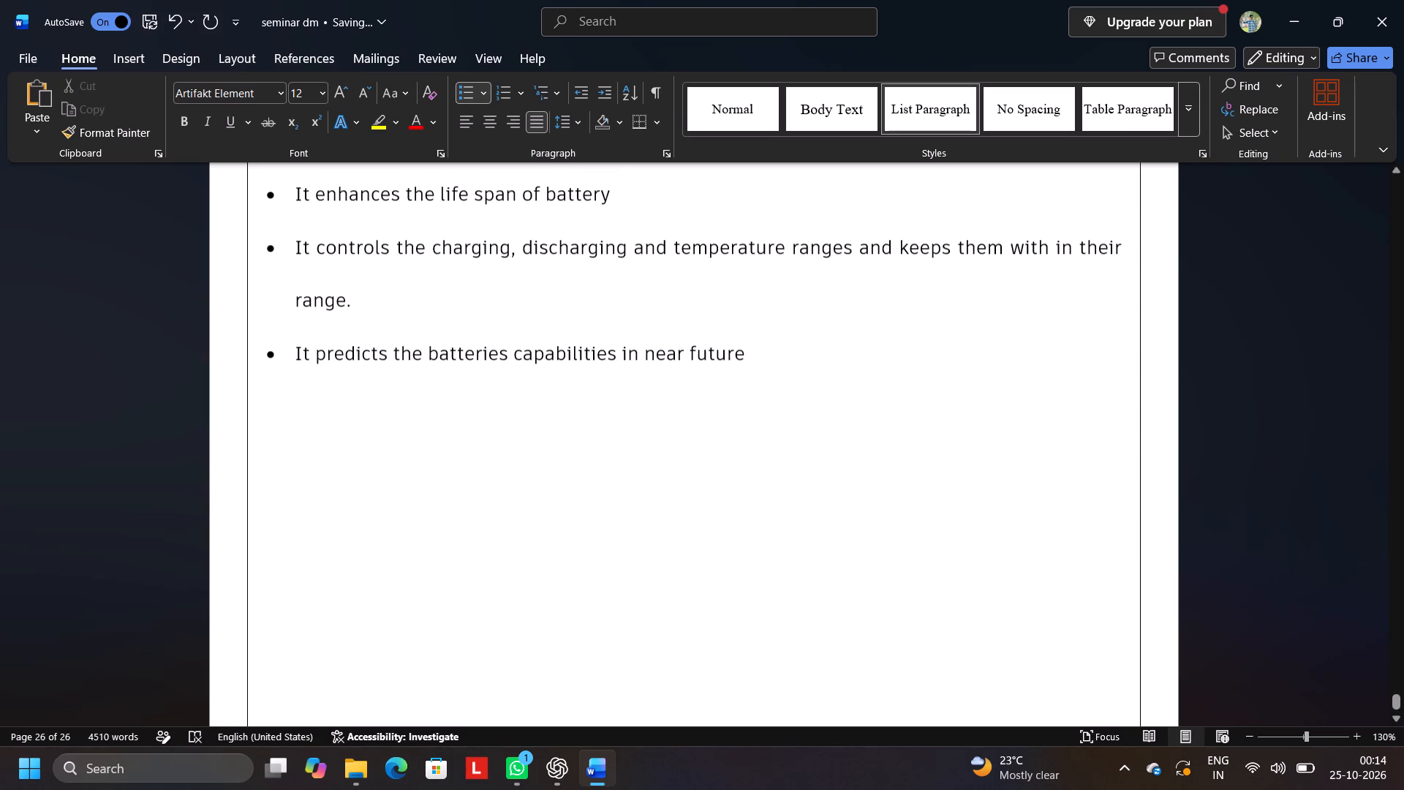
{"action": "left_click", "coordinate": [380, 431]}
{"action": "left_click", "coordinate": [776, 357]}
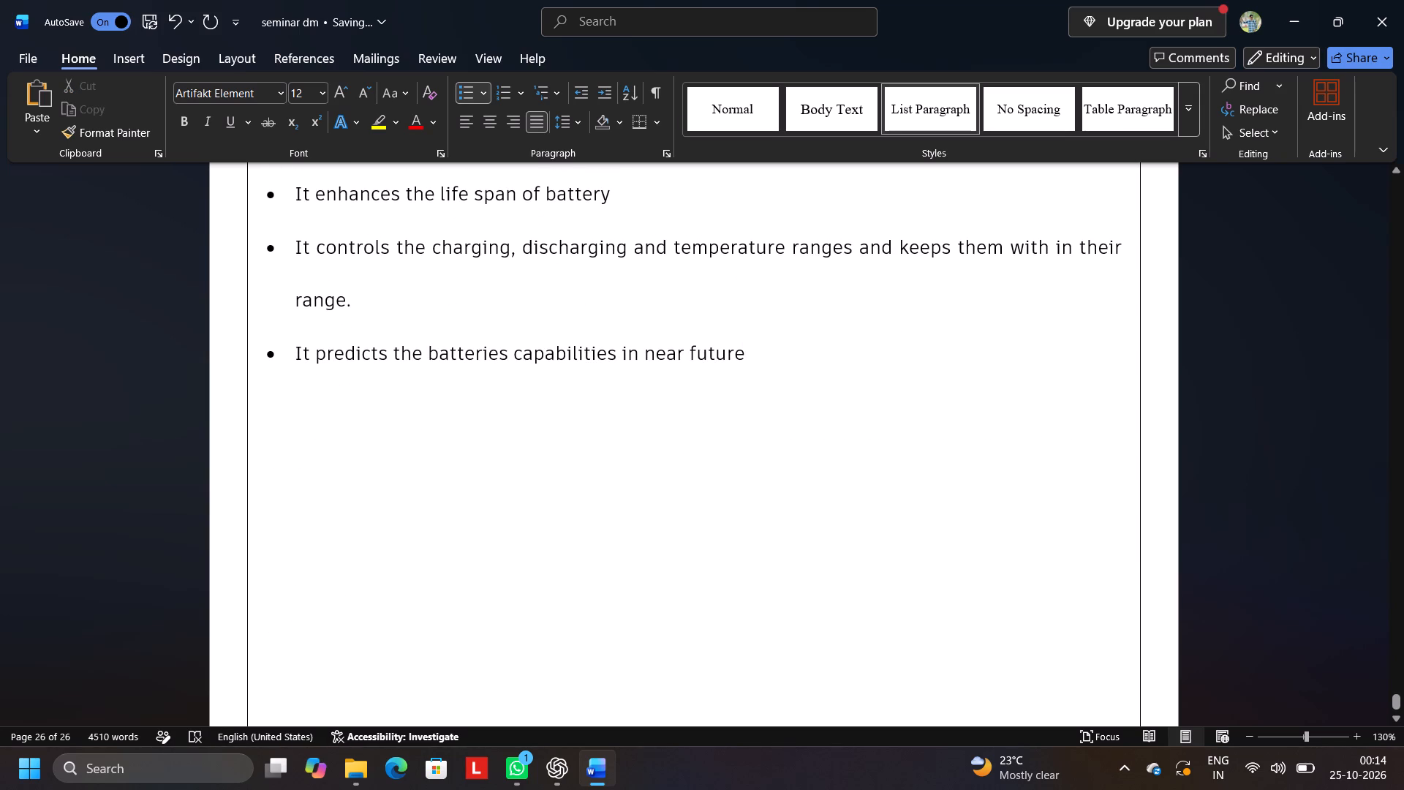
{"action": "key", "text": "Return"}
{"action": "key", "text": "BackSpace"}
{"action": "left_click", "coordinate": [273, 410]}
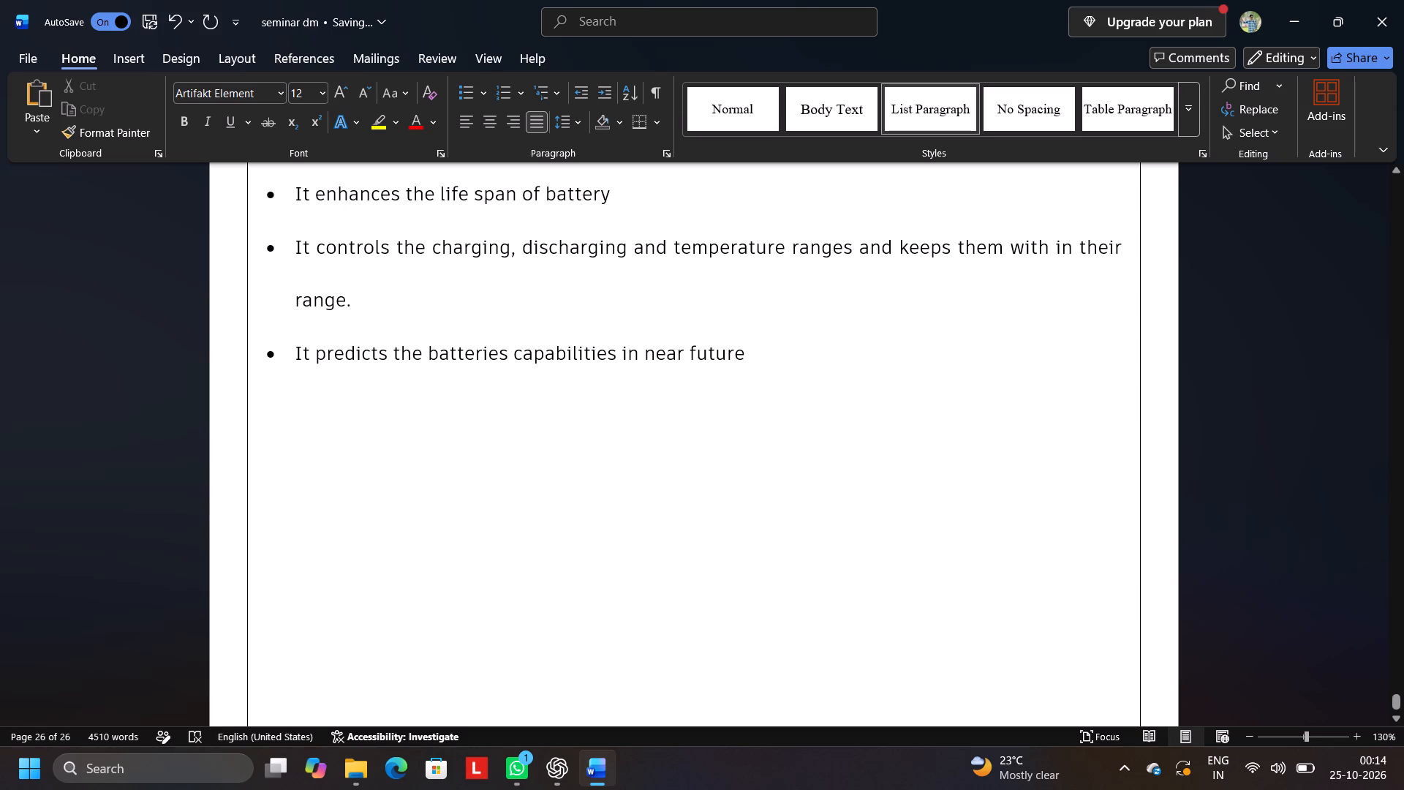
{"action": "left_click", "coordinate": [299, 401]}
{"action": "left_click", "coordinate": [318, 400]}
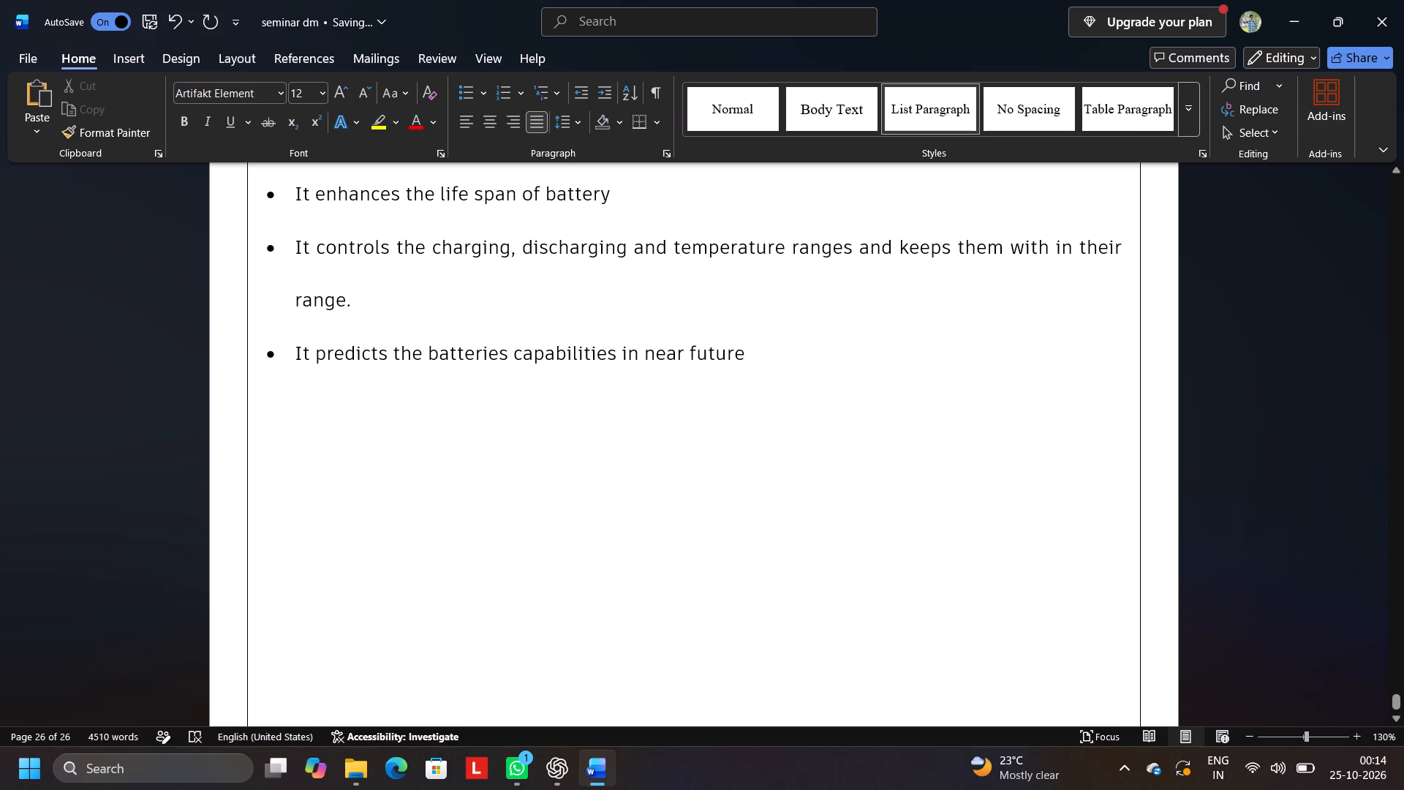
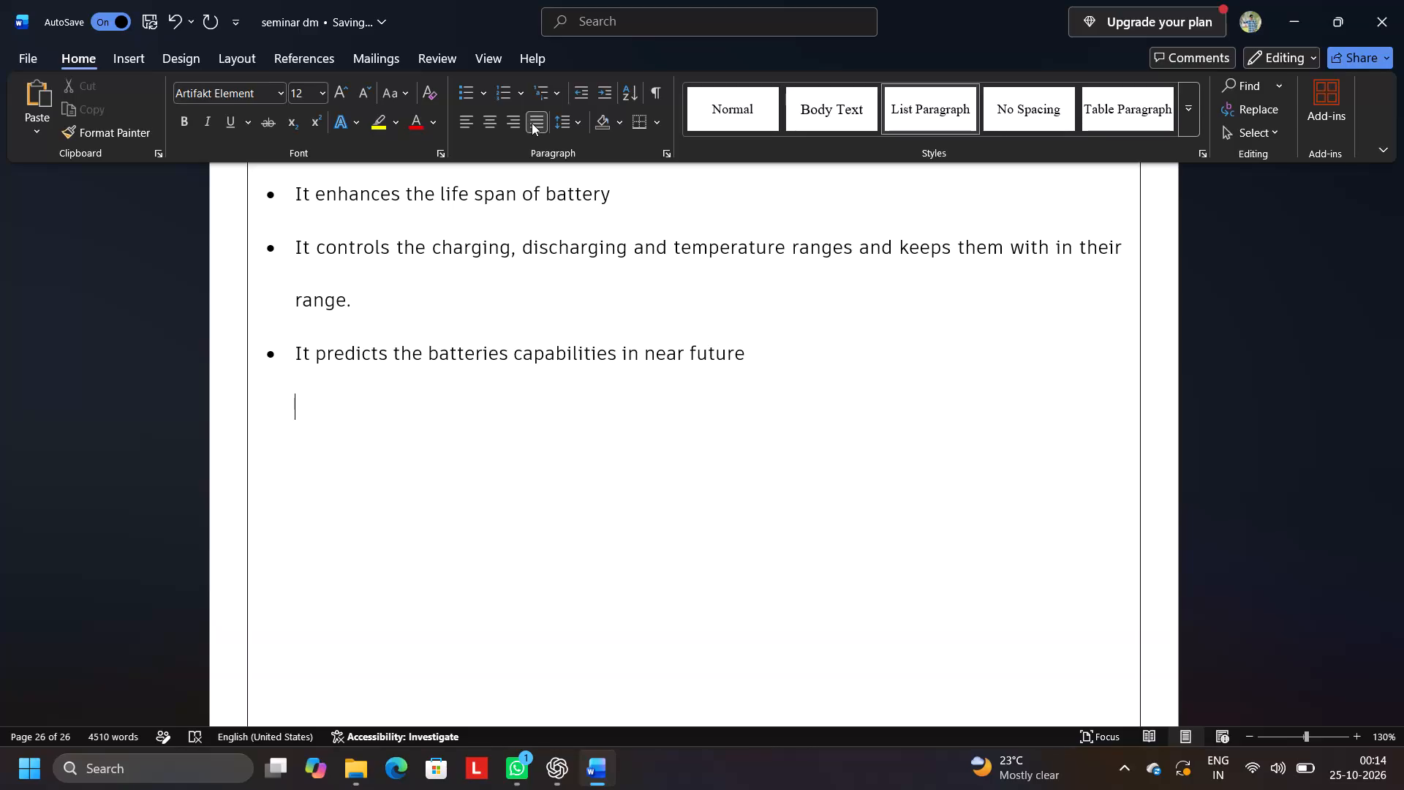
Paste the copied section "4.5. Disadvantages of Battery Management System:" text on the empty line below the section 4.4 bulleted list.
{"action": "left_click", "coordinate": [532, 123]}
{"action": "double_click", "coordinate": [532, 123]}
{"action": "double_click", "coordinate": [336, 462]}
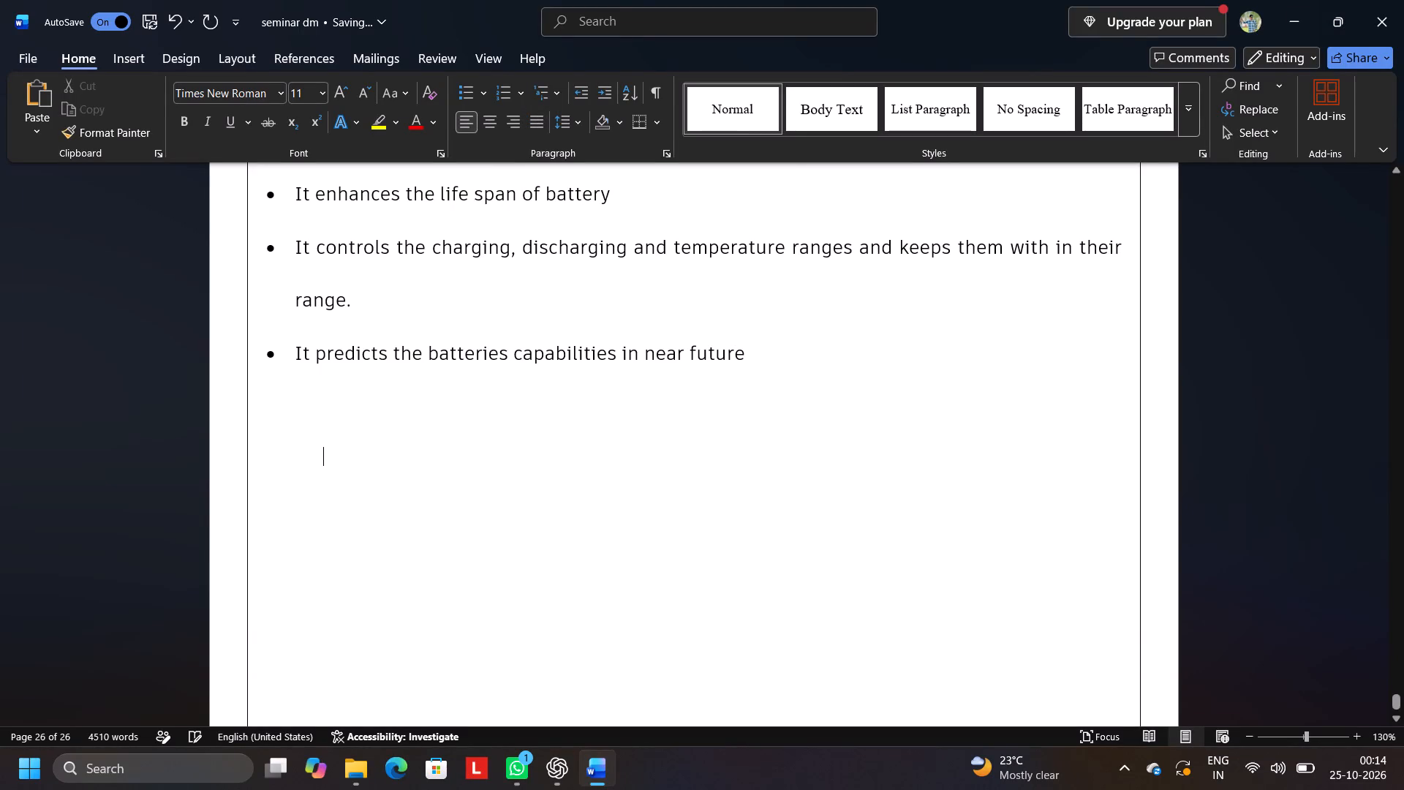
{"action": "left_click", "coordinate": [294, 413]}
{"action": "double_click", "coordinate": [276, 408]}
{"action": "left_click", "coordinate": [300, 421]}
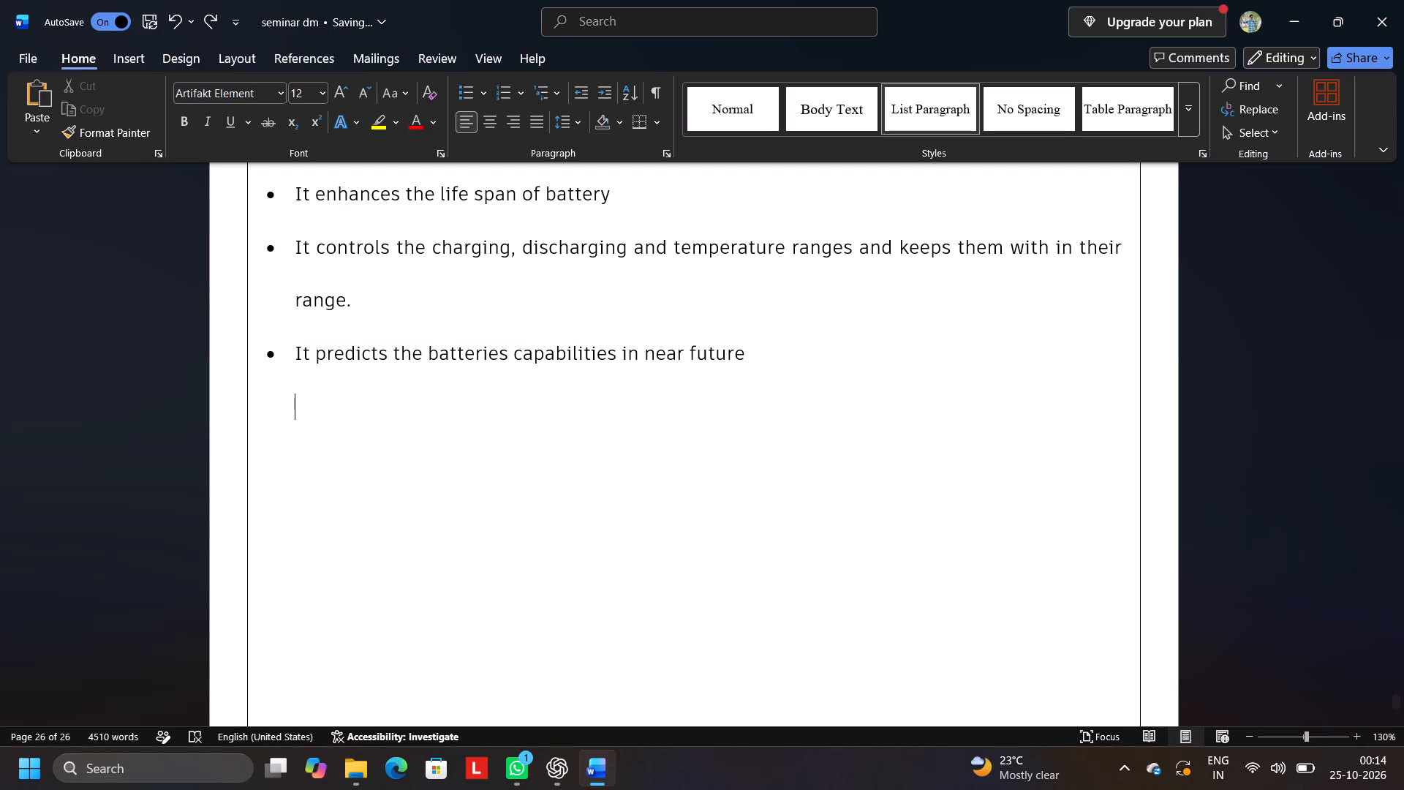
{"action": "key", "text": "ctrl+v"}
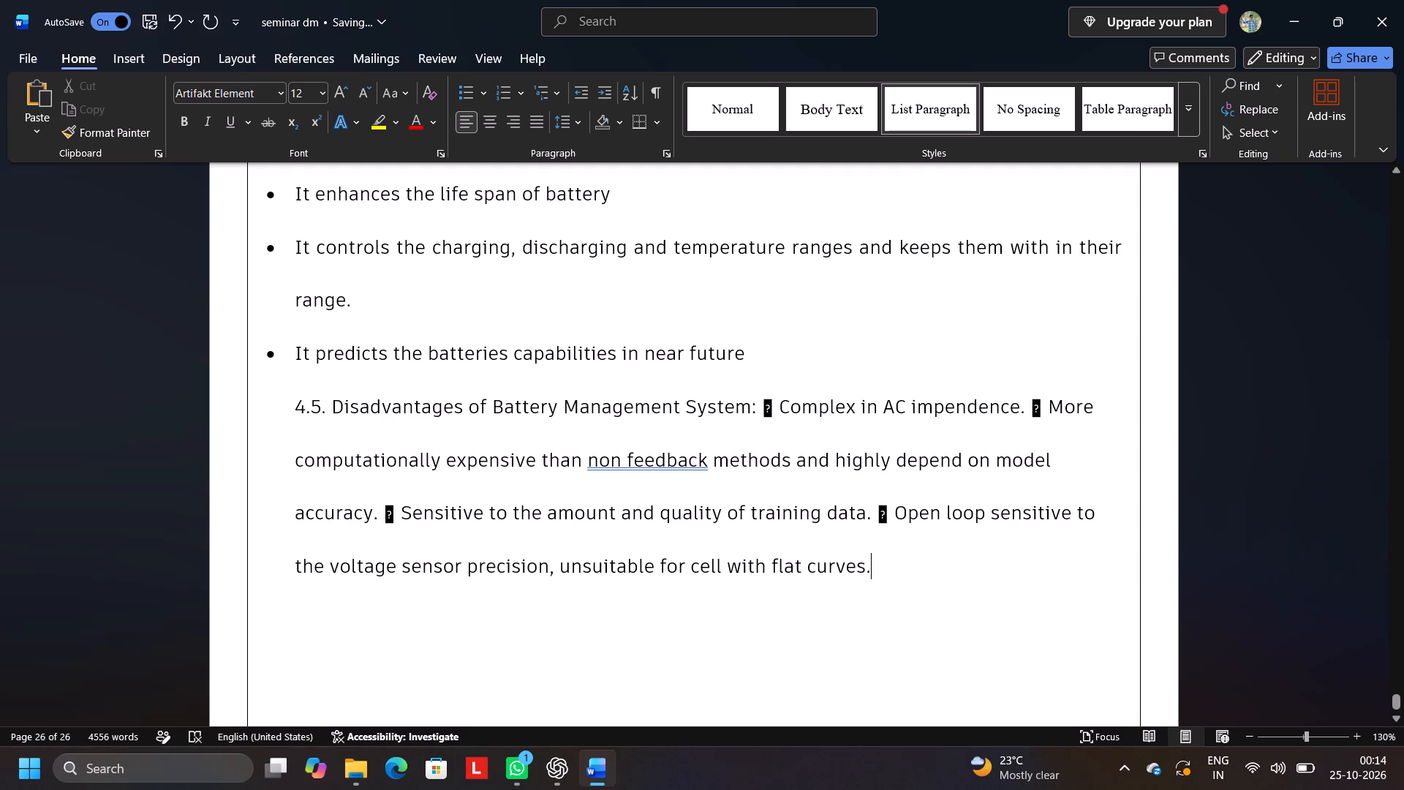
Break the section 4.5 text so the heading and each of the four disadvantages, from "Complex in AC impendence." to "Open loop sensitive", start on separate lines.
{"action": "left_click", "coordinate": [760, 414]}
{"action": "key", "text": "Return"}
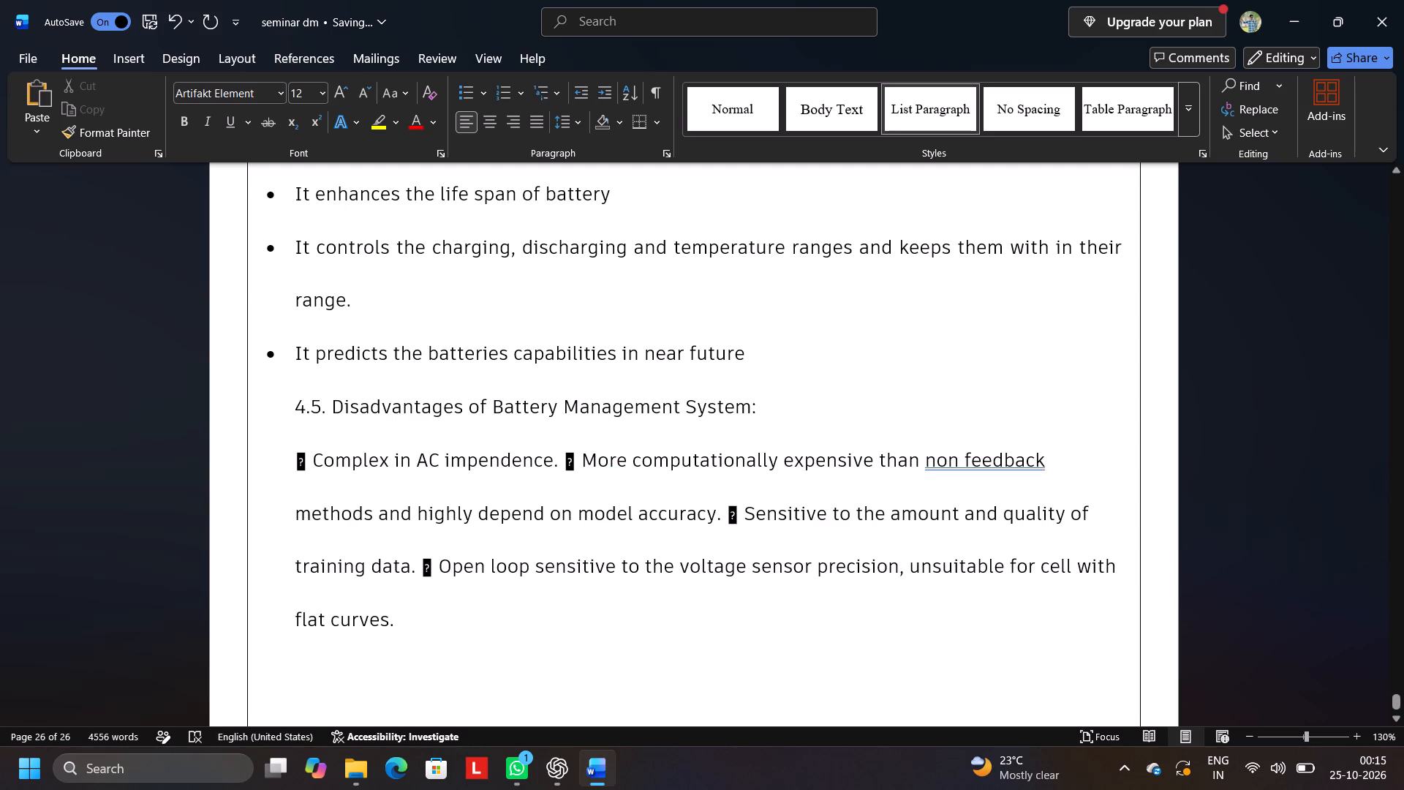
{"action": "left_click", "coordinate": [561, 457]}
{"action": "key", "text": "Return"}
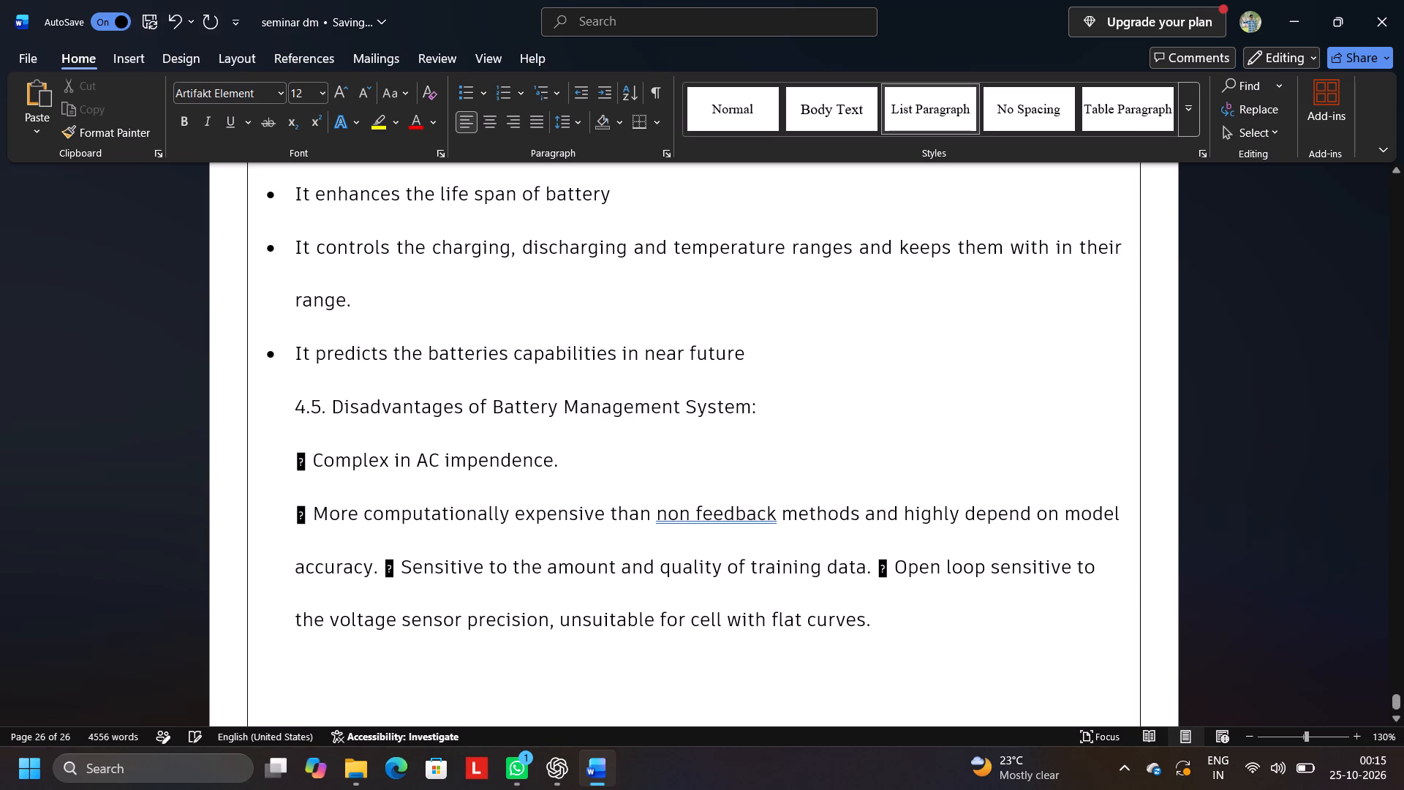
{"action": "left_click", "coordinate": [384, 572]}
{"action": "key", "text": "Return"}
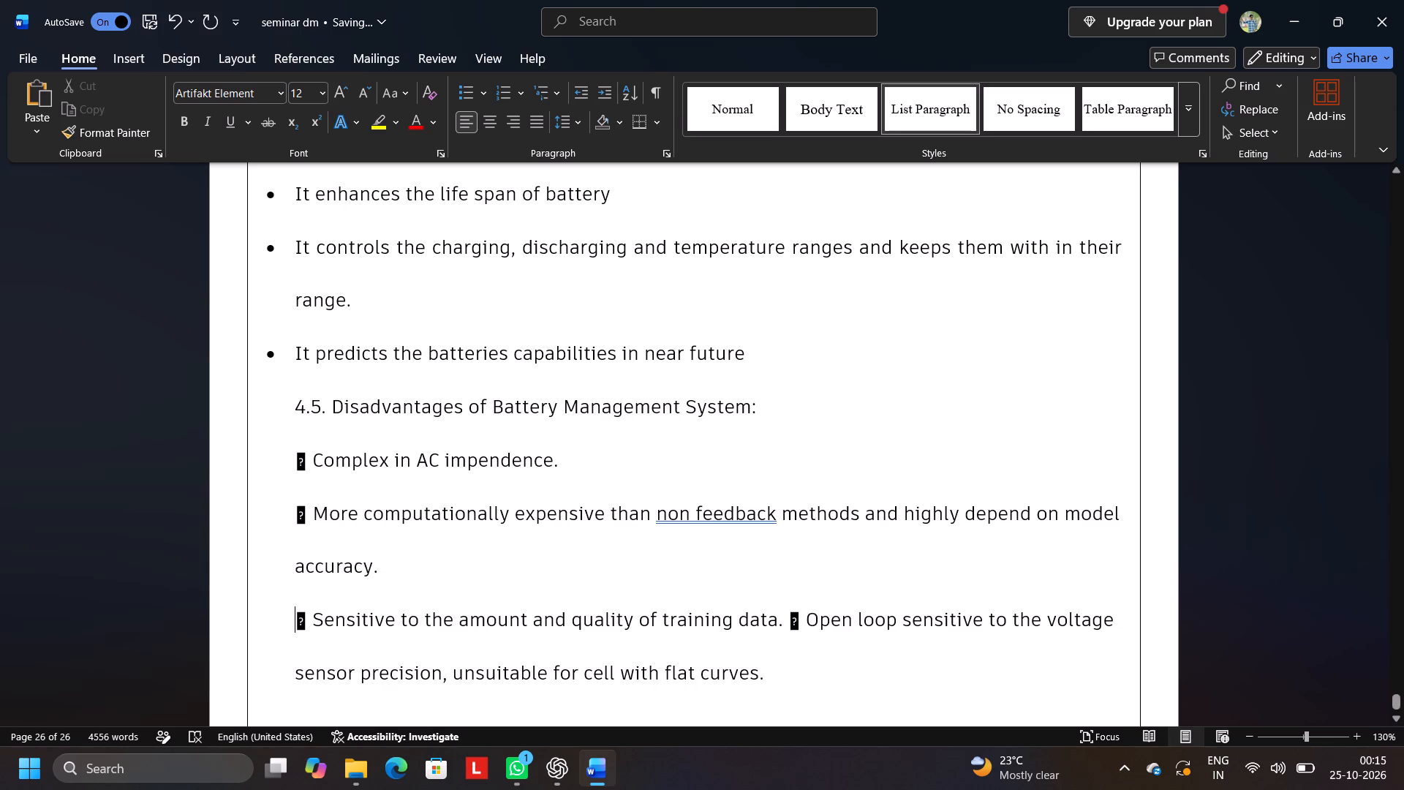
{"action": "left_click", "coordinate": [787, 620]}
{"action": "key", "text": "Return"}
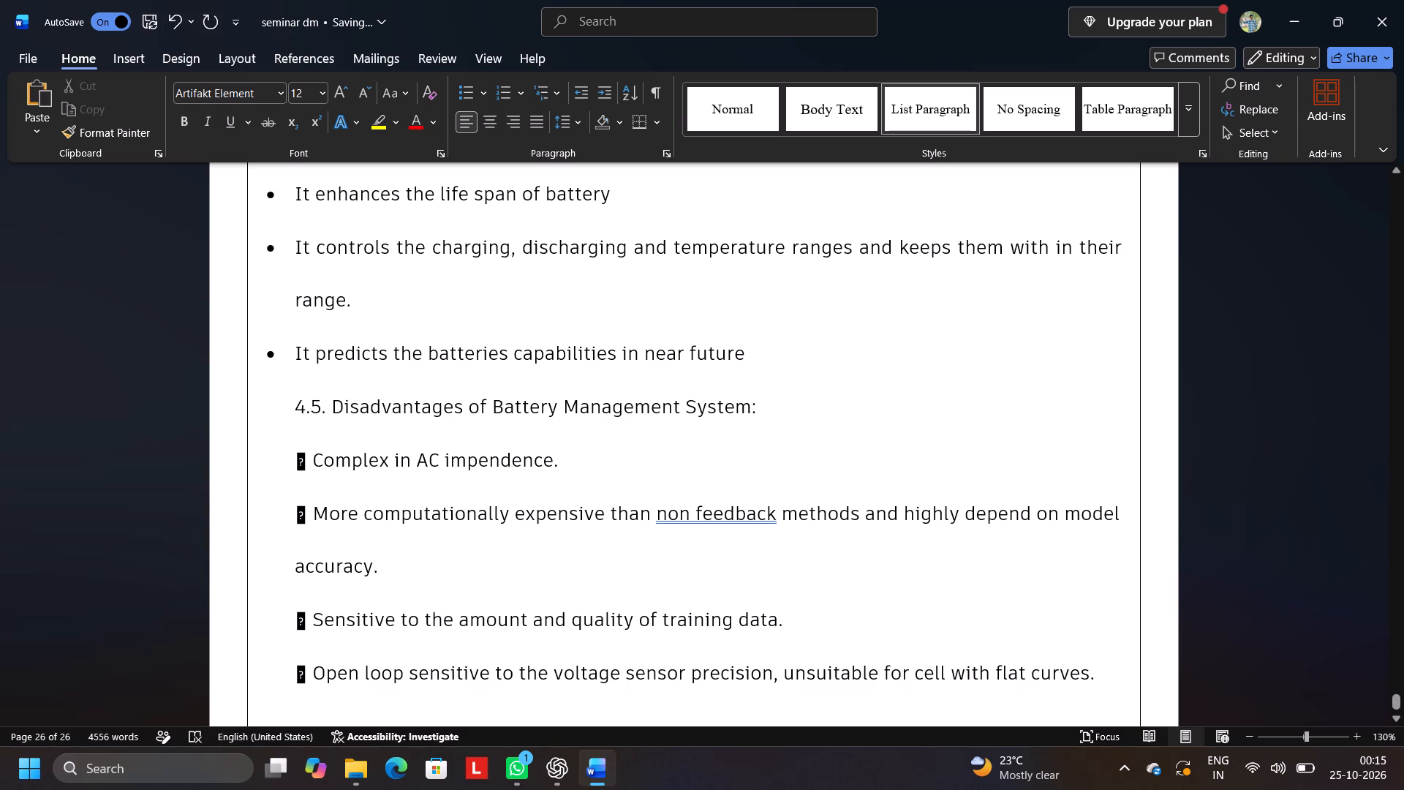
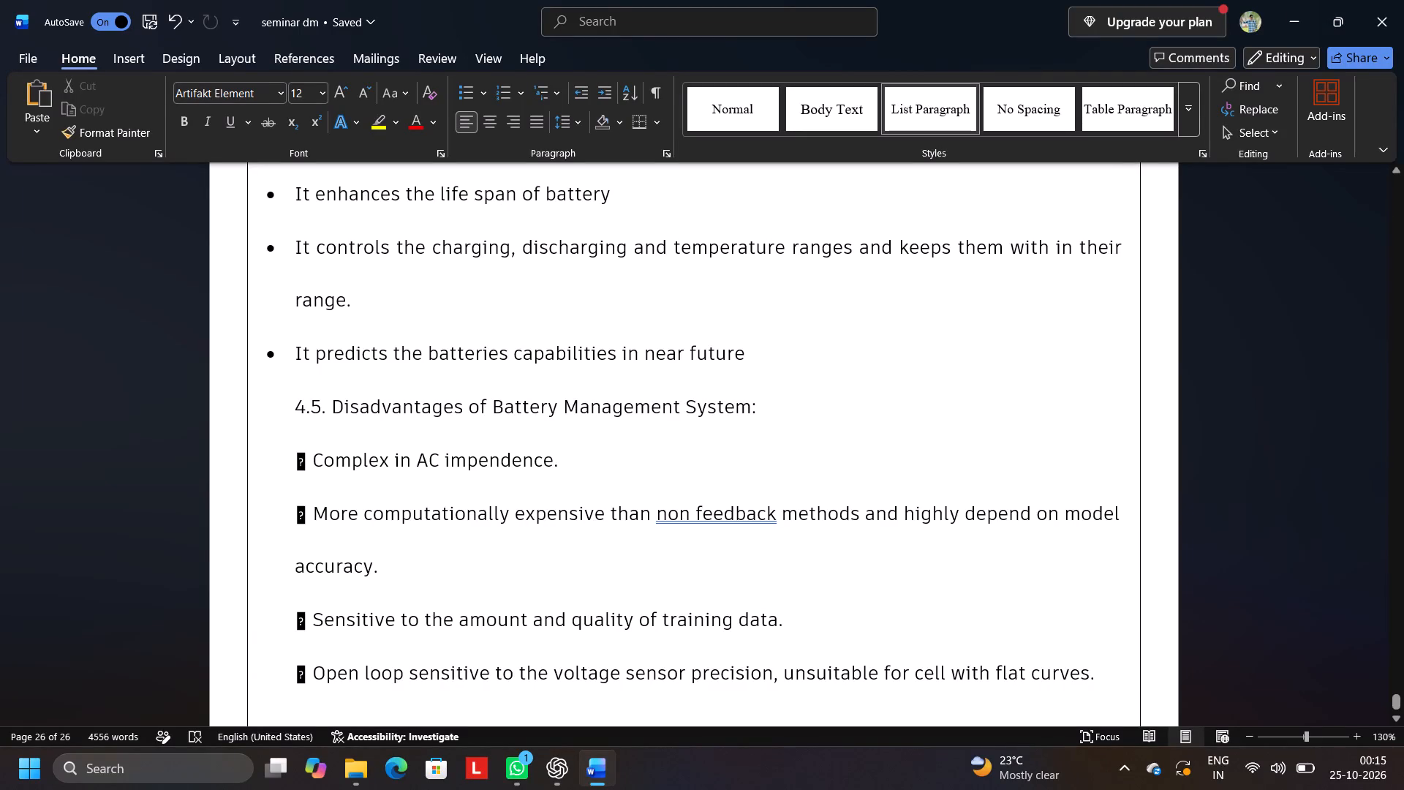
Indent the heading "4.4. Advantages of Battery Management System:" by adding two spaces before it.
{"action": "scroll", "coordinate": [292, 385], "scroll_direction": "down", "scroll_amount": 2}
{"action": "scroll", "coordinate": [292, 385], "scroll_direction": "up", "scroll_amount": 2}
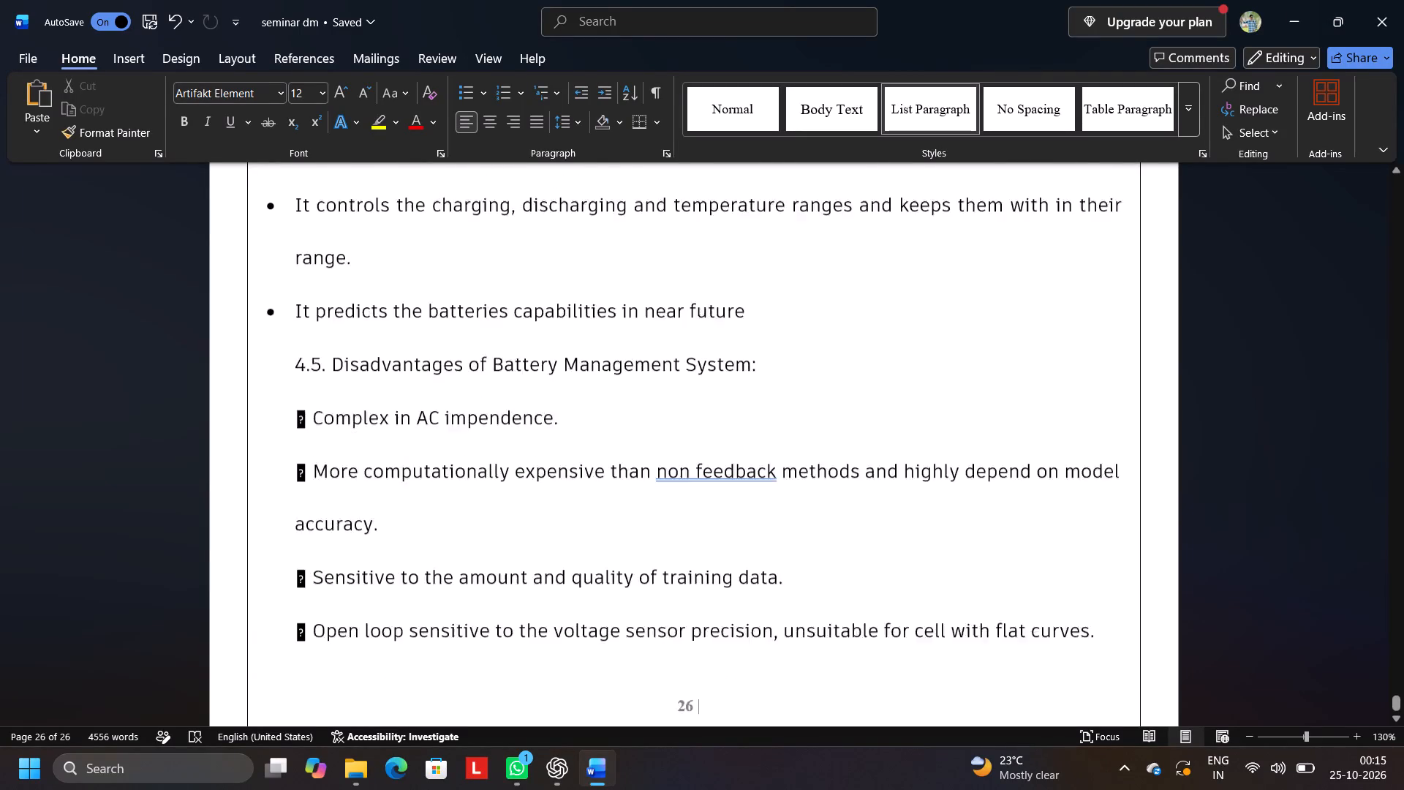
{"action": "scroll", "coordinate": [292, 385], "scroll_direction": "up", "scroll_amount": 4}
{"action": "scroll", "coordinate": [295, 398], "scroll_direction": "down", "scroll_amount": 2}
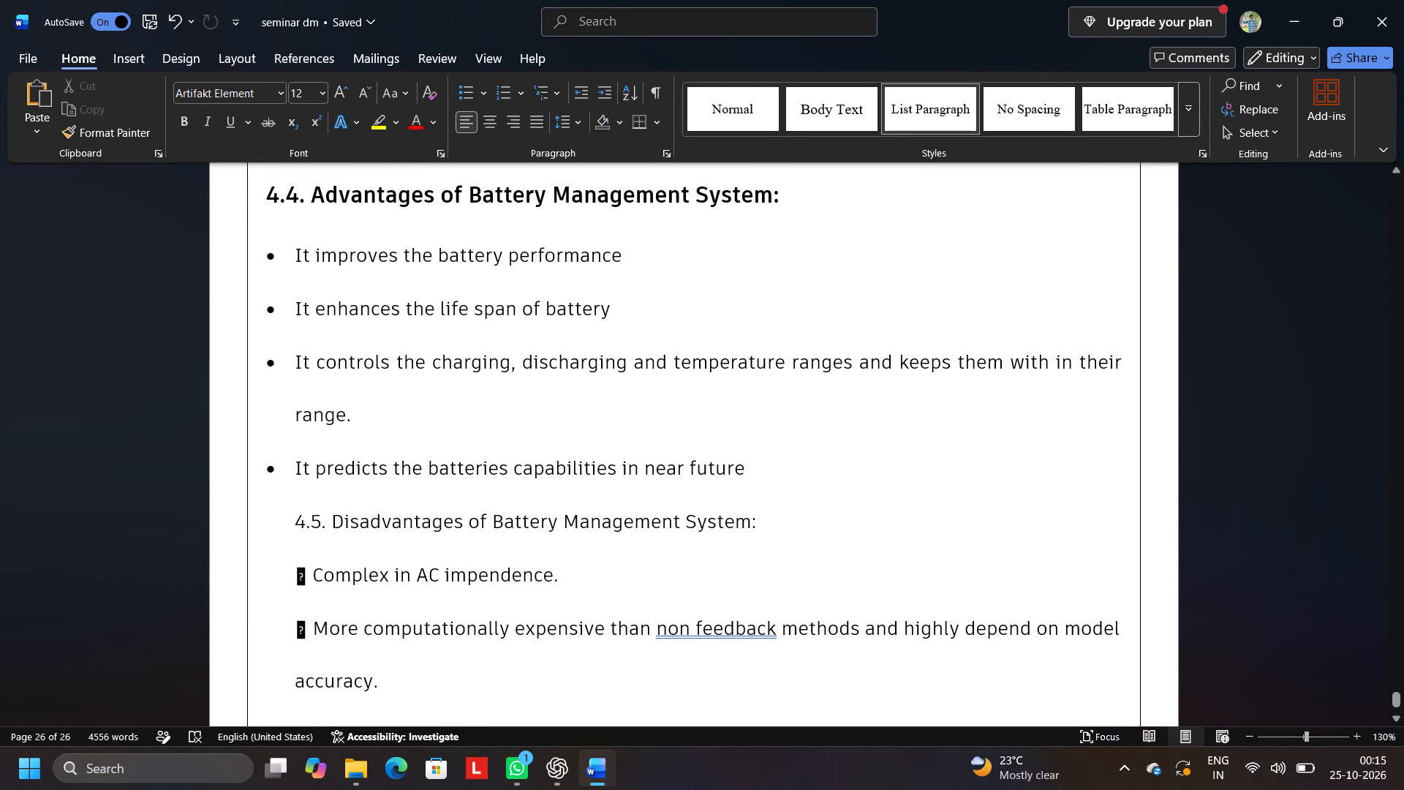
{"action": "left_click", "coordinate": [286, 518]}
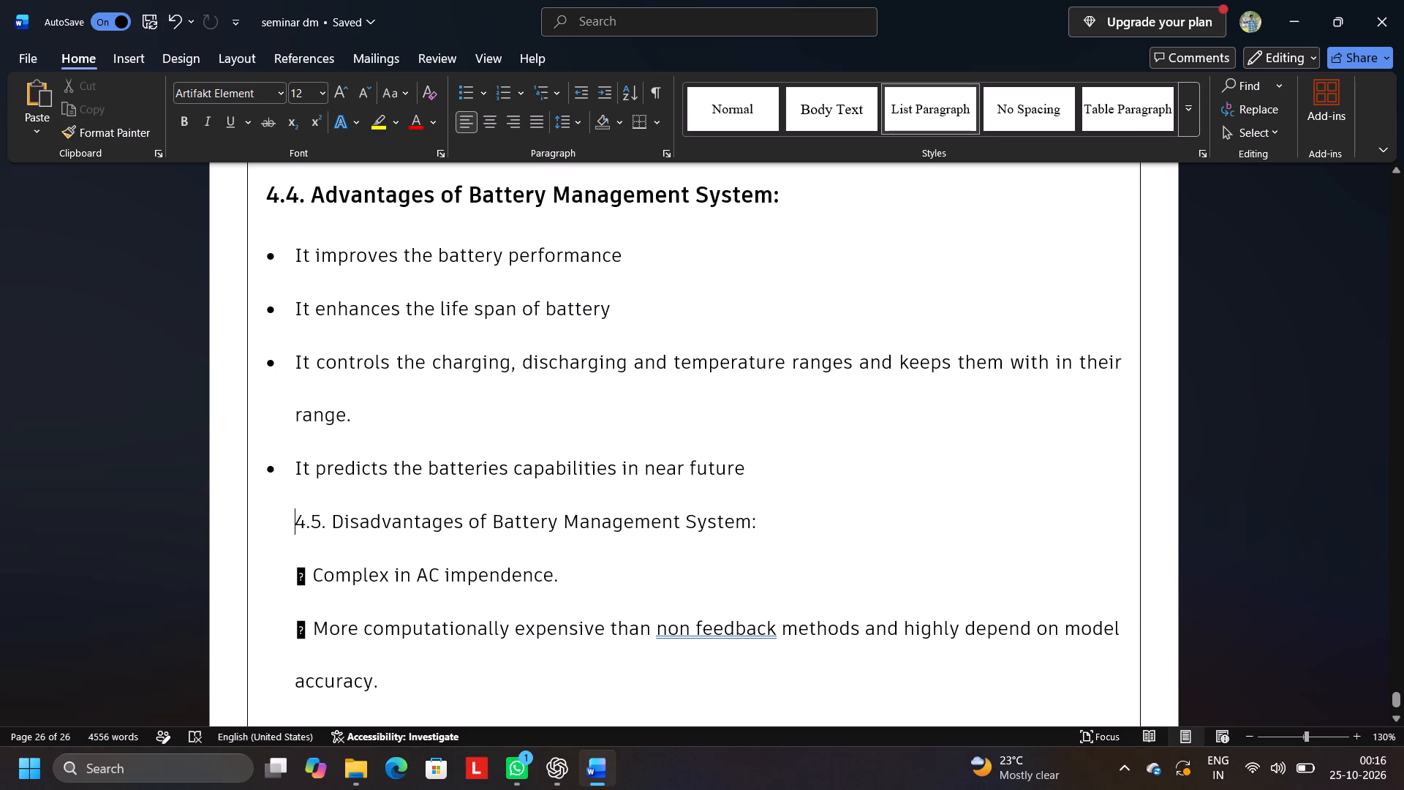
{"action": "left_click", "coordinate": [257, 187]}
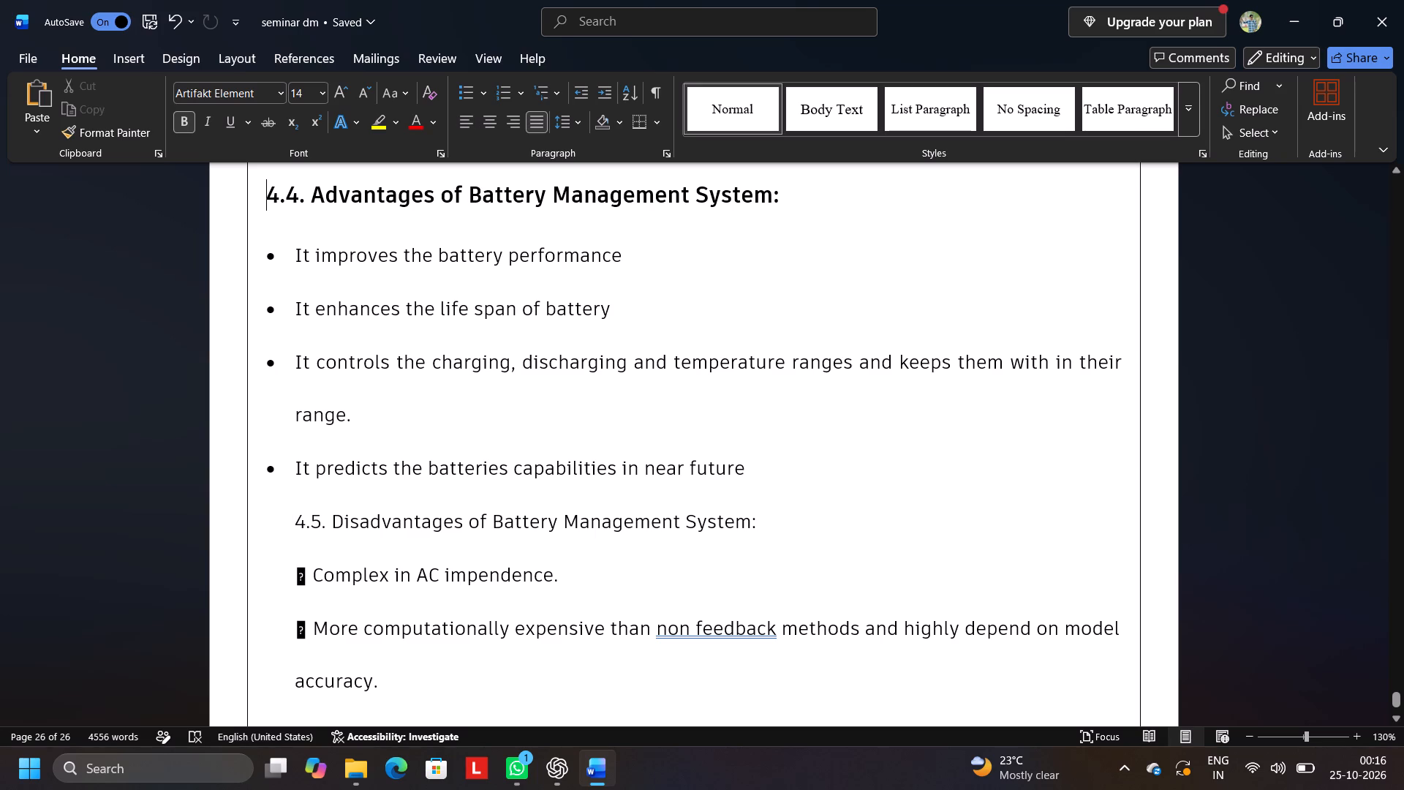
{"action": "key", "text": "space"}
{"action": "key", "text": "space"}
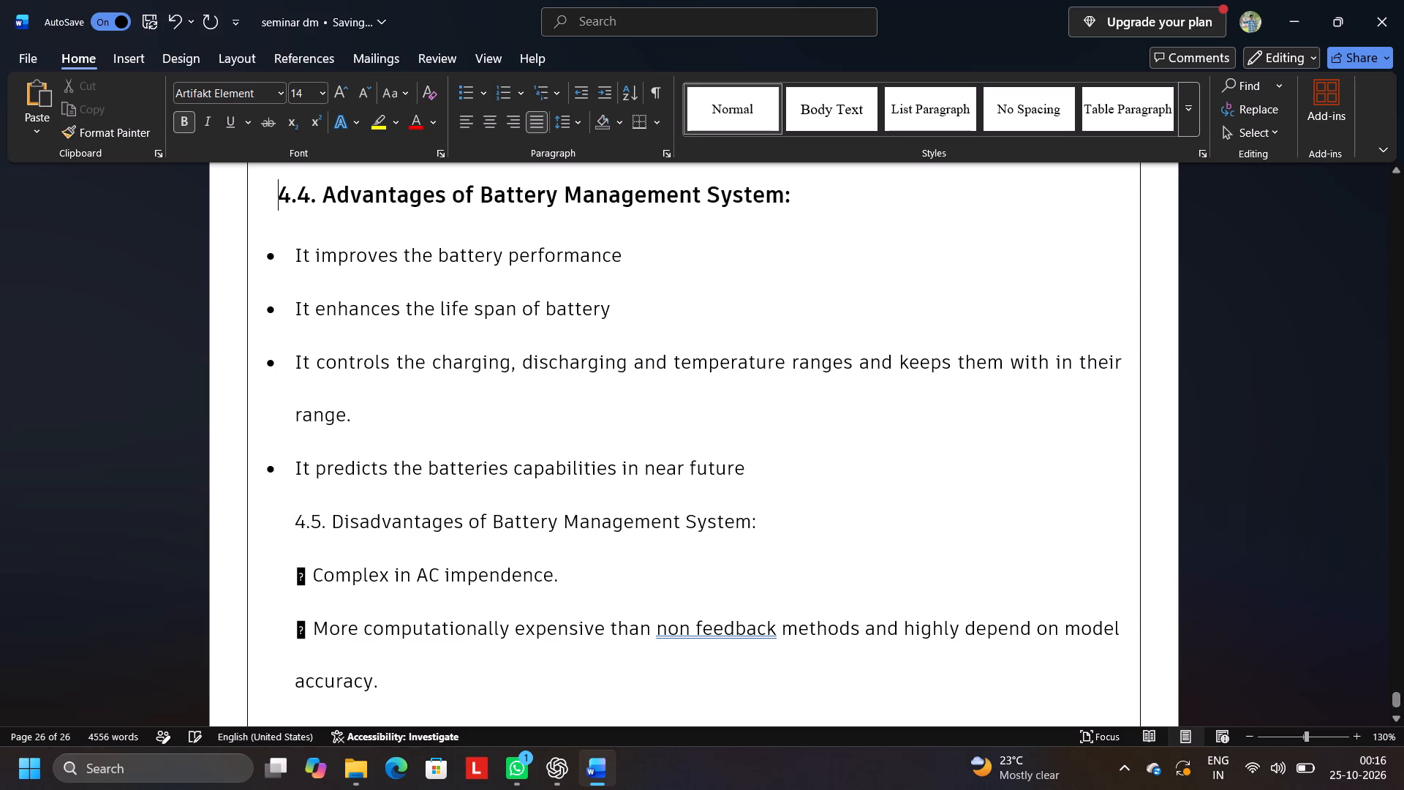
Format the heading "4.5. Disadvantages of Battery Management System:" as bold with font size 14.
{"action": "triple_click", "coordinate": [298, 522]}
{"action": "double_click", "coordinate": [306, 522]}
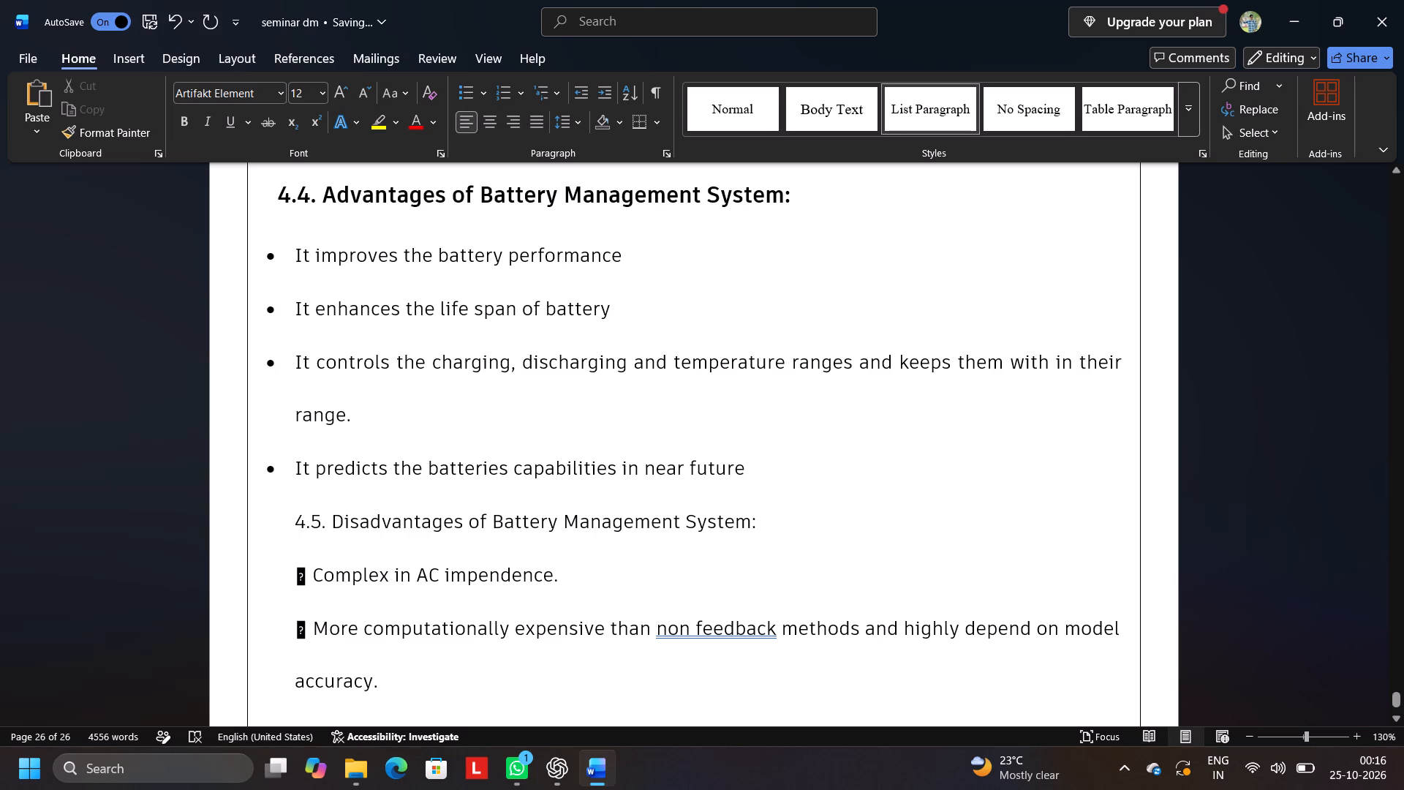
{"action": "left_click", "coordinate": [311, 522]}
{"action": "left_click_drag", "start_coordinate": [292, 511], "coordinate": [543, 511]}
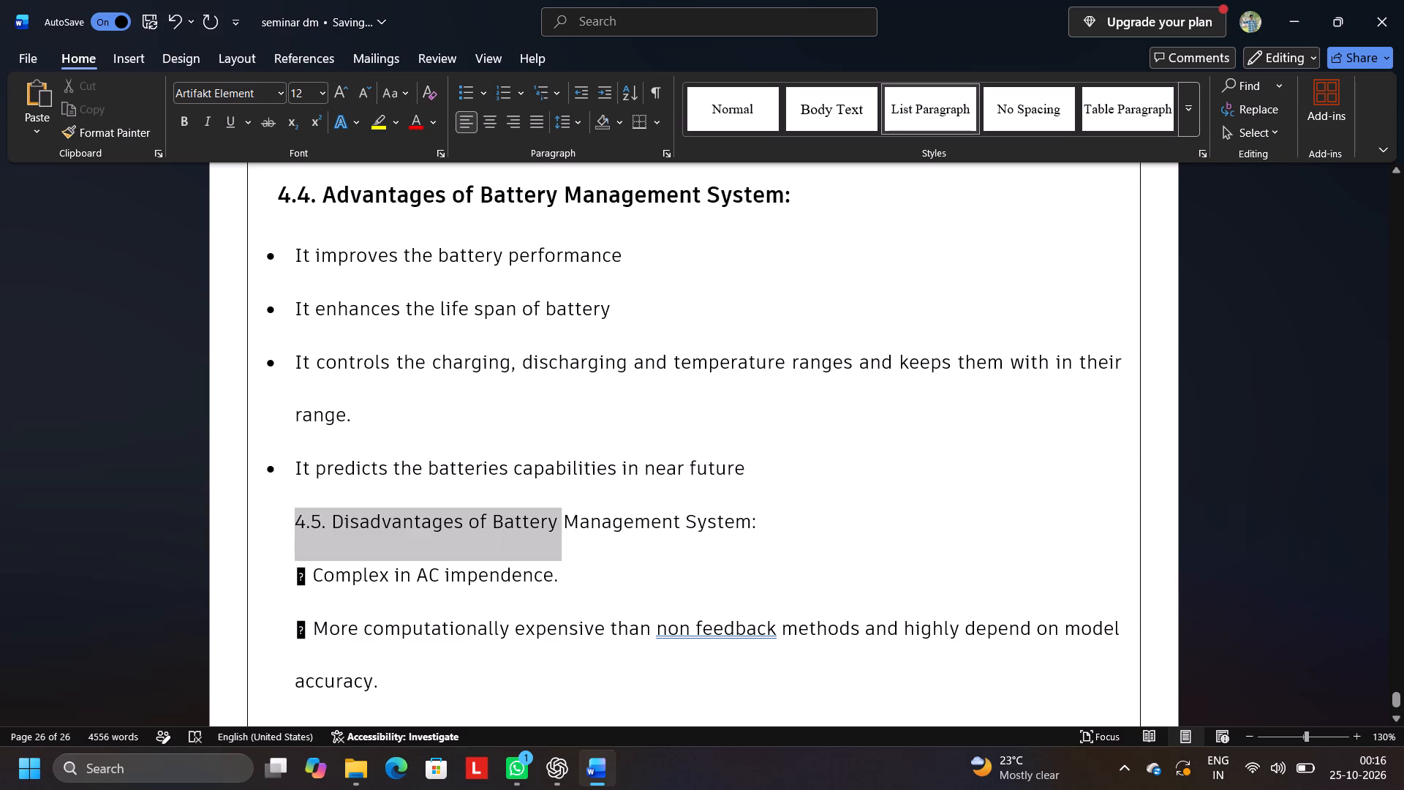
{"action": "left_click_drag", "start_coordinate": [543, 511], "coordinate": [762, 538]}
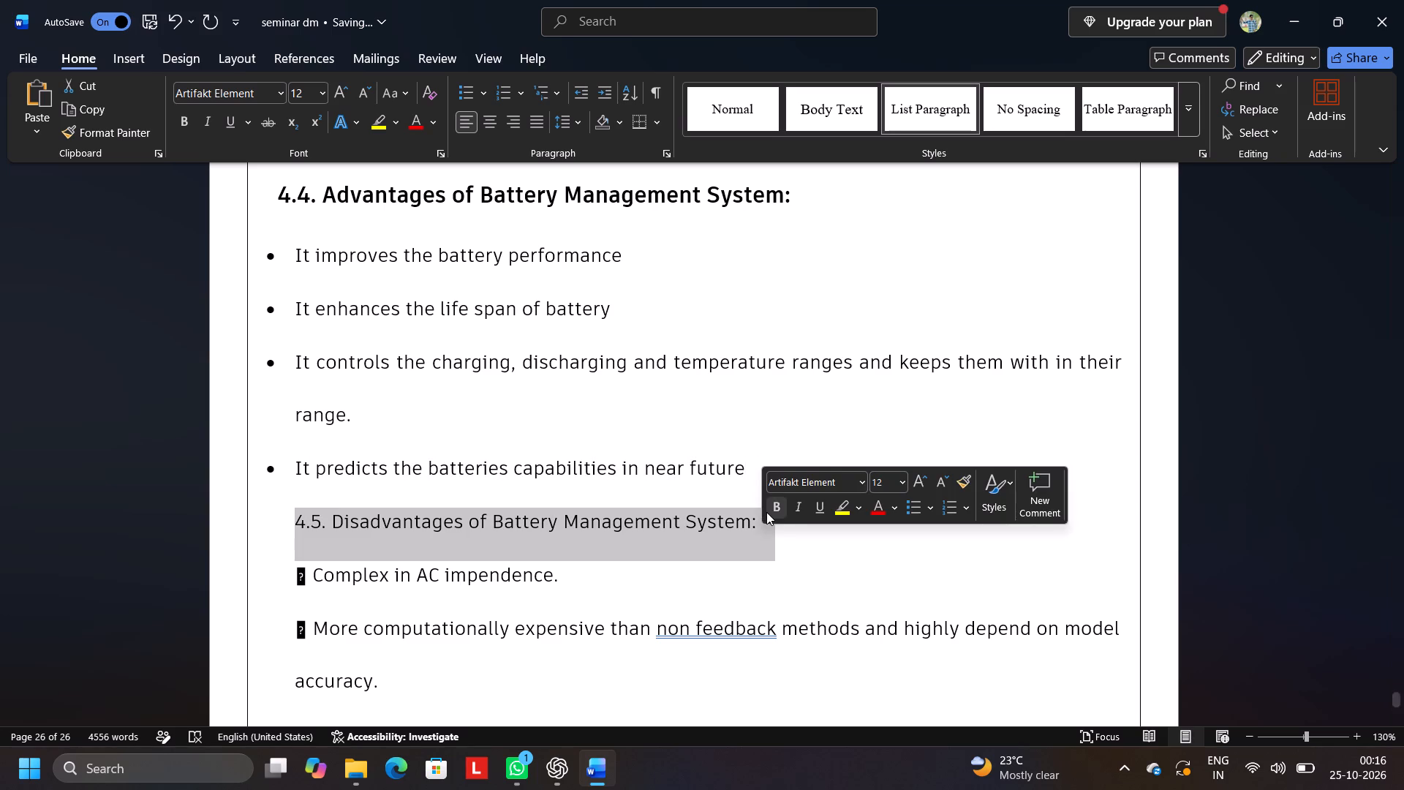
{"action": "left_click", "coordinate": [771, 512]}
{"action": "left_click", "coordinate": [883, 482]}
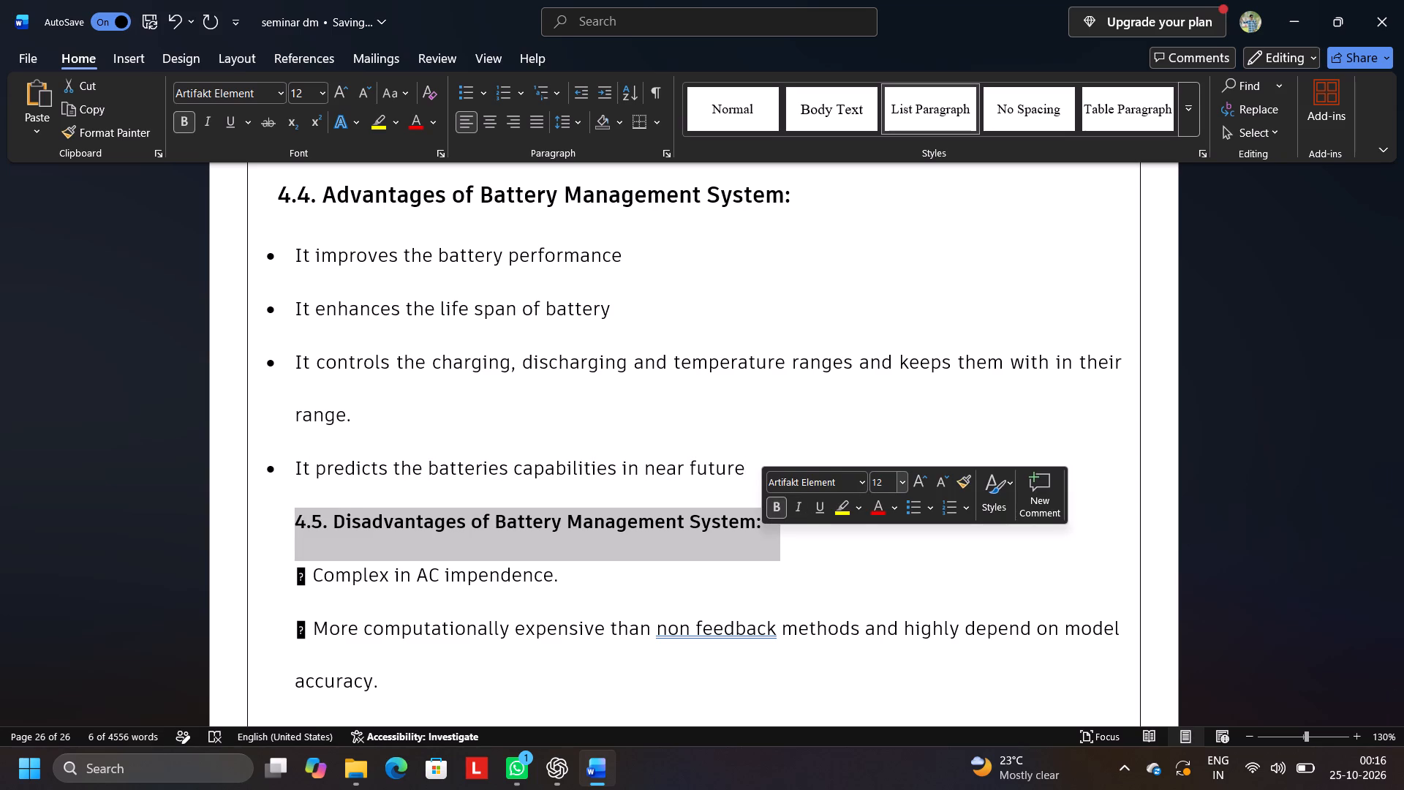
{"action": "left_click", "coordinate": [899, 484]}
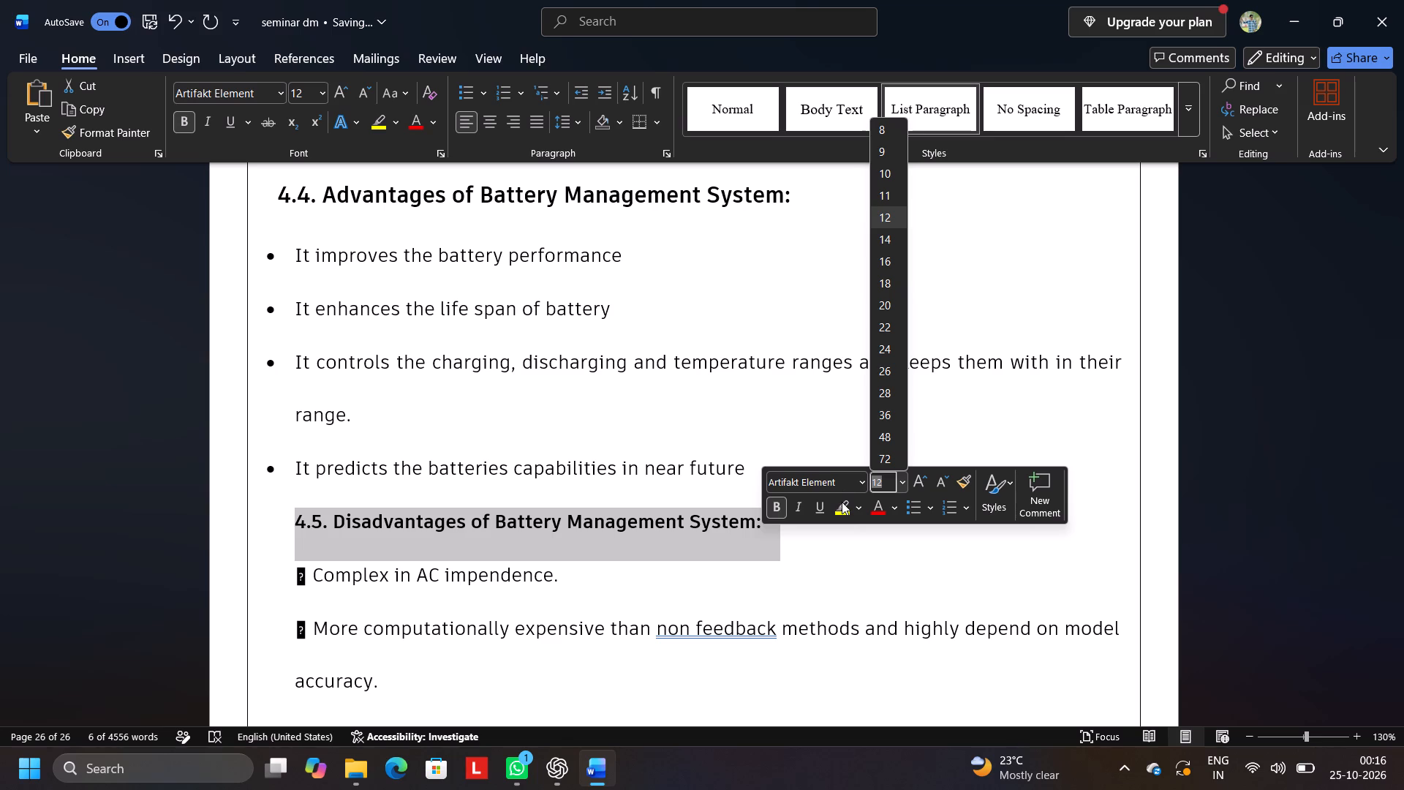
{"action": "left_click", "coordinate": [886, 246]}
{"action": "left_click", "coordinate": [461, 482]}
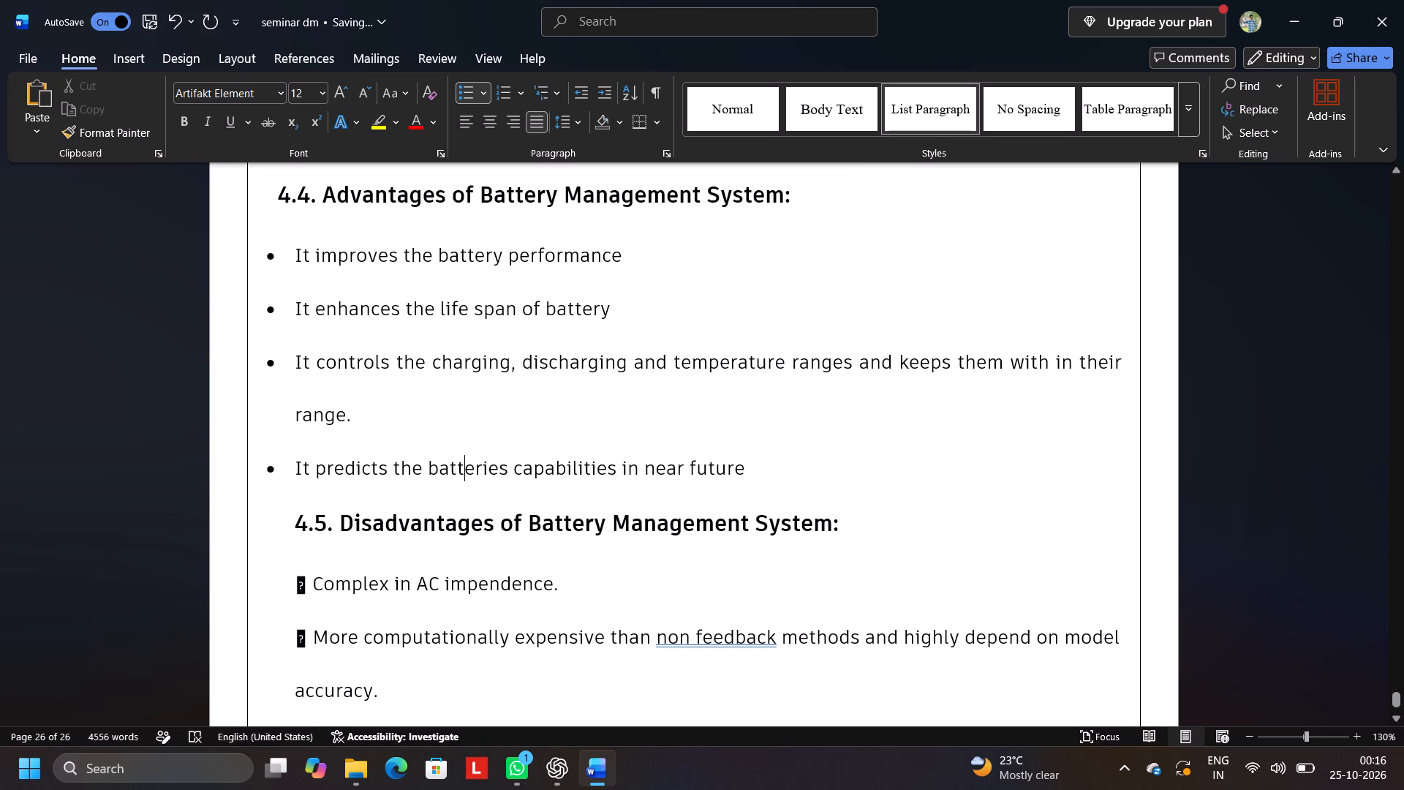
Add one more space before the section 4.4 heading to shift it closer to the section 4.5 heading's indent.
{"action": "left_click", "coordinate": [265, 195]}
{"action": "left_click", "coordinate": [282, 198]}
{"action": "key", "text": "space"}
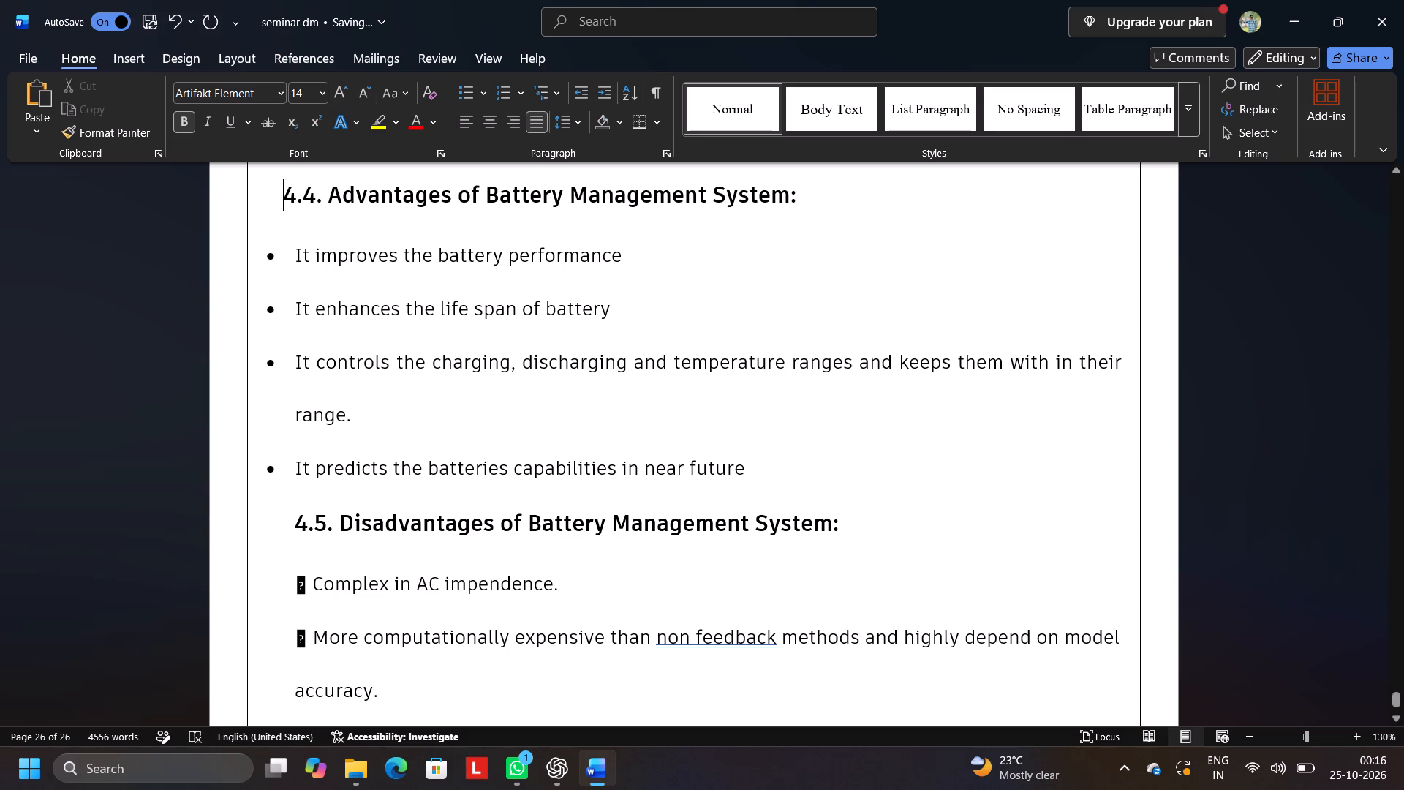
Turn the four disadvantages under the section 4.5 heading, from "Complex in AC impendence." to "Open loop sensitive", into a bulleted list.
{"action": "left_click_drag", "start_coordinate": [284, 590], "coordinate": [472, 783]}
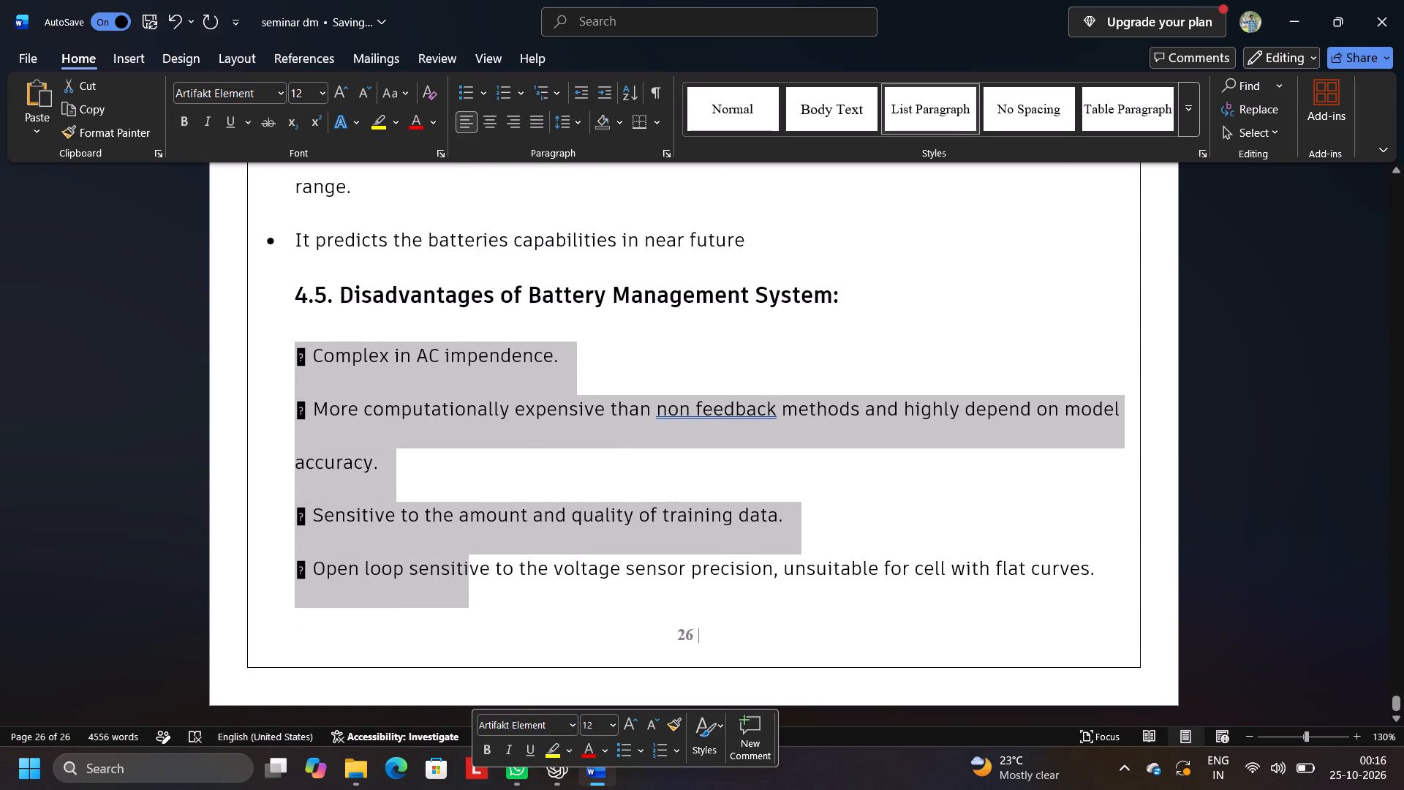
{"action": "left_click", "coordinate": [293, 348]}
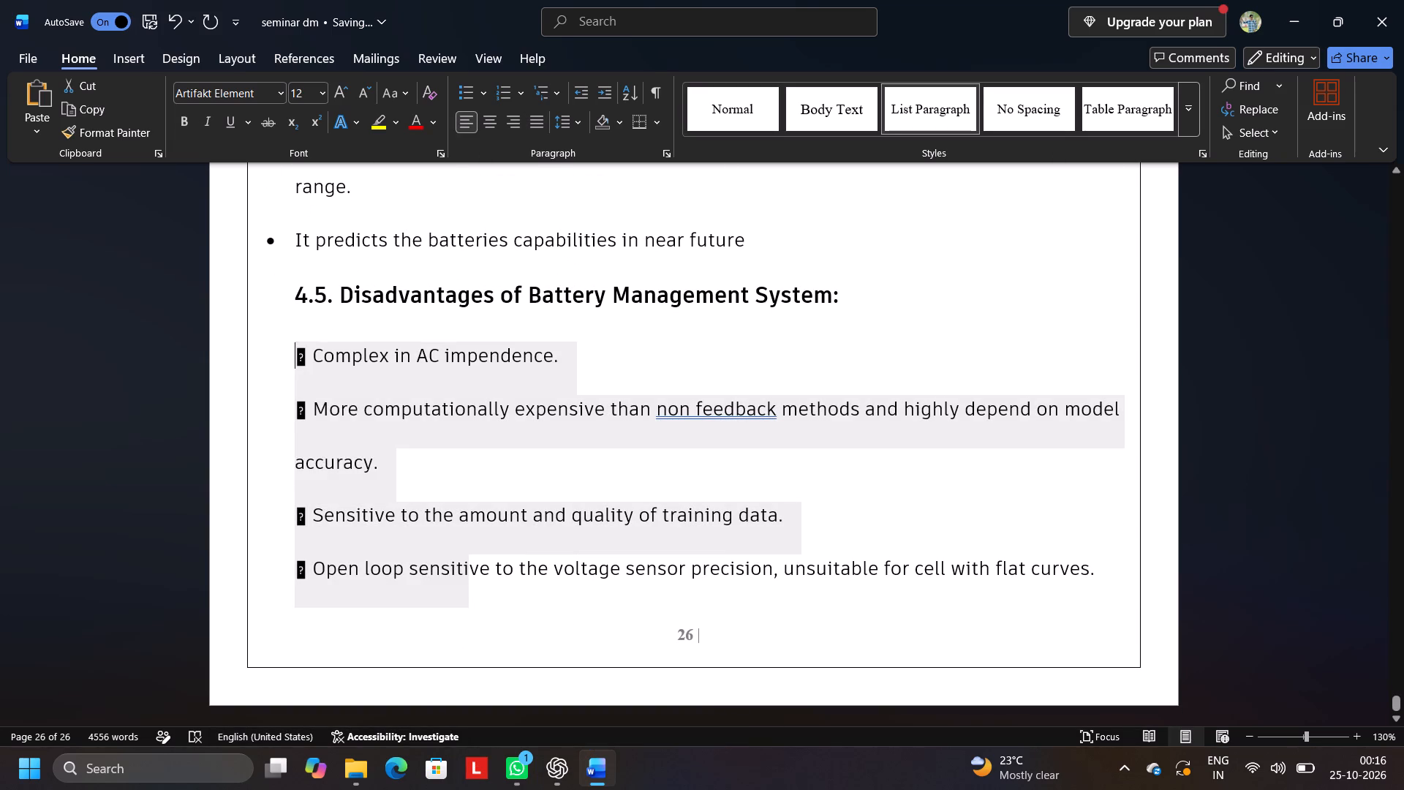
{"action": "left_click_drag", "start_coordinate": [293, 344], "coordinate": [1065, 571]}
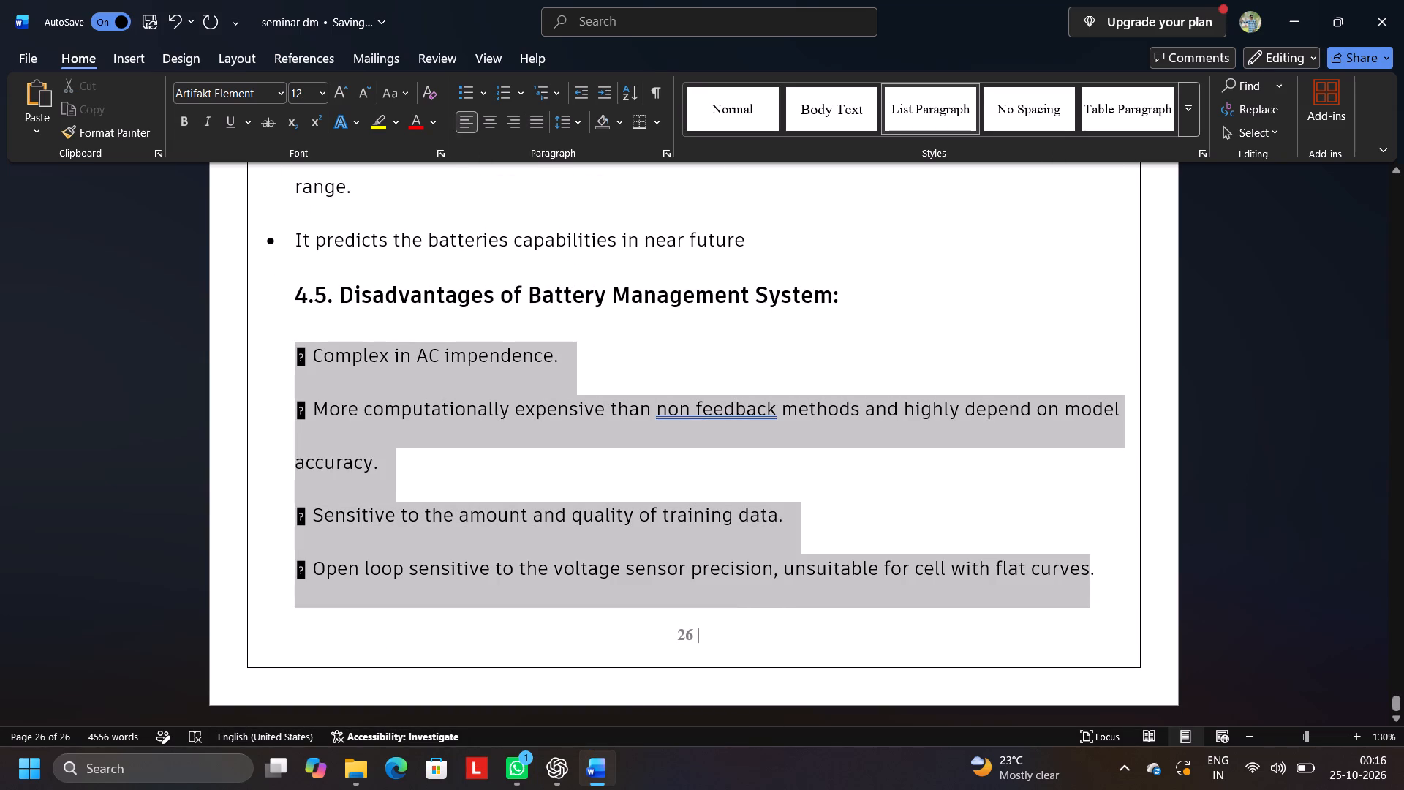
{"action": "left_click_drag", "start_coordinate": [1065, 571], "coordinate": [1094, 568]}
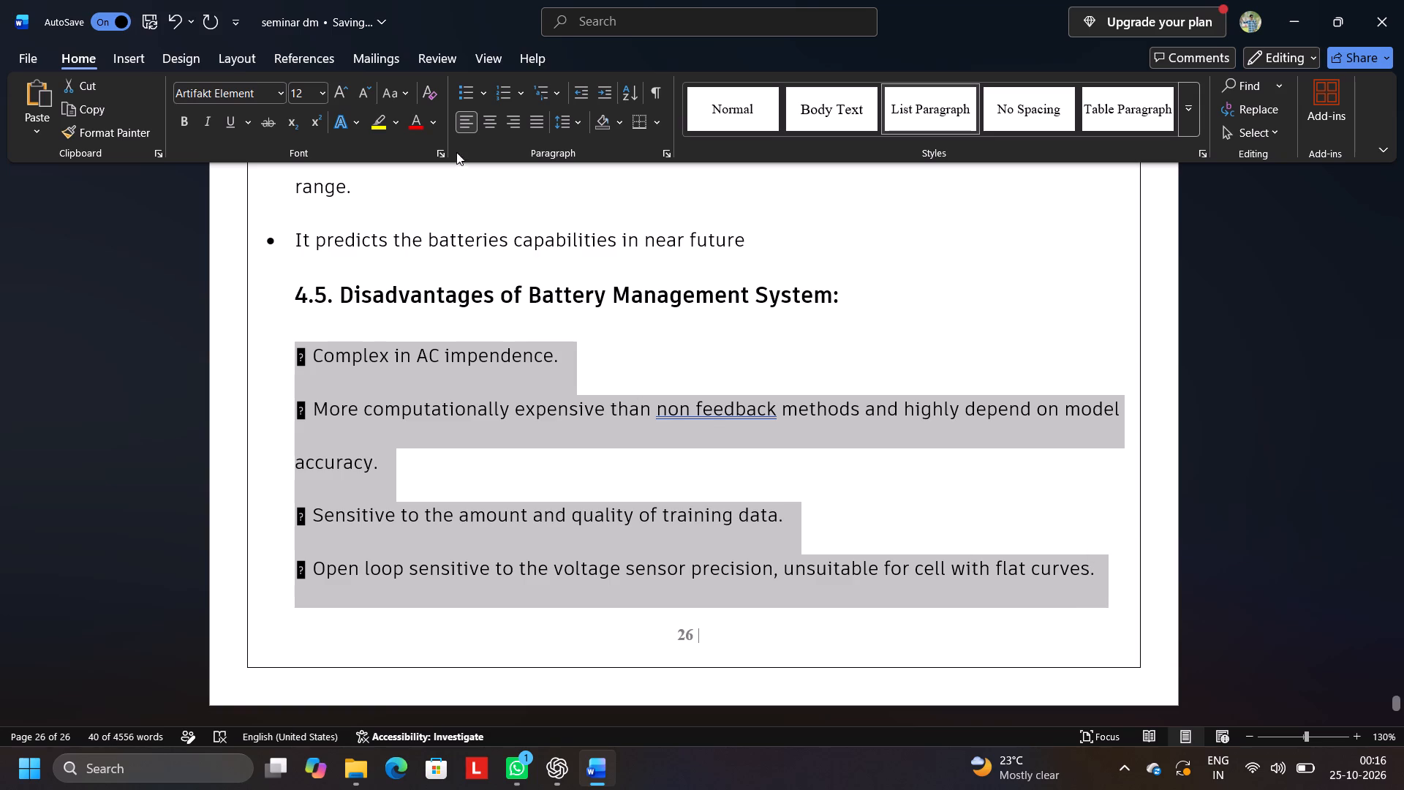
{"action": "left_click", "coordinate": [464, 98]}
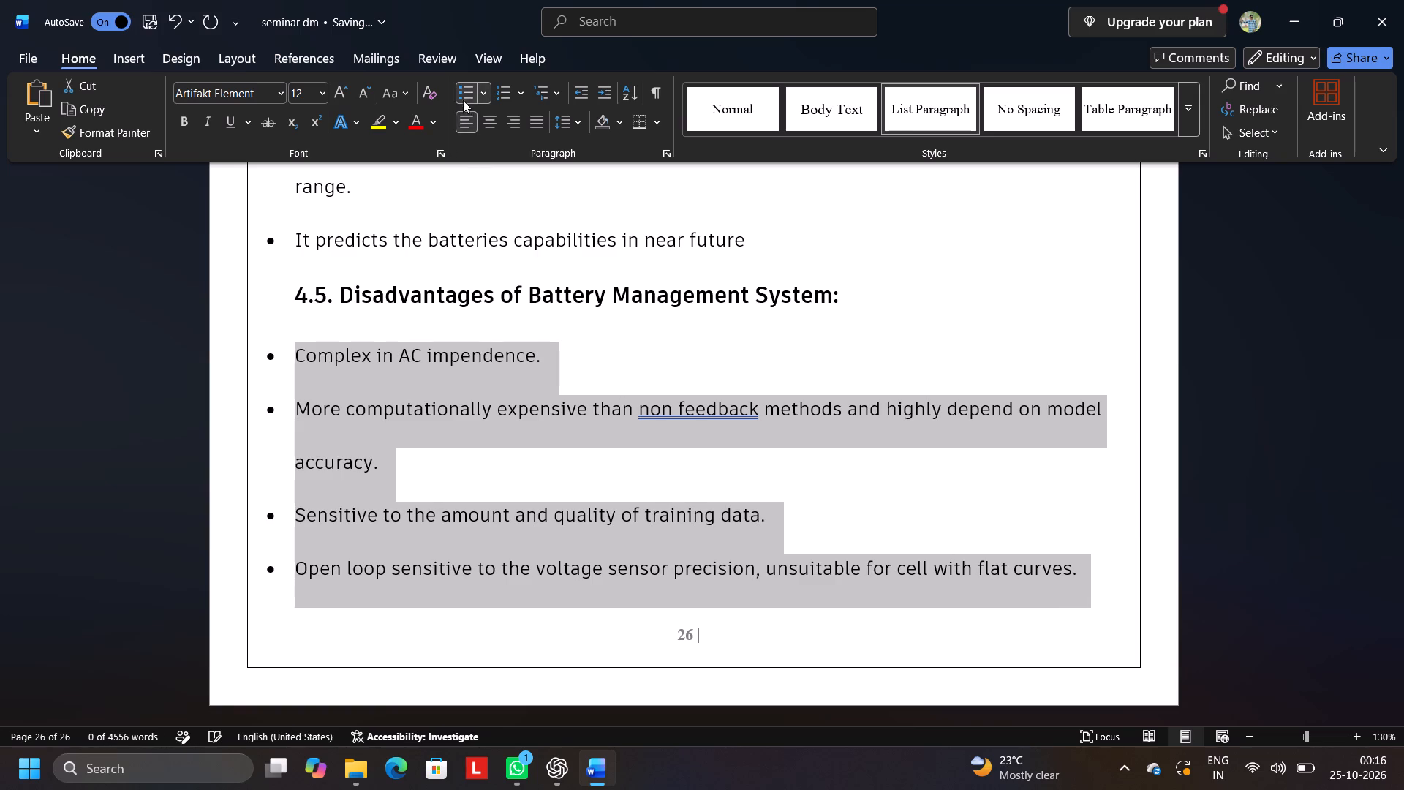
{"action": "left_click", "coordinate": [657, 353]}
Insert a blank page after the last section 4.5 bullet, ending "unsuitable for cell with flat curves.".
{"action": "scroll", "coordinate": [657, 361], "scroll_direction": "down", "scroll_amount": 9}
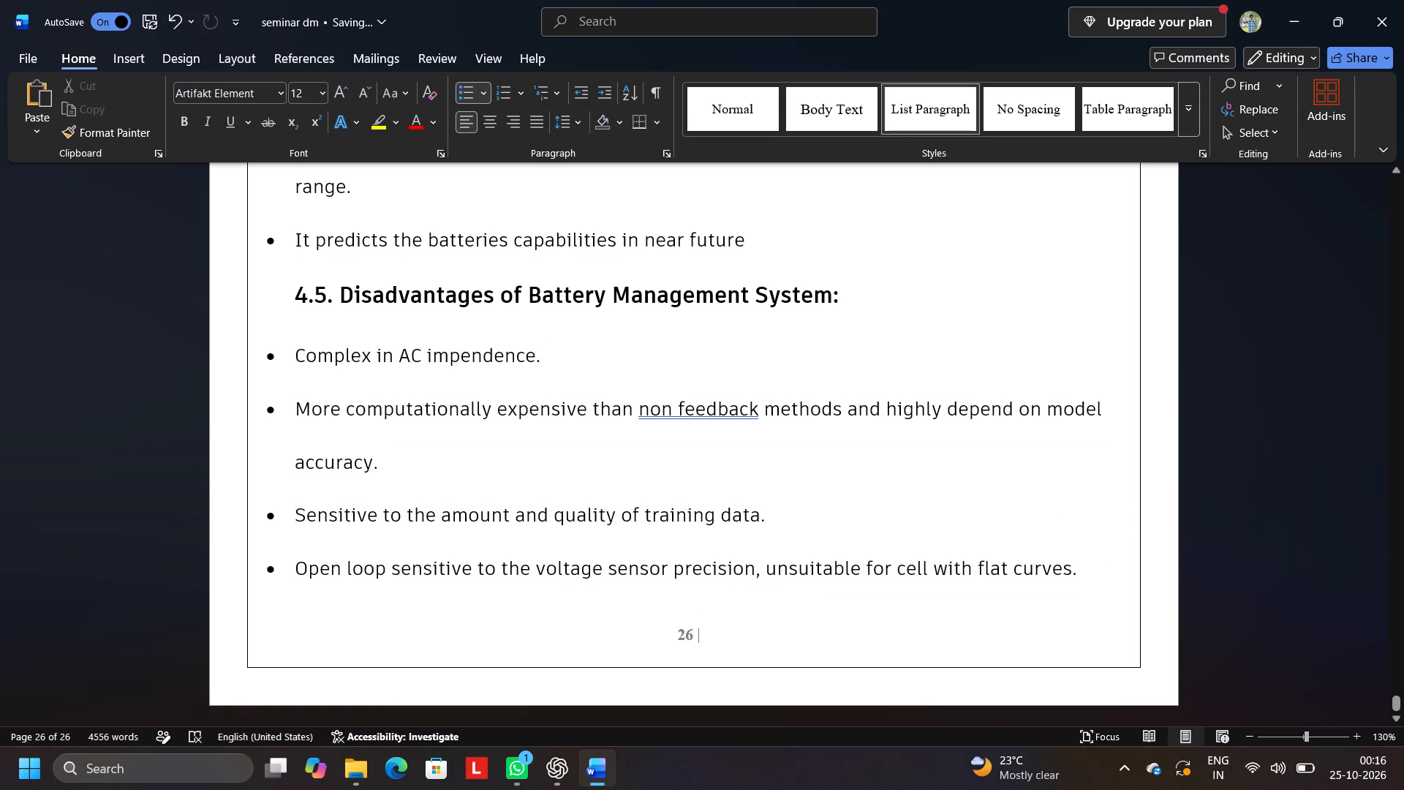
{"action": "left_click", "coordinate": [1106, 579]}
{"action": "left_click", "coordinate": [129, 65]}
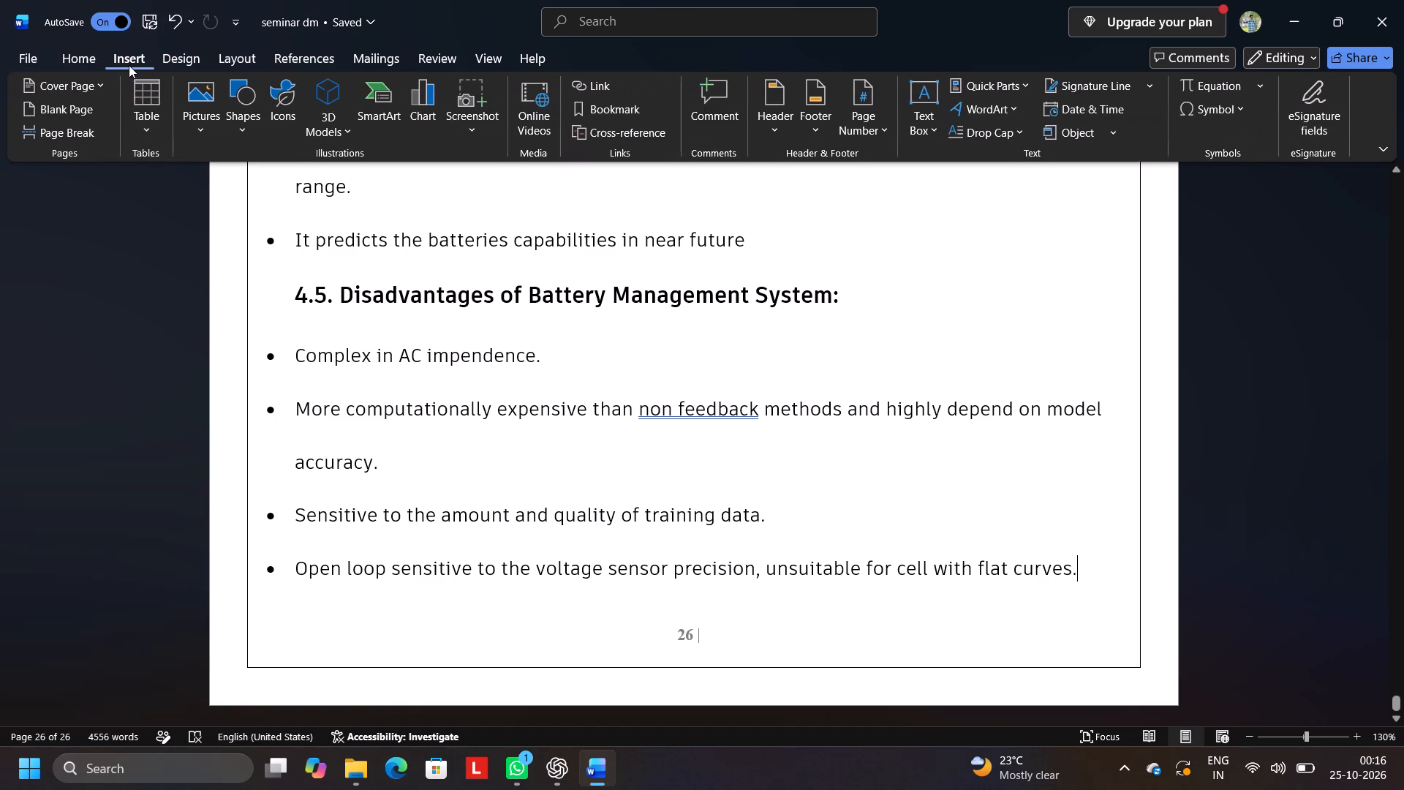
{"action": "left_click", "coordinate": [91, 118]}
{"action": "scroll", "coordinate": [376, 178], "scroll_direction": "down", "scroll_amount": 3}
{"action": "scroll", "coordinate": [545, 285], "scroll_direction": "up", "scroll_amount": 5}
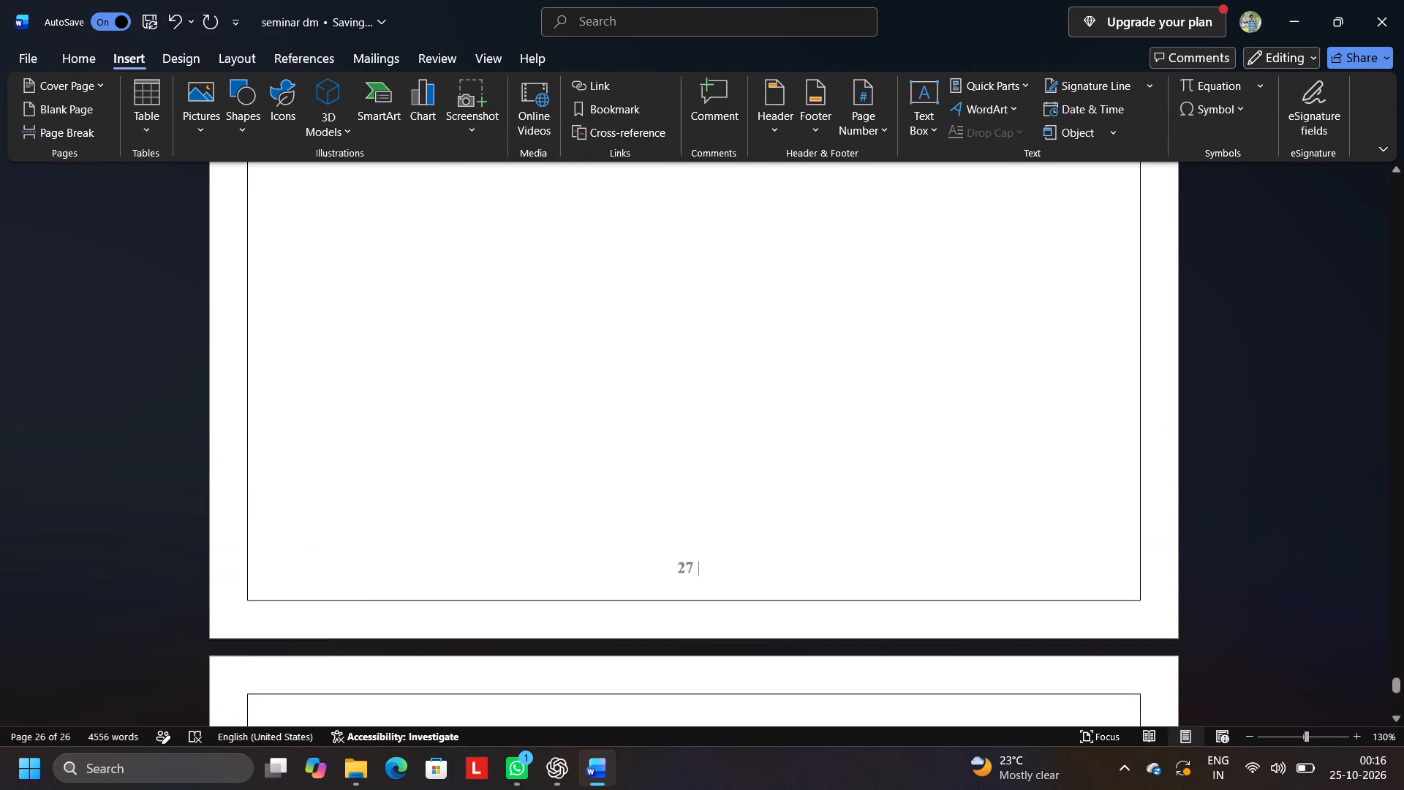
{"action": "scroll", "coordinate": [548, 286], "scroll_direction": "up", "scroll_amount": 20}
{"action": "scroll", "coordinate": [548, 286], "scroll_direction": "up", "scroll_amount": 1}
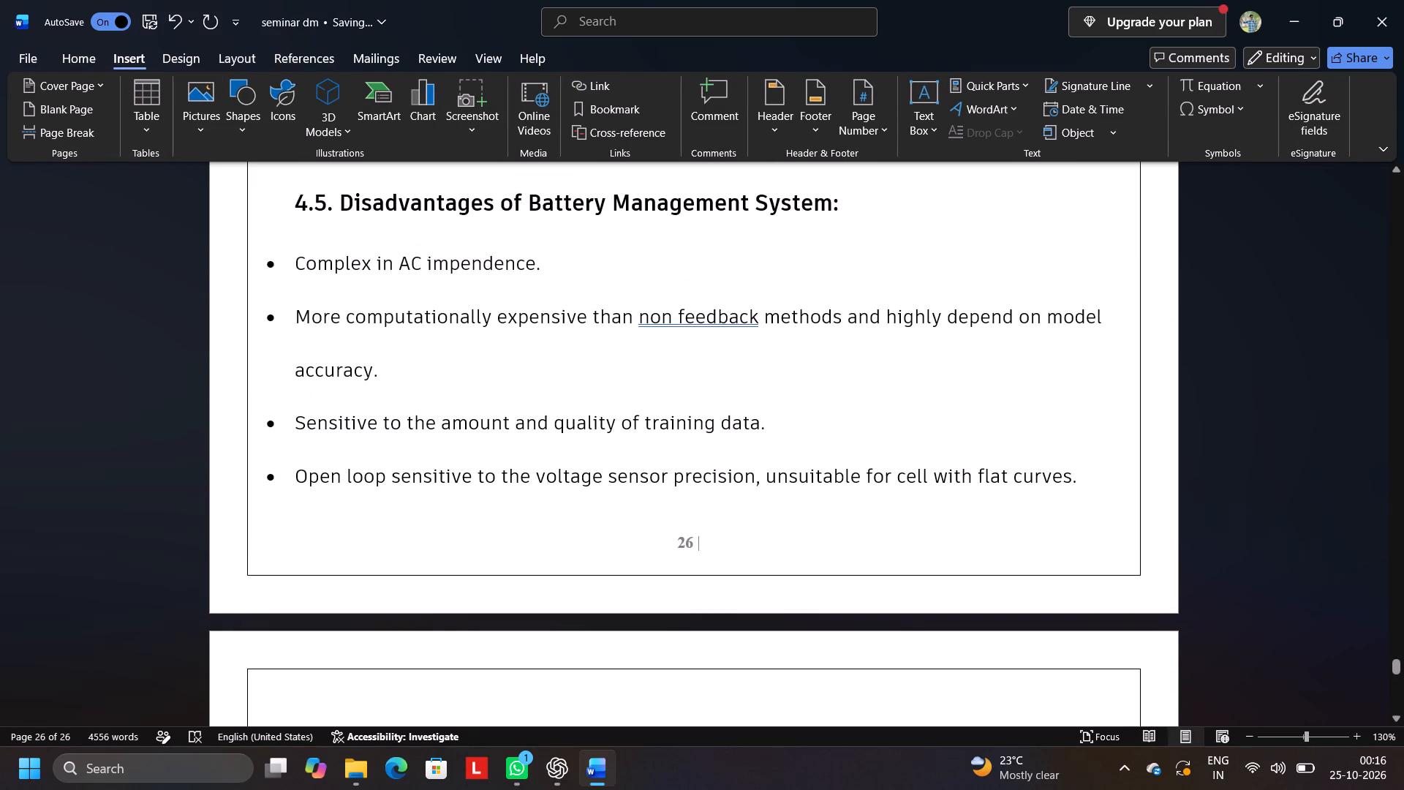
Delete the empty bullet at the top of the new blank page following page 26.
{"action": "scroll", "coordinate": [548, 285], "scroll_direction": "down", "scroll_amount": 6}
{"action": "scroll", "coordinate": [548, 285], "scroll_direction": "down", "scroll_amount": 20}
{"action": "scroll", "coordinate": [548, 285], "scroll_direction": "down", "scroll_amount": 10}
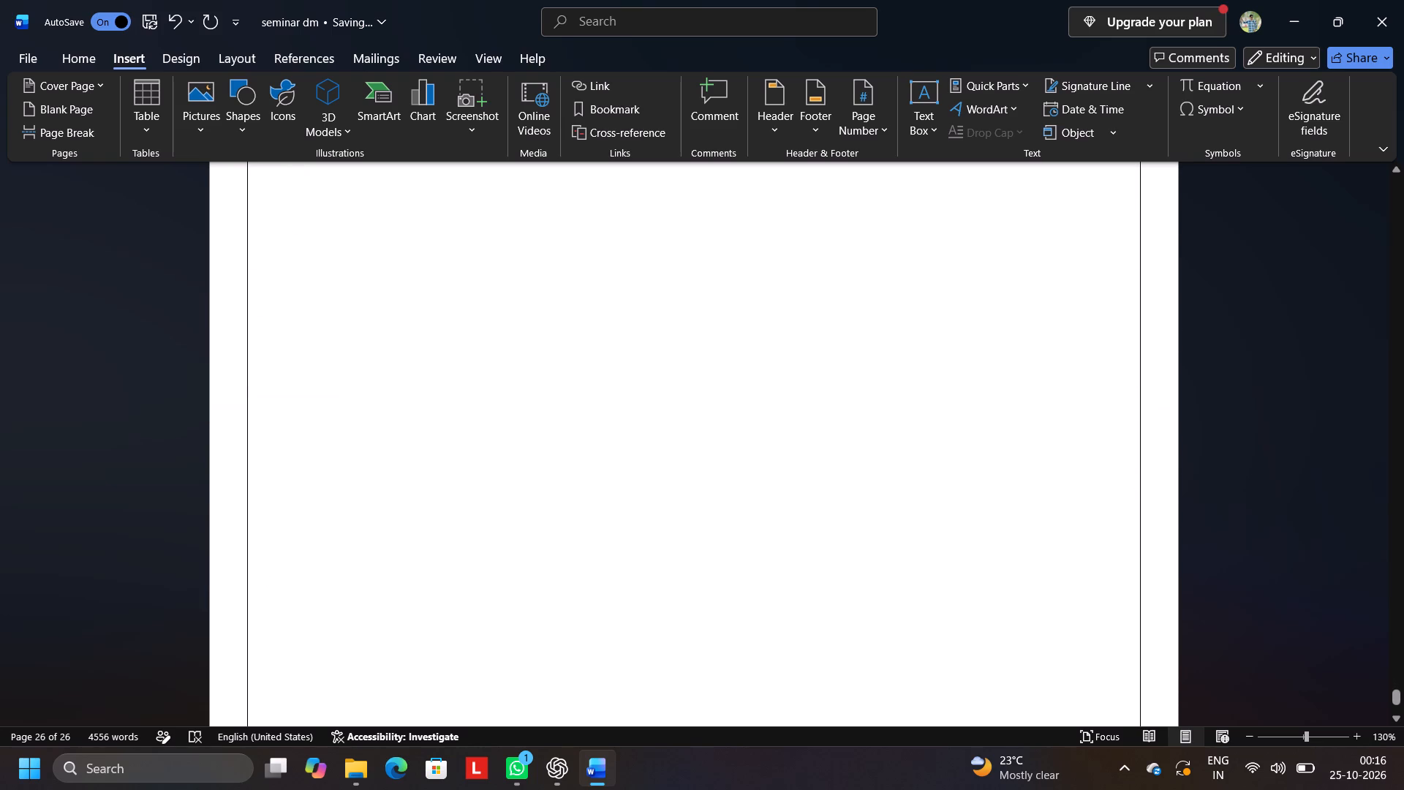
{"action": "scroll", "coordinate": [559, 279], "scroll_direction": "up", "scroll_amount": 6}
{"action": "left_click", "coordinate": [343, 303]}
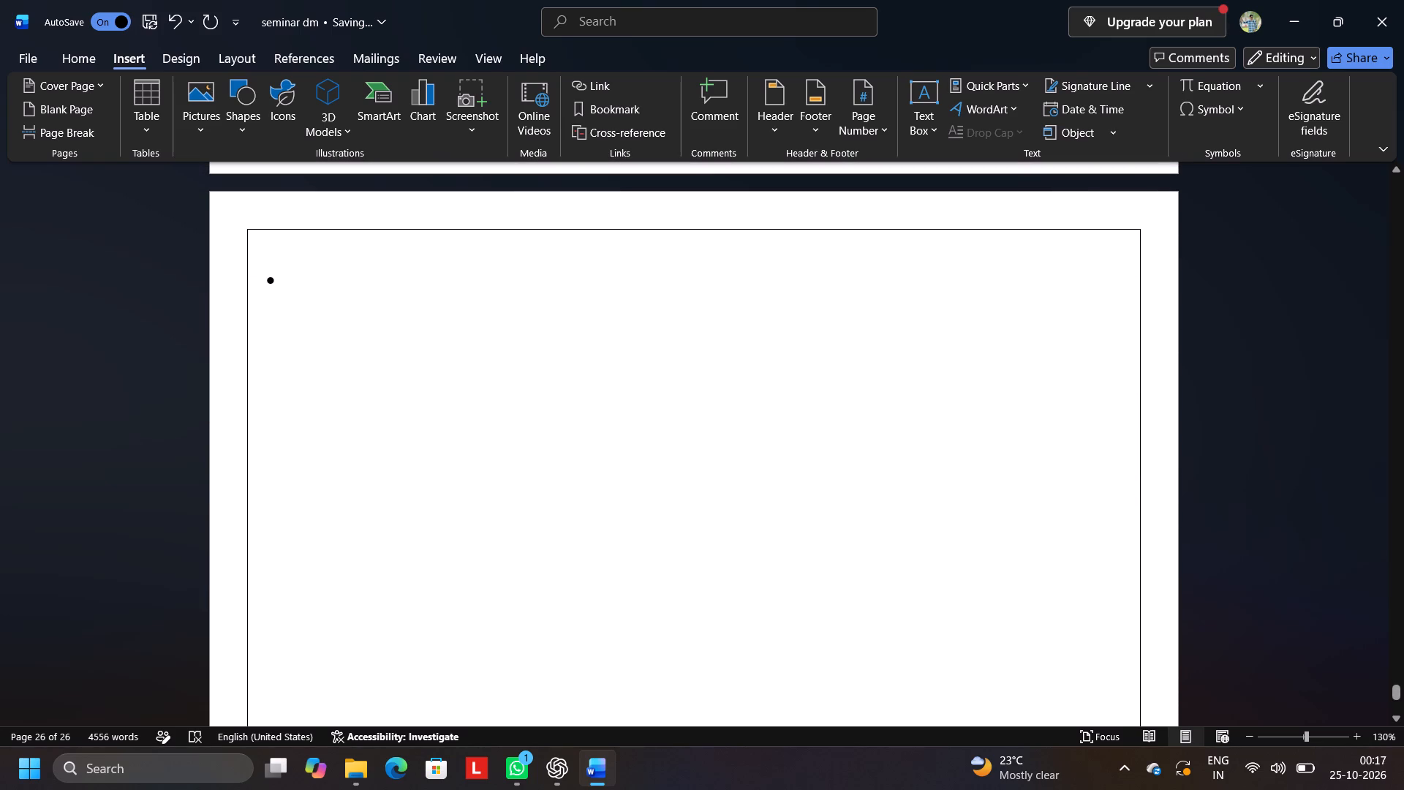
{"action": "key", "text": "BackSpace"}
{"action": "key", "text": "BackSpace"}
{"action": "key", "text": "BackSpace"}
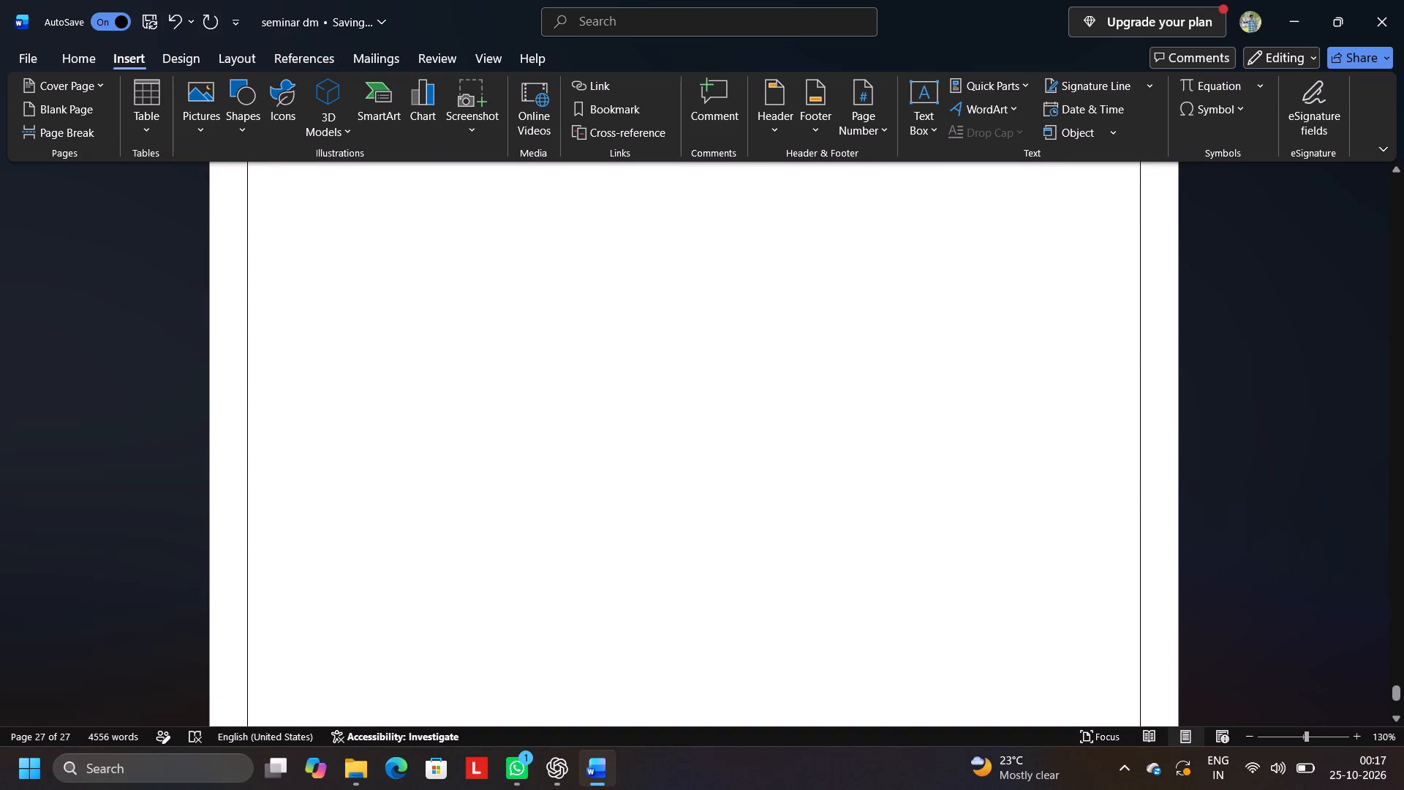
{"action": "scroll", "coordinate": [369, 364], "scroll_direction": "up", "scroll_amount": 3}
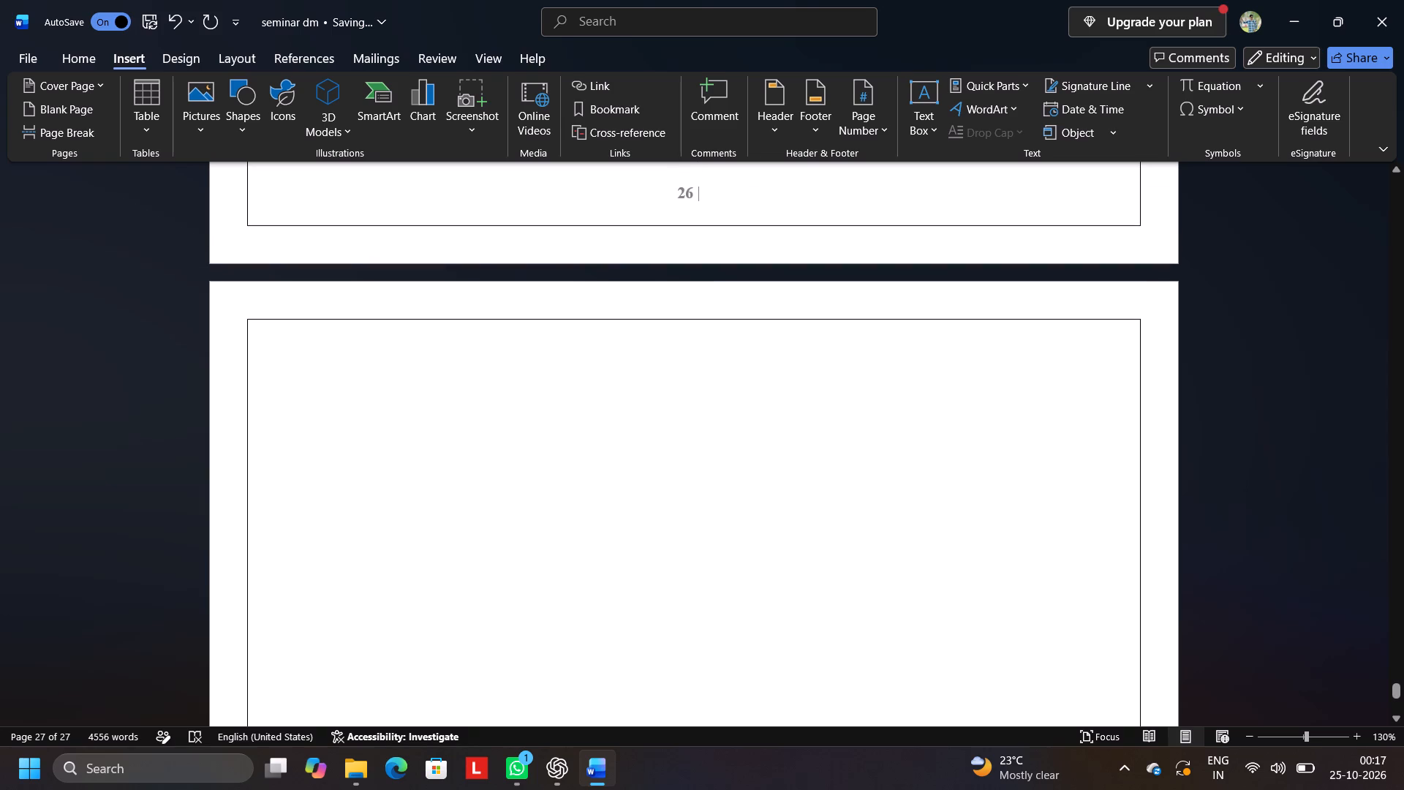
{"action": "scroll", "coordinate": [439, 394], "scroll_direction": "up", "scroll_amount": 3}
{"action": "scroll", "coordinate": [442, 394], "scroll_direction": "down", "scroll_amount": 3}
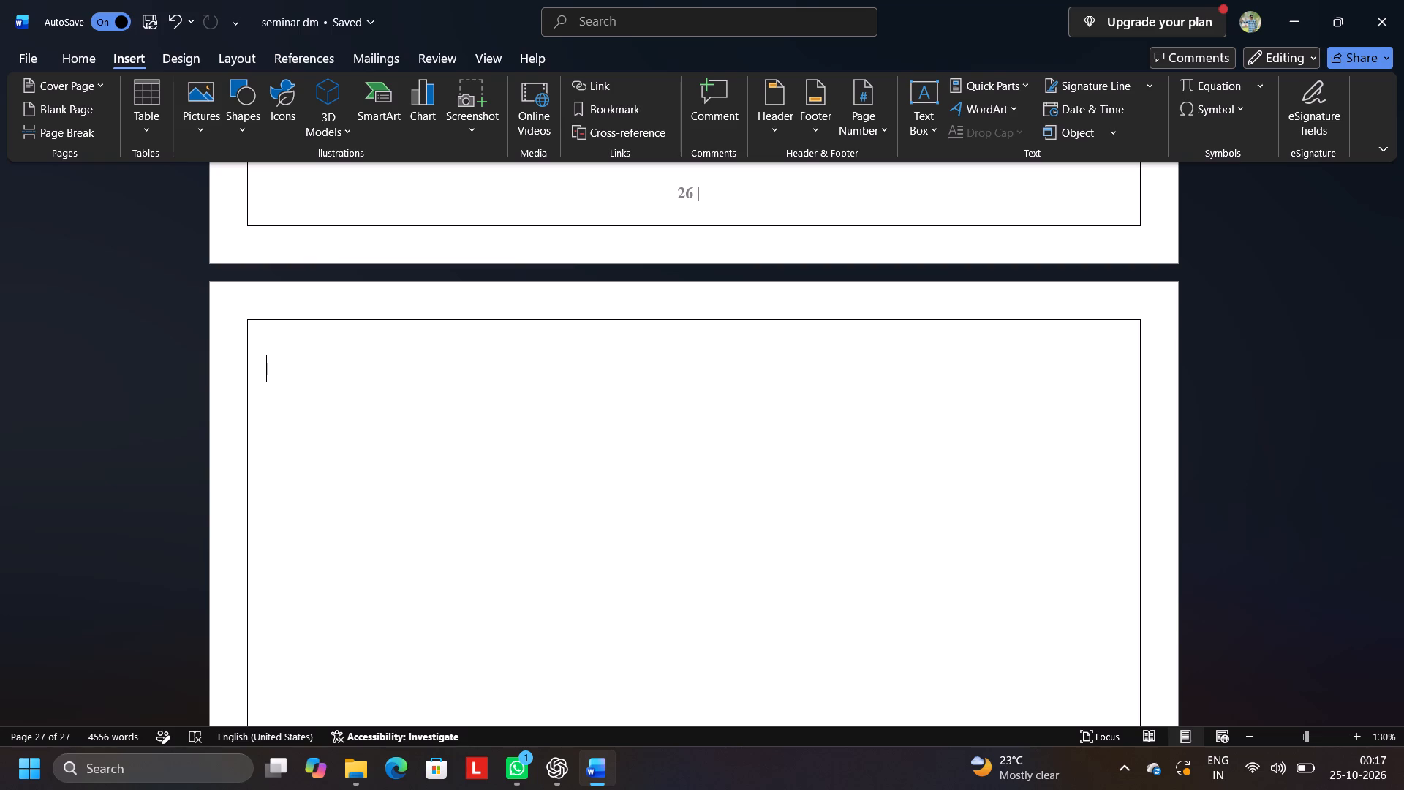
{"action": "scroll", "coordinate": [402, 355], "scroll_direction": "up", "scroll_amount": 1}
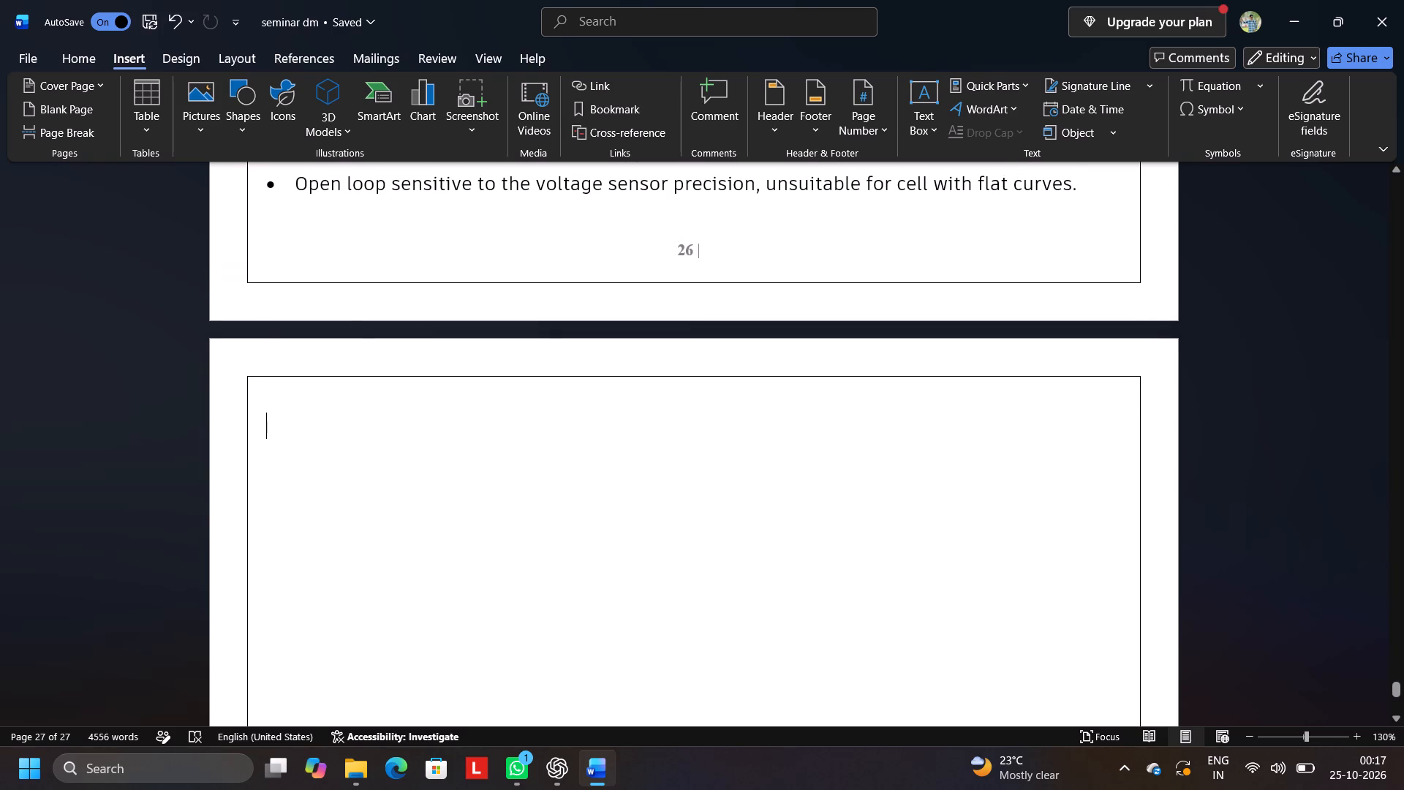
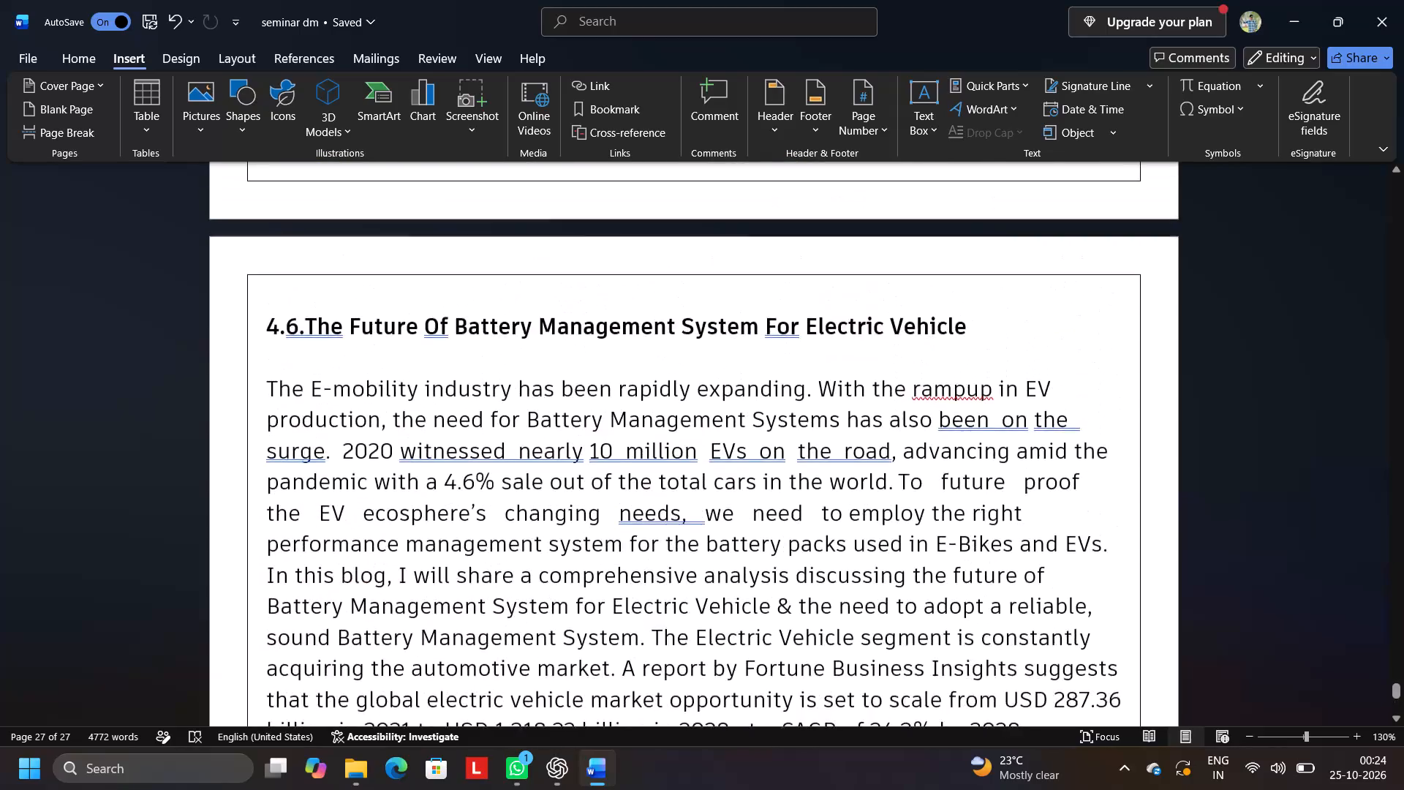
Select the section 4.6 body text, from "The E-mobility industry" through "sustainable mobility solutions." and the empty line below it.
{"action": "scroll", "coordinate": [658, 616], "scroll_direction": "down", "scroll_amount": 1}
{"action": "scroll", "coordinate": [658, 616], "scroll_direction": "up", "scroll_amount": 4}
{"action": "scroll", "coordinate": [658, 614], "scroll_direction": "down", "scroll_amount": 14}
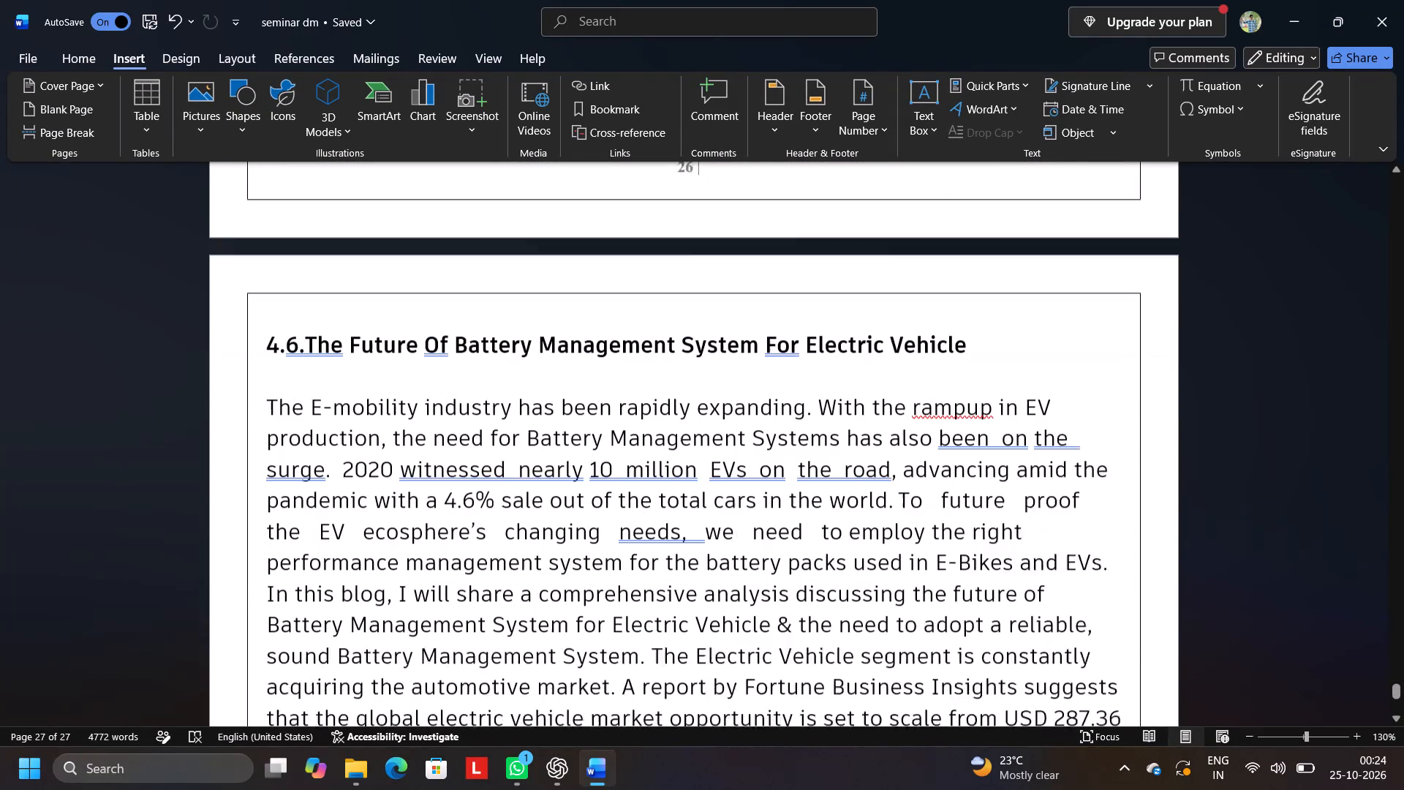
{"action": "scroll", "coordinate": [450, 537], "scroll_direction": "down", "scroll_amount": 2}
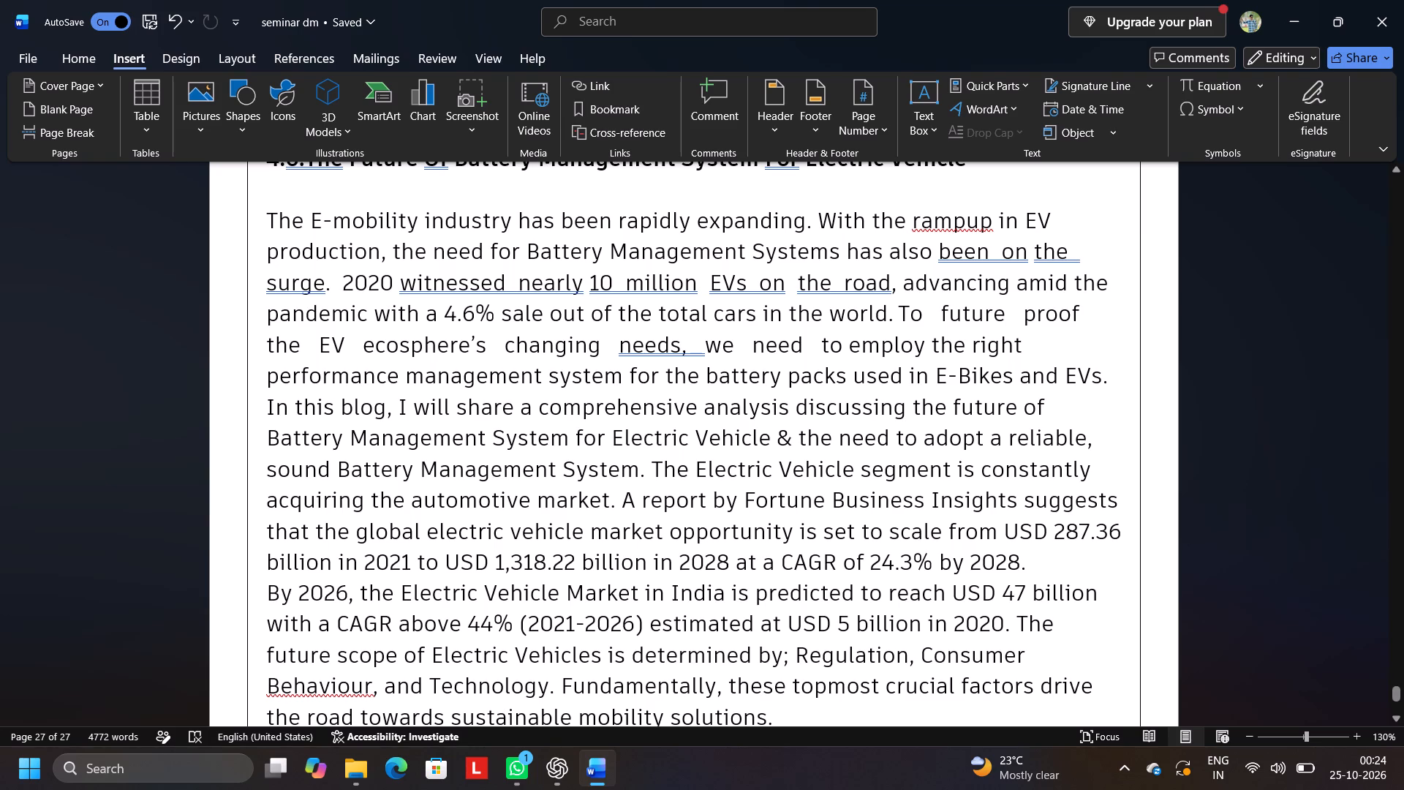
{"action": "left_click_drag", "start_coordinate": [271, 205], "coordinate": [995, 728]}
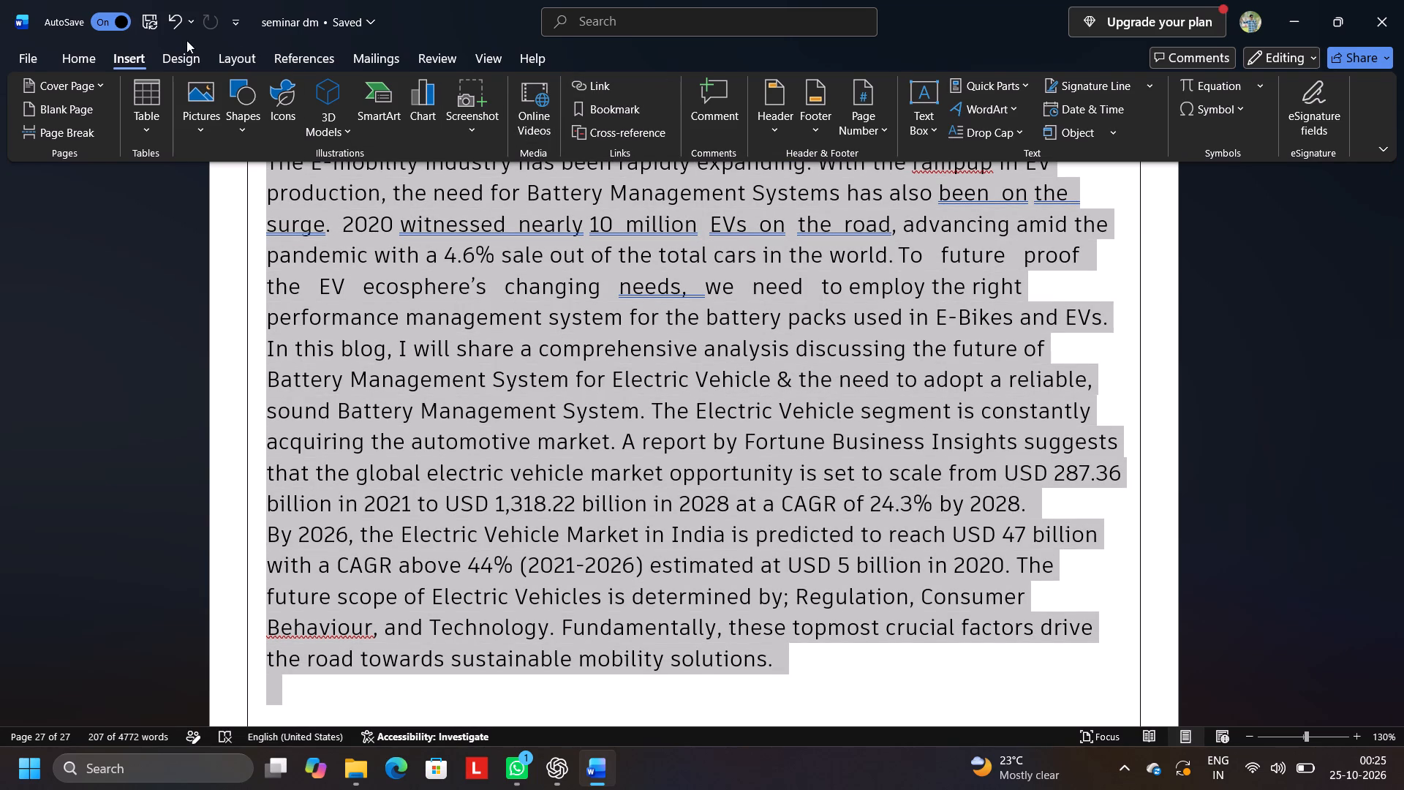
Adjust the formatting of the selected E-mobility industry and Electric Vehicle market paragraphs on page 27.
{"action": "left_click", "coordinate": [103, 54]}
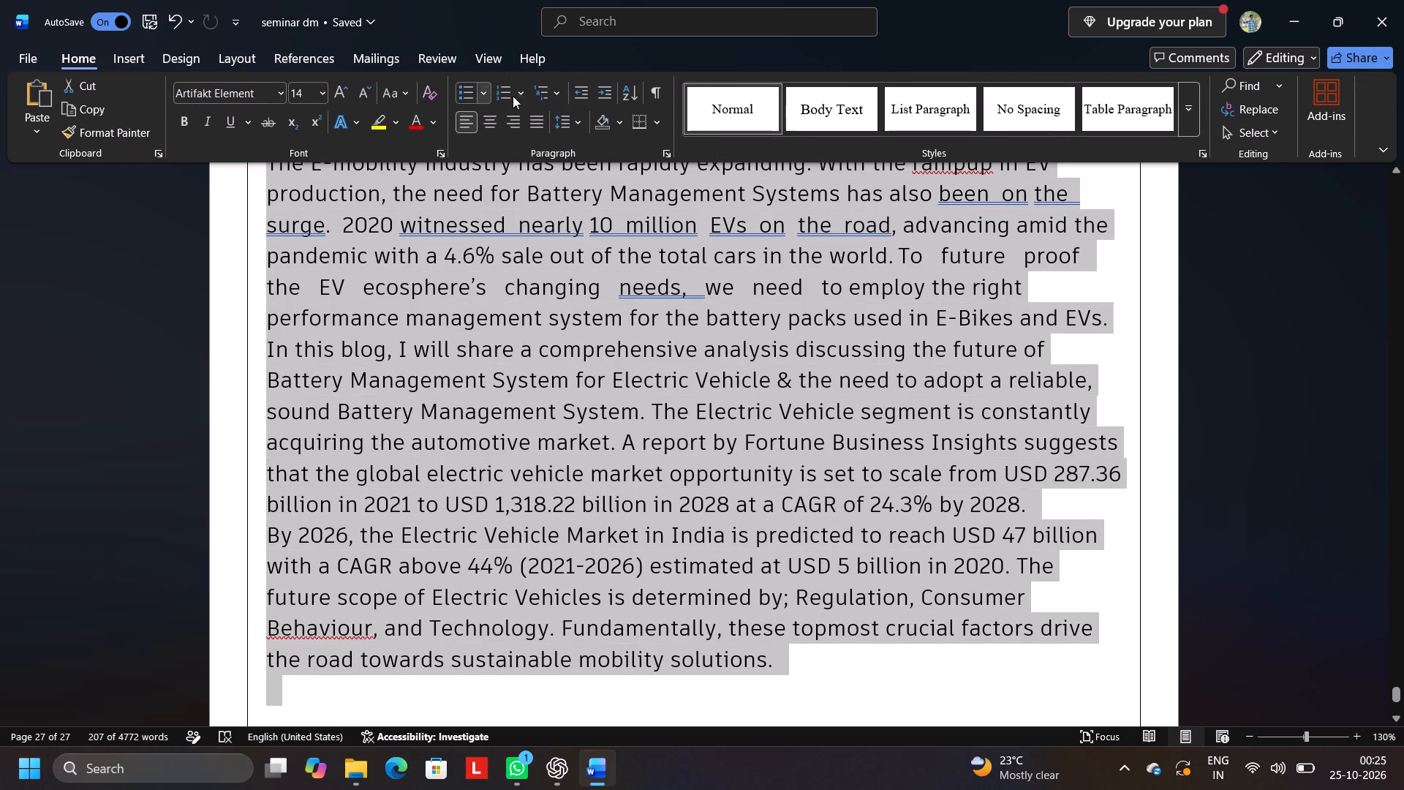
Set the selected E-mobility industry and Electric Vehicle market paragraphs on page 27 to 2.0 line spacing and justified alignment.
{"action": "left_click", "coordinate": [578, 124]}
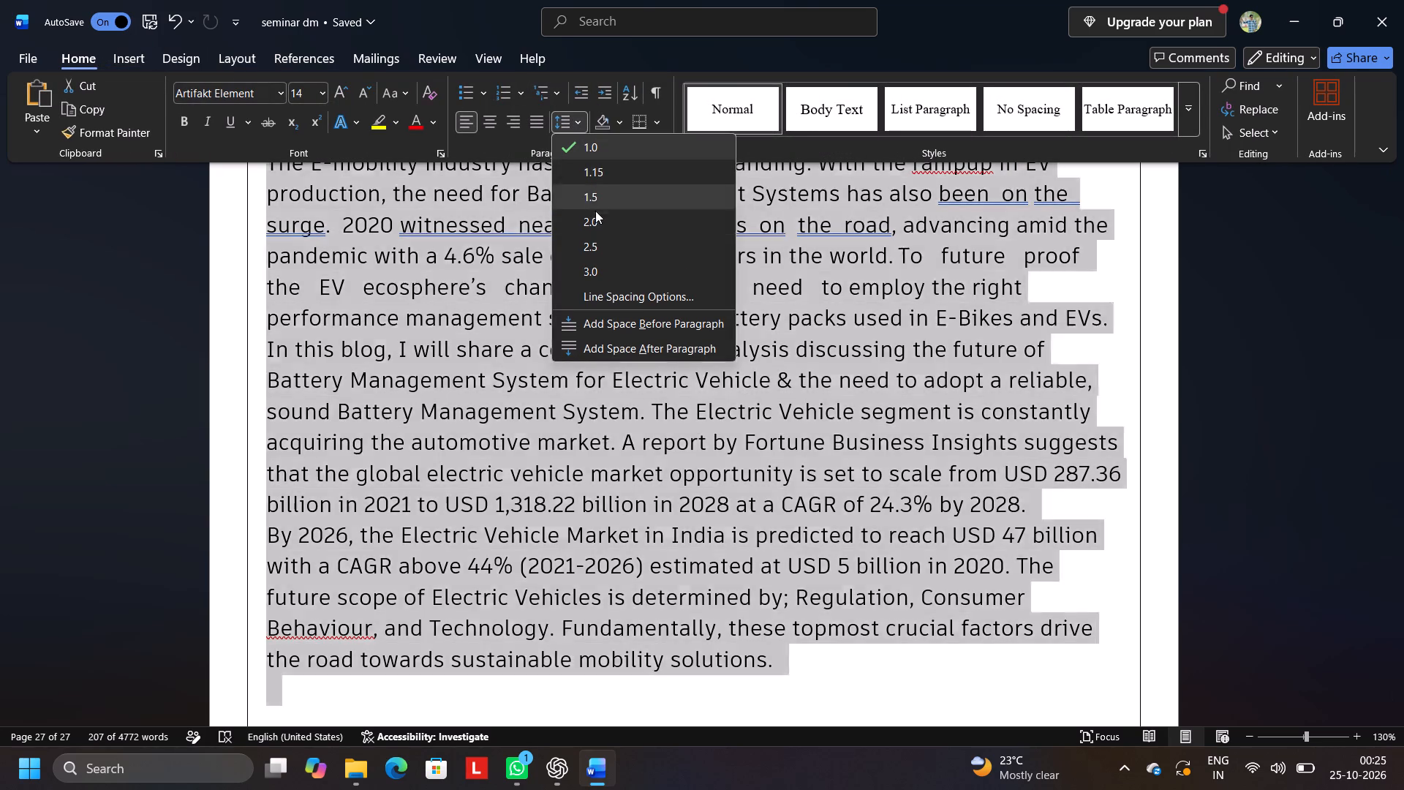
{"action": "left_click", "coordinate": [600, 229]}
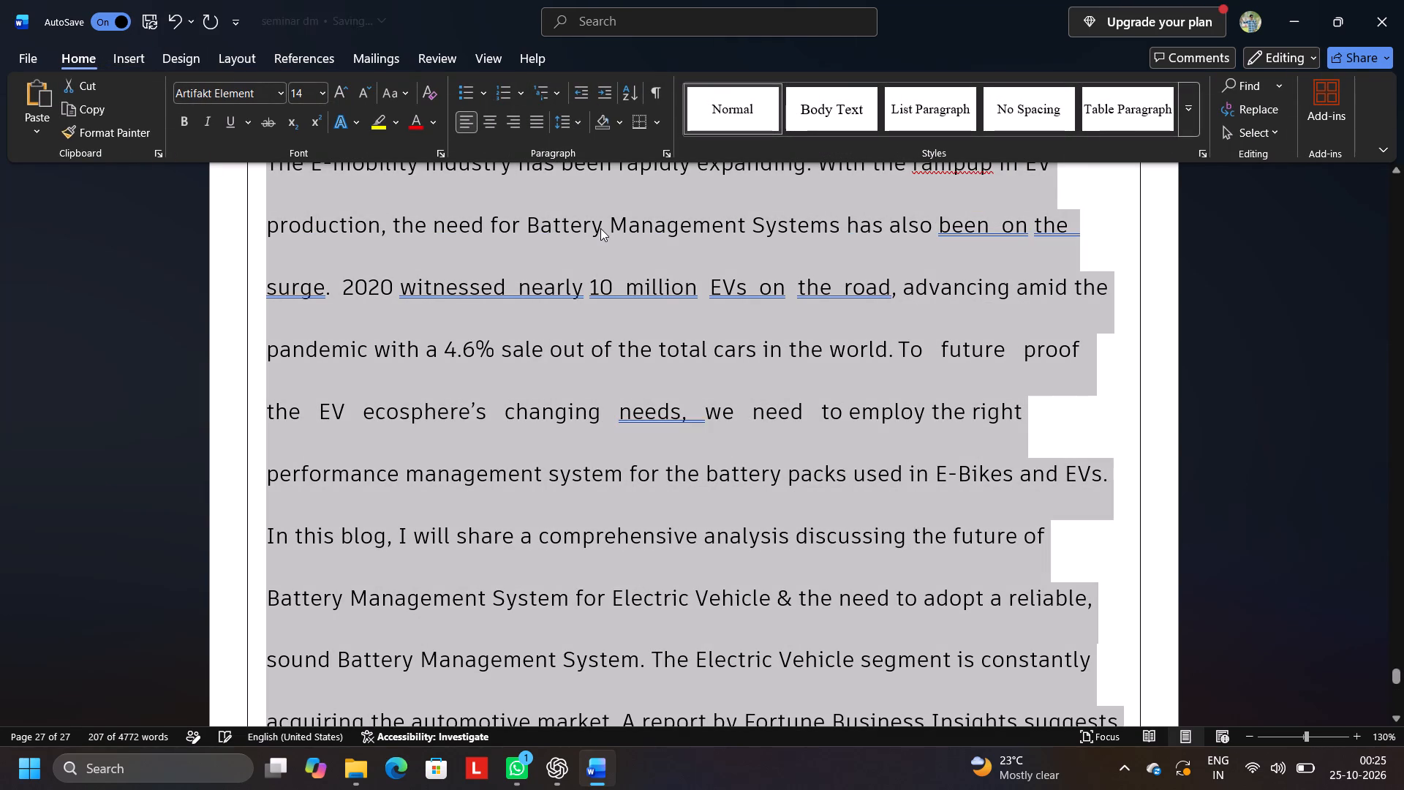
{"action": "left_click", "coordinate": [544, 121]}
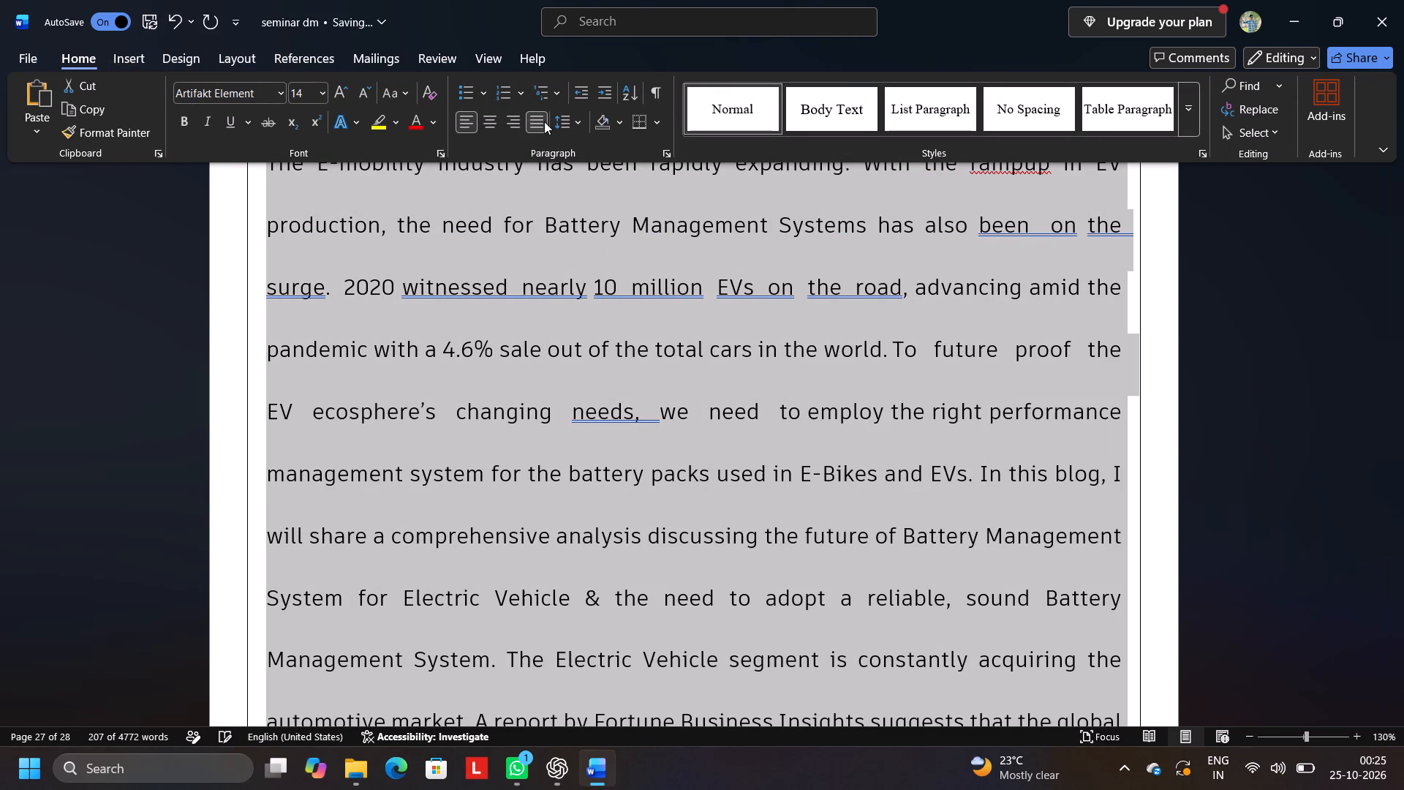
{"action": "left_click", "coordinate": [559, 249]}
Review the layout of the reformatted E-mobility and Electric Vehicle market paragraphs and the page that follows them.
{"action": "scroll", "coordinate": [559, 249], "scroll_direction": "down", "scroll_amount": 5}
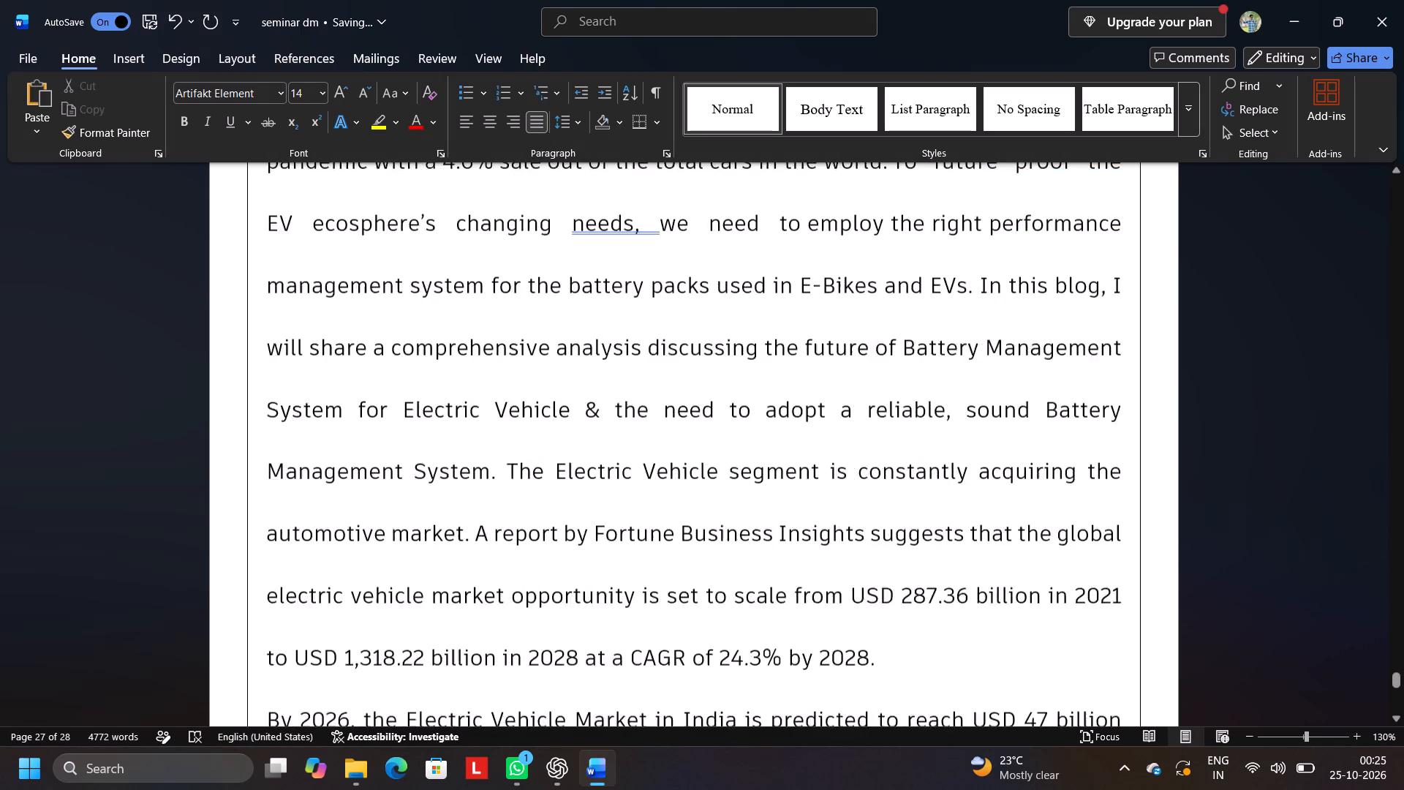
{"action": "scroll", "coordinate": [559, 253], "scroll_direction": "down", "scroll_amount": 10}
{"action": "scroll", "coordinate": [559, 253], "scroll_direction": "up", "scroll_amount": 2}
{"action": "scroll", "coordinate": [559, 253], "scroll_direction": "down", "scroll_amount": 2}
{"action": "scroll", "coordinate": [559, 253], "scroll_direction": "up", "scroll_amount": 13}
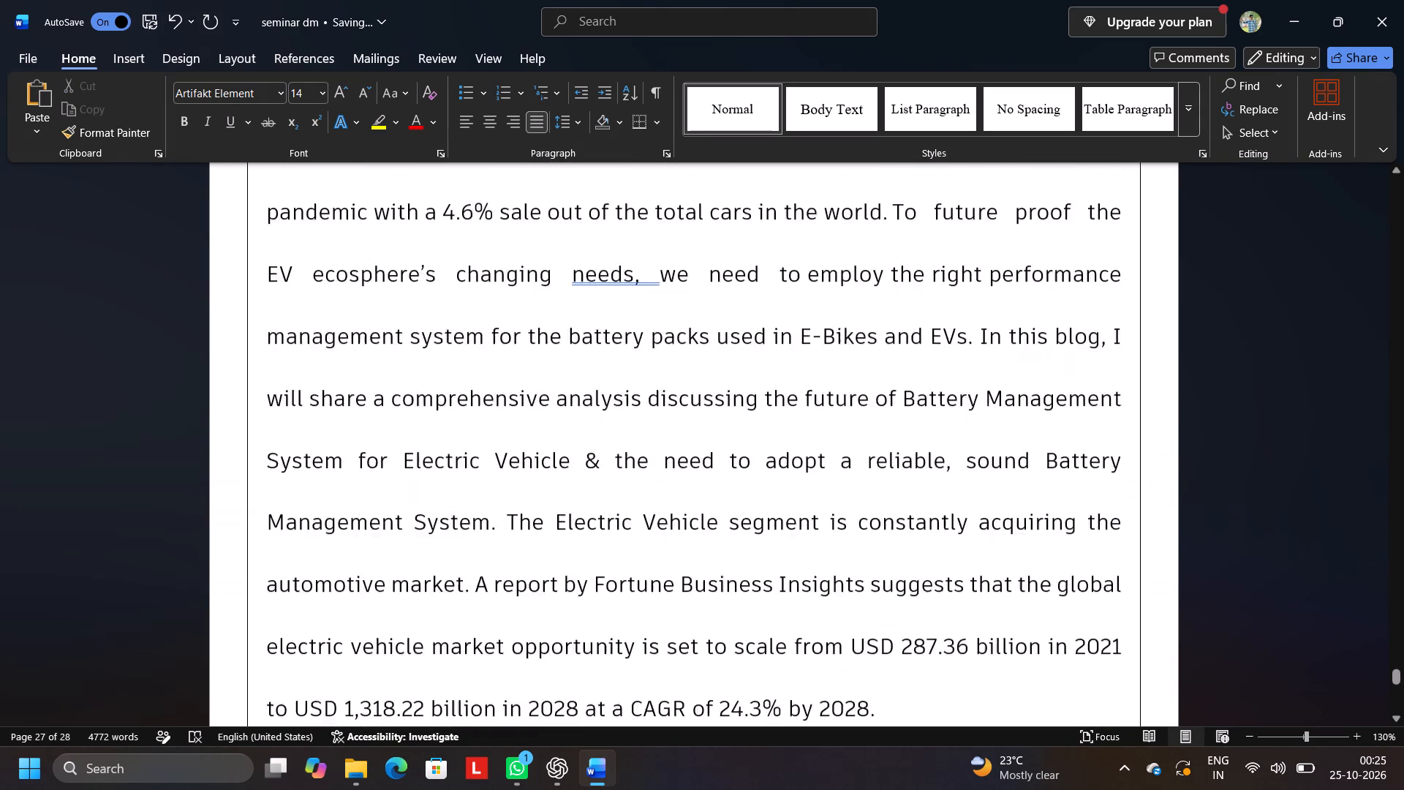
{"action": "scroll", "coordinate": [575, 235], "scroll_direction": "up", "scroll_amount": 9}
{"action": "scroll", "coordinate": [585, 217], "scroll_direction": "down", "scroll_amount": 20}
{"action": "scroll", "coordinate": [585, 217], "scroll_direction": "down", "scroll_amount": 5}
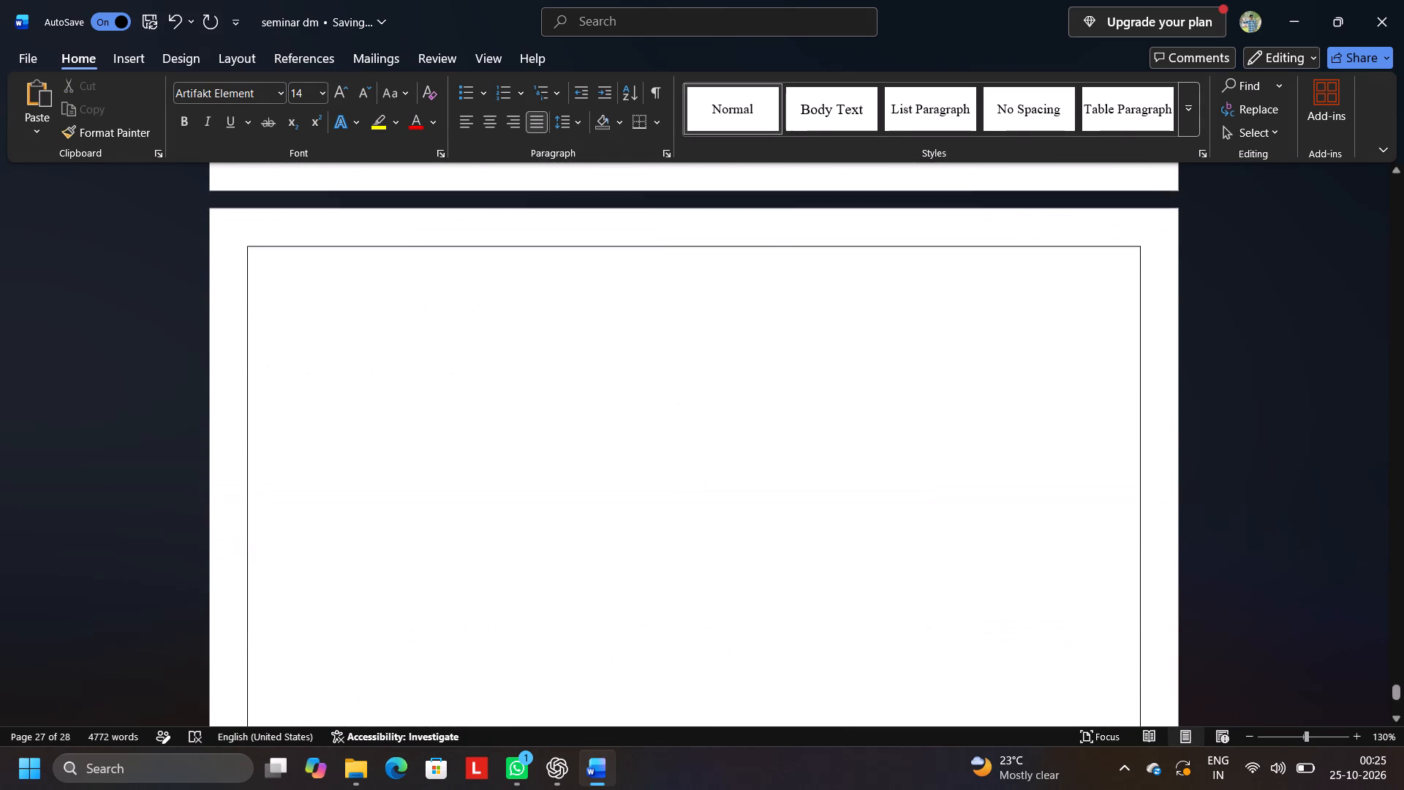
{"action": "scroll", "coordinate": [616, 256], "scroll_direction": "down", "scroll_amount": 3}
{"action": "scroll", "coordinate": [360, 213], "scroll_direction": "up", "scroll_amount": 2}
Place the cursor at the top of the blank page after the Electric Vehicle market paragraphs.
{"action": "left_click", "coordinate": [312, 266]}
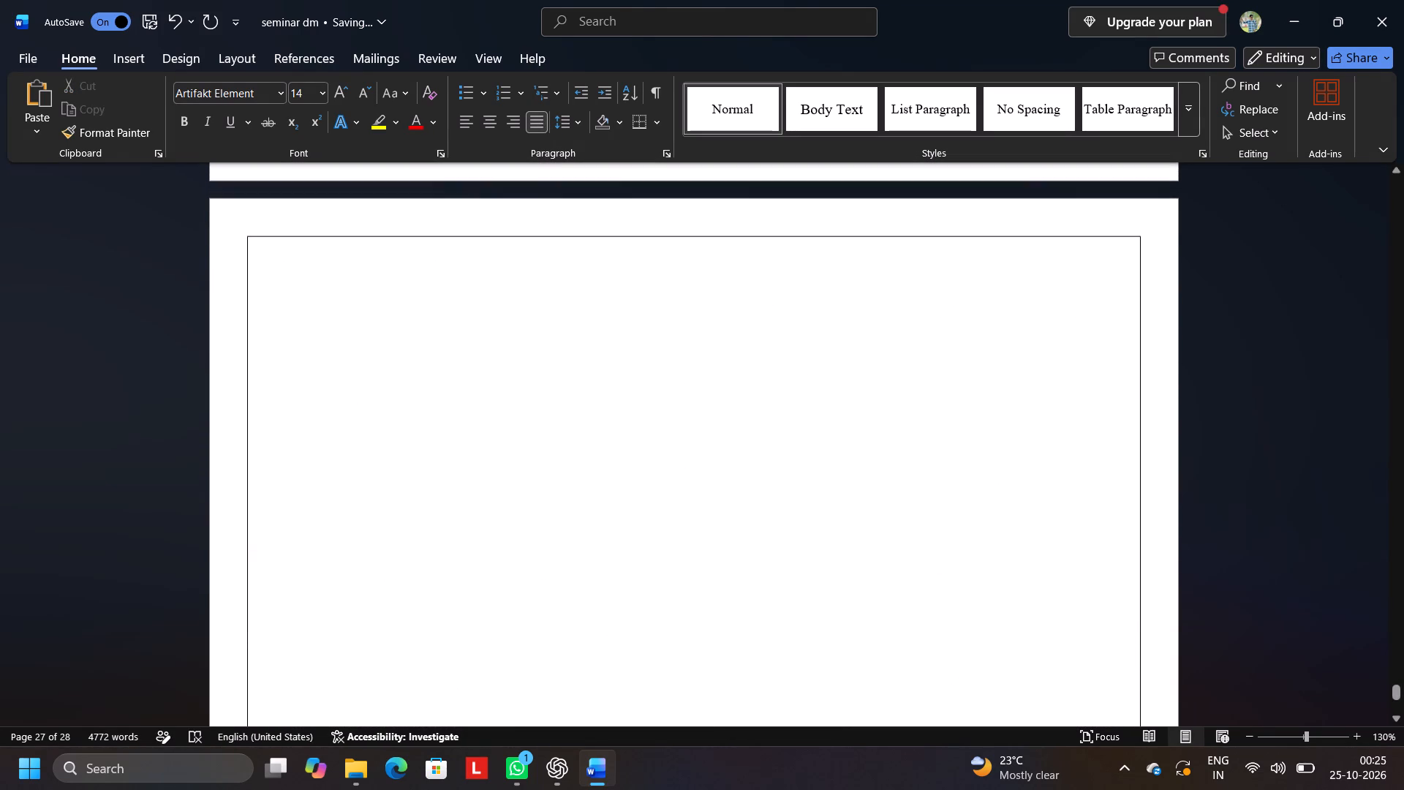
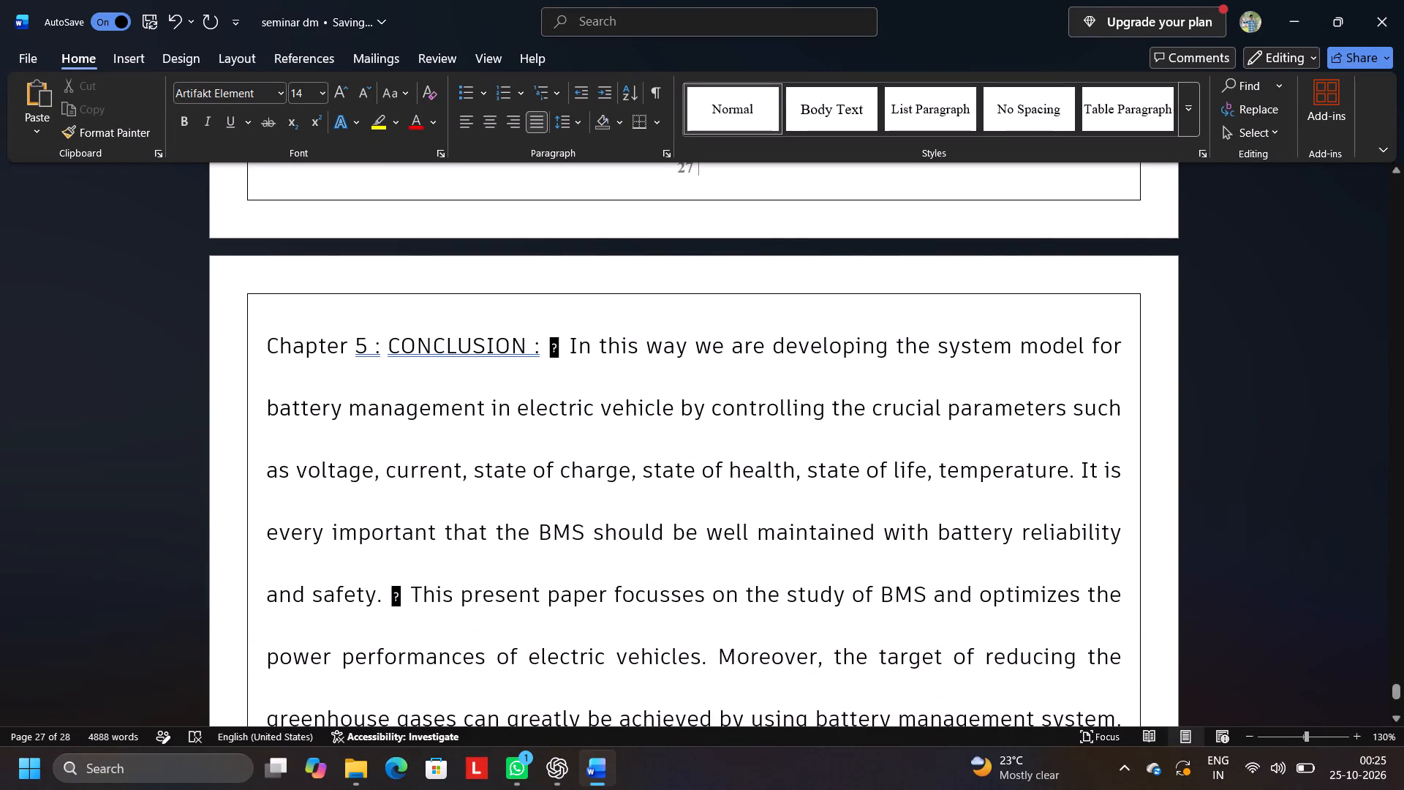
Make the "Chapter 5 : CONCLUSION :" heading at the start of page 28 bold.
{"action": "left_click_drag", "start_coordinate": [268, 339], "coordinate": [540, 346]}
{"action": "left_click", "coordinate": [556, 317]}
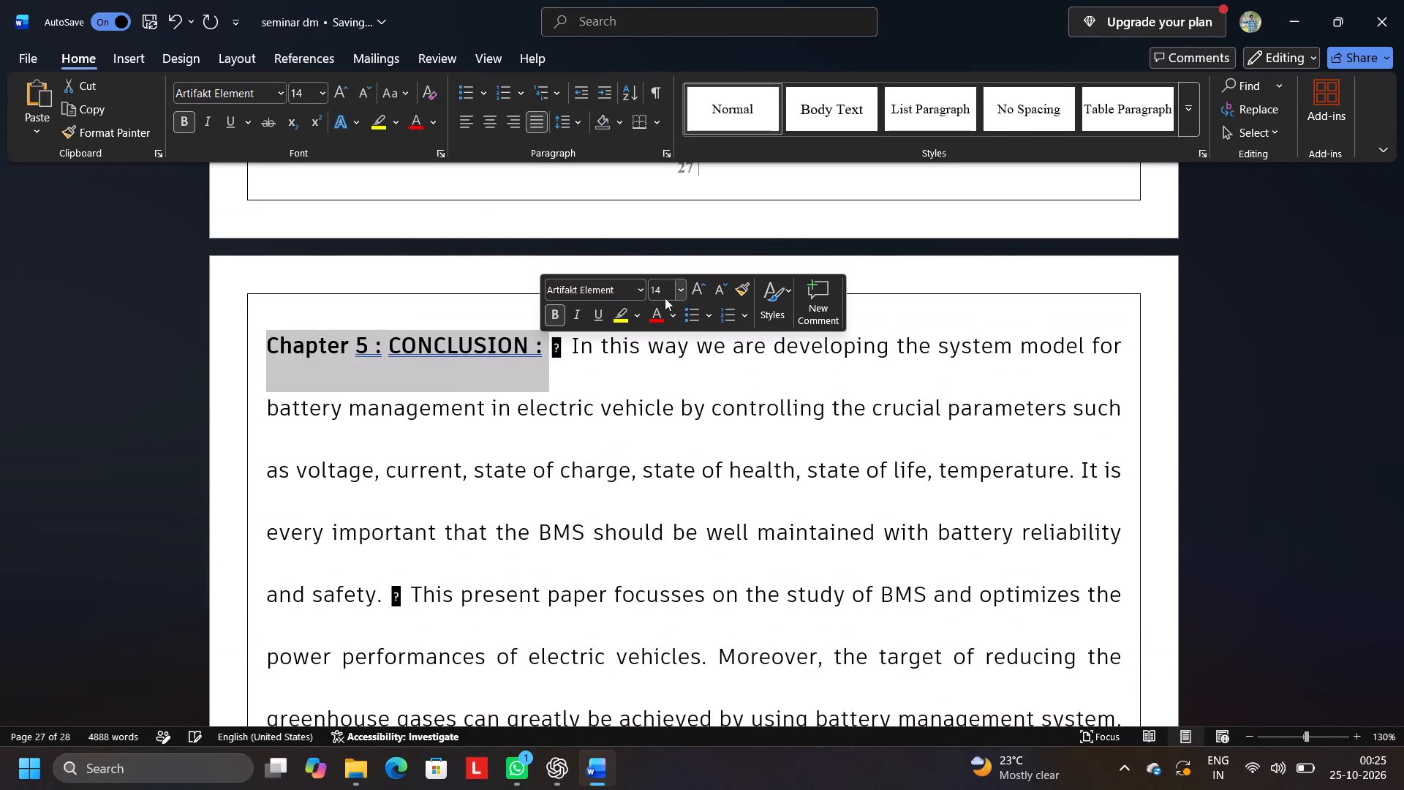
{"action": "left_click", "coordinate": [551, 351]}
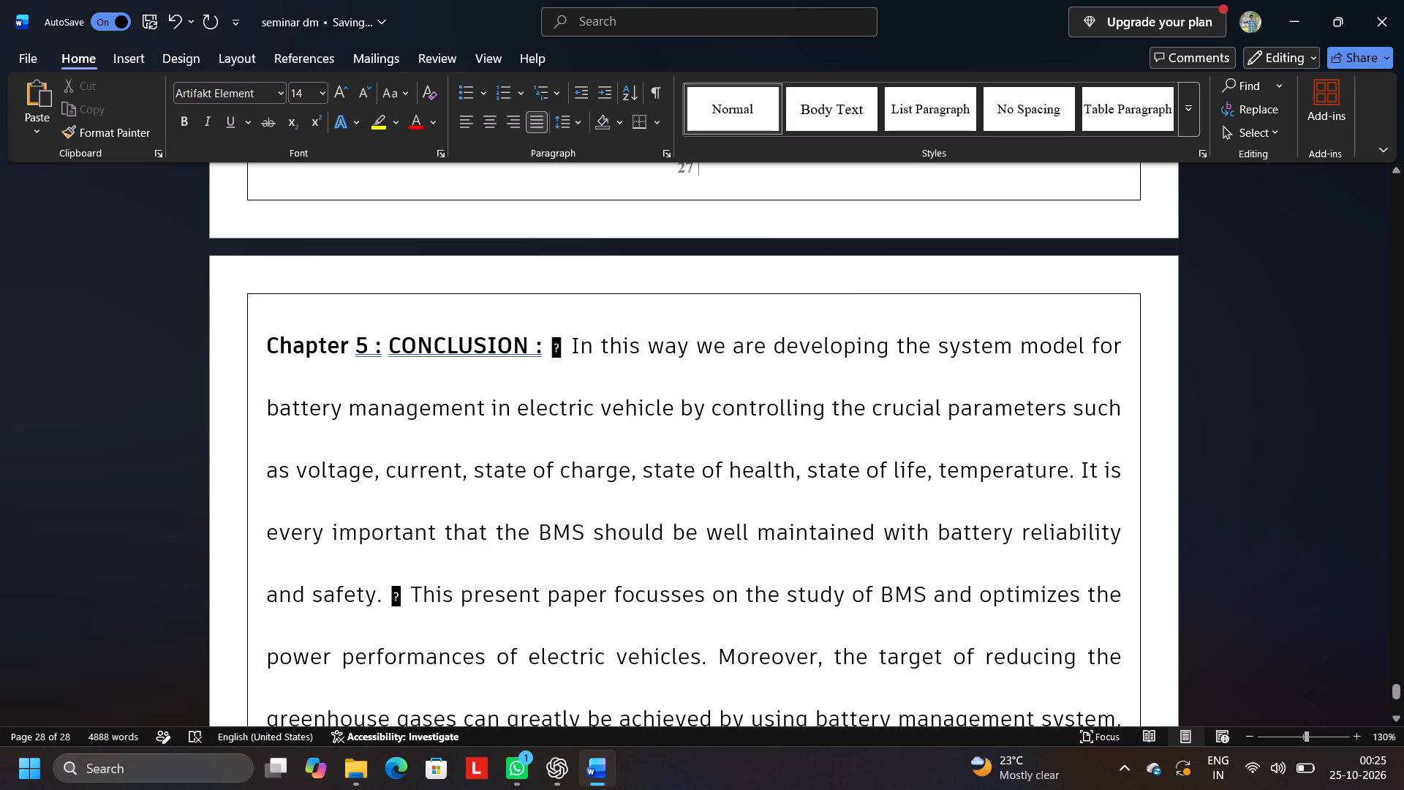
Break the Chapter 5 conclusion text into separate paragraphs after the heading and before "This present paper focusses".
{"action": "key", "text": "Return"}
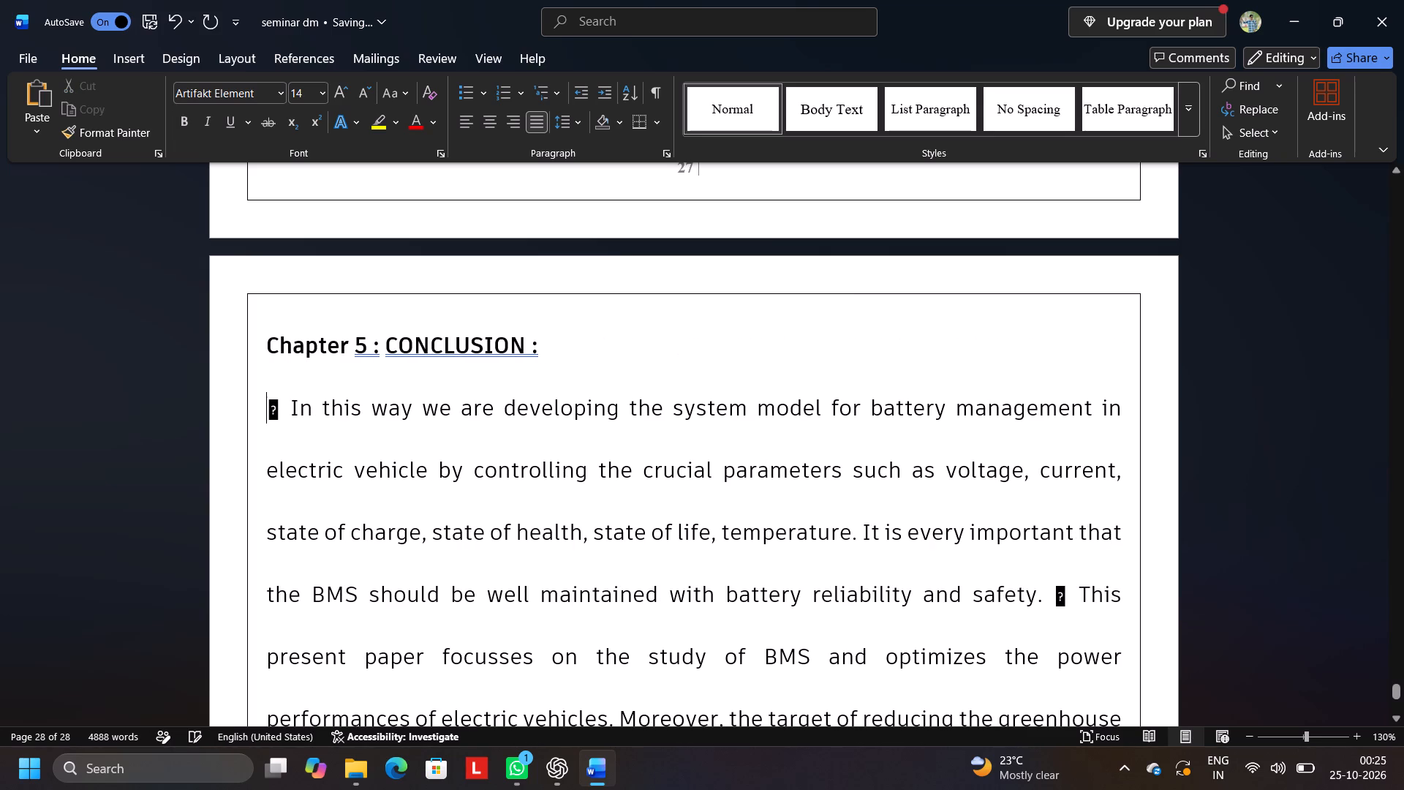
{"action": "left_click", "coordinate": [1052, 592]}
{"action": "key", "text": "Return"}
Format the two conclusion paragraphs under the Chapter 5 heading as a bulleted list.
{"action": "scroll", "coordinate": [967, 581], "scroll_direction": "down", "scroll_amount": 7}
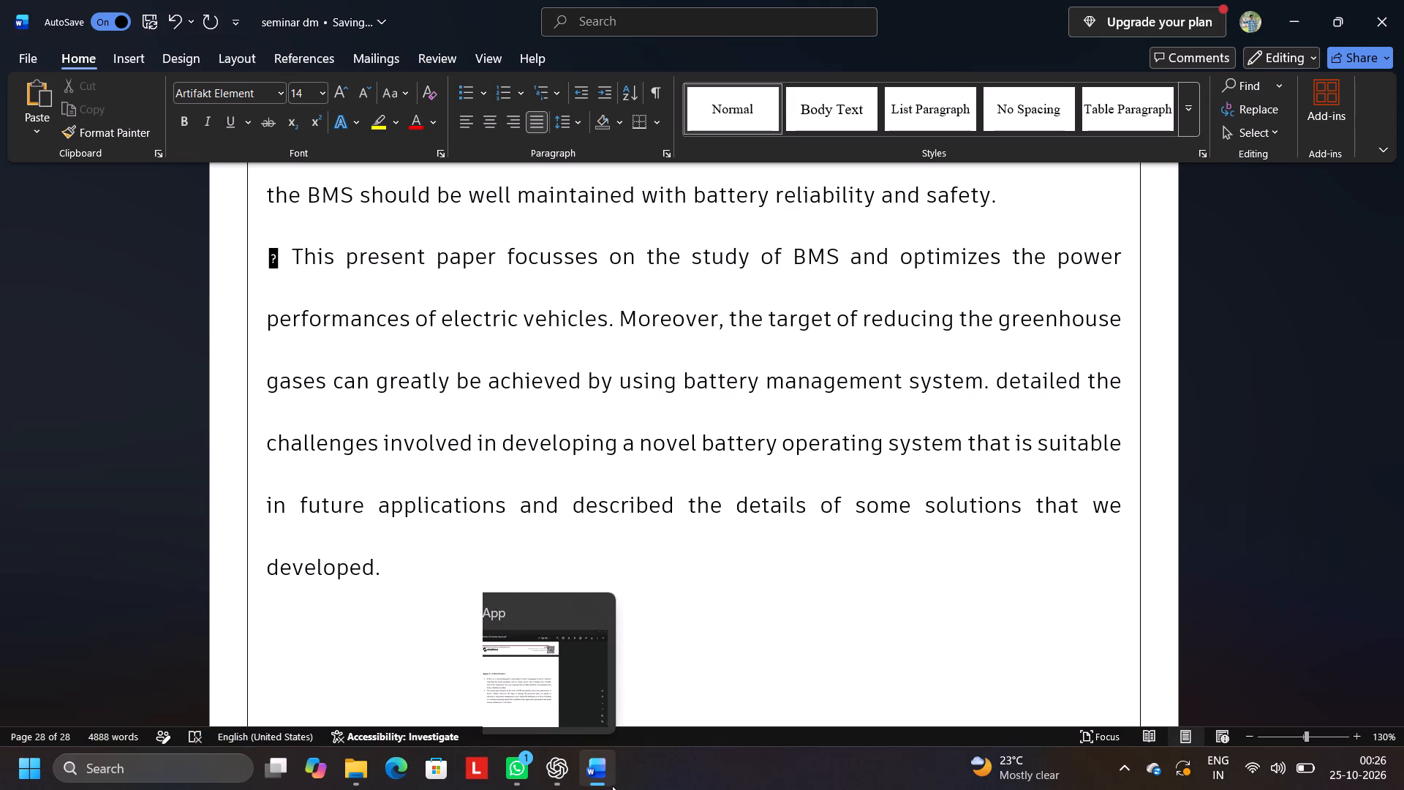
{"action": "scroll", "coordinate": [345, 337], "scroll_direction": "up", "scroll_amount": 3}
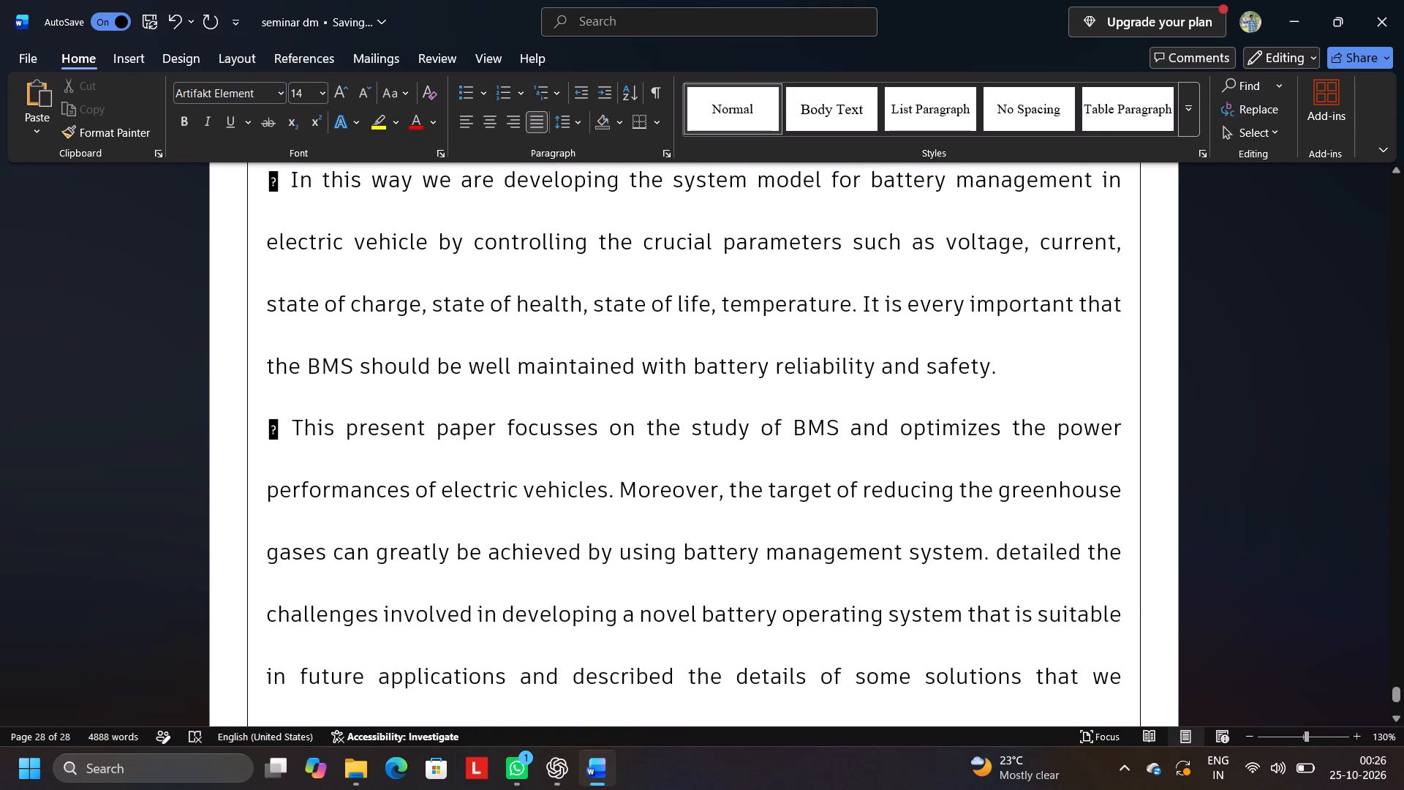
{"action": "scroll", "coordinate": [339, 296], "scroll_direction": "up", "scroll_amount": 1}
{"action": "left_click_drag", "start_coordinate": [265, 222], "coordinate": [641, 736]}
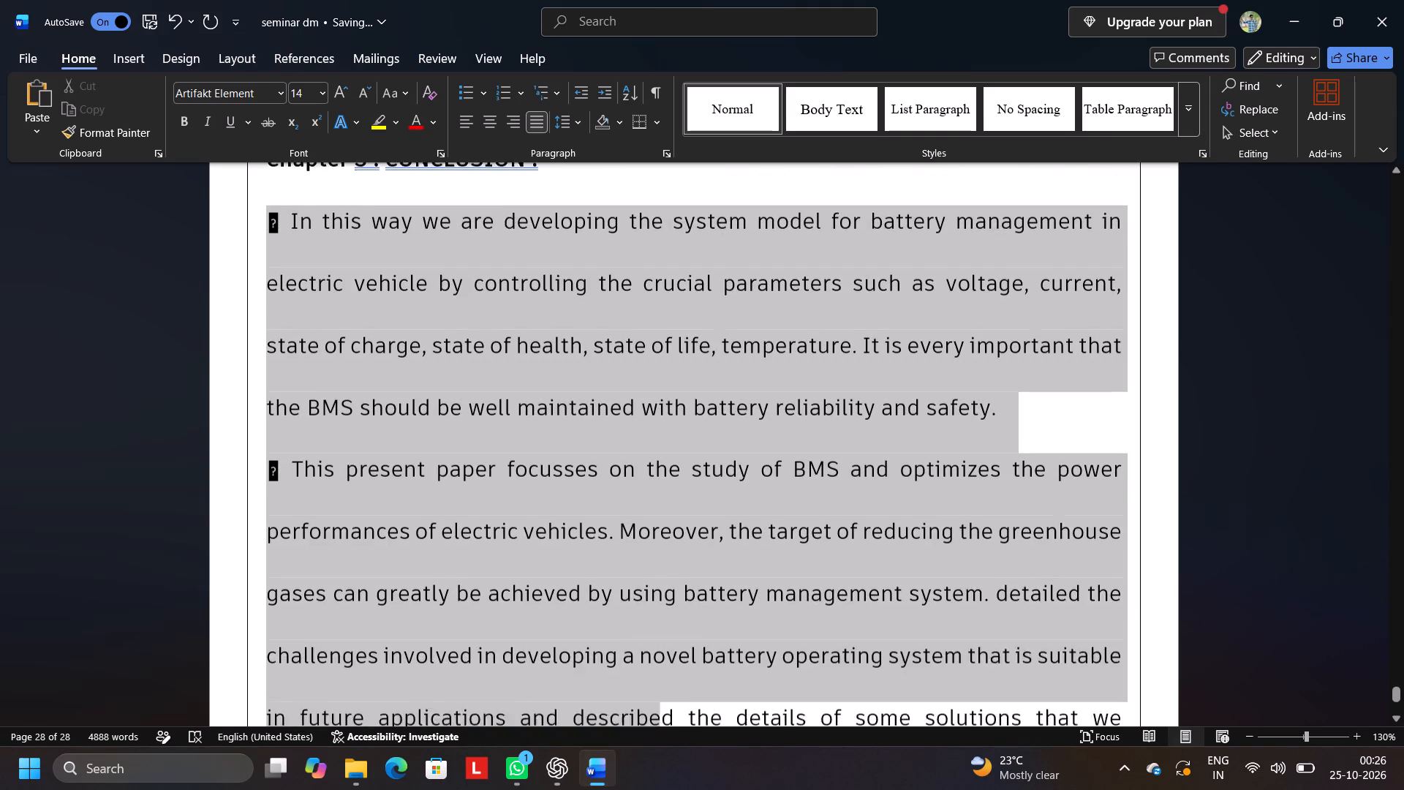
{"action": "left_click_drag", "start_coordinate": [641, 736], "coordinate": [588, 595]}
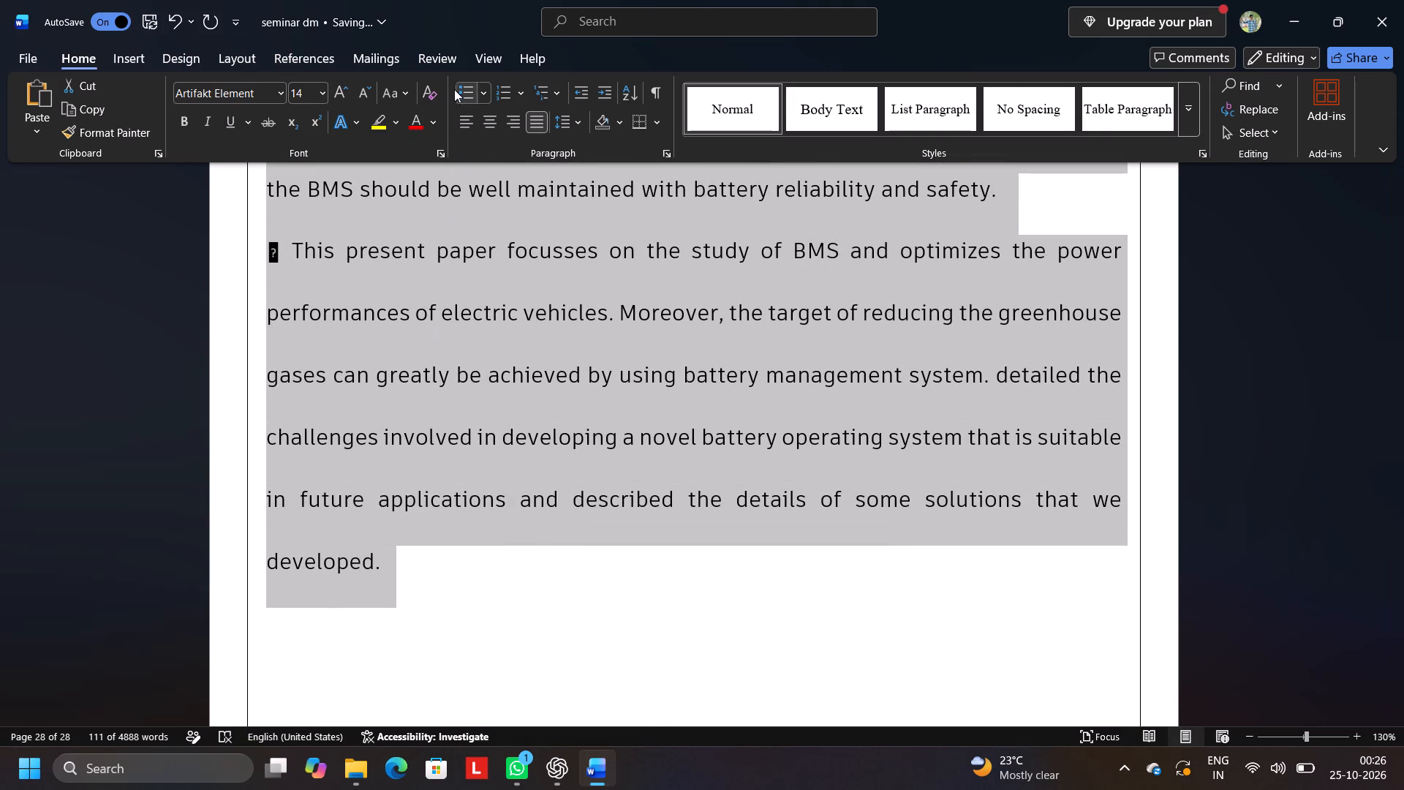
{"action": "left_click", "coordinate": [467, 91]}
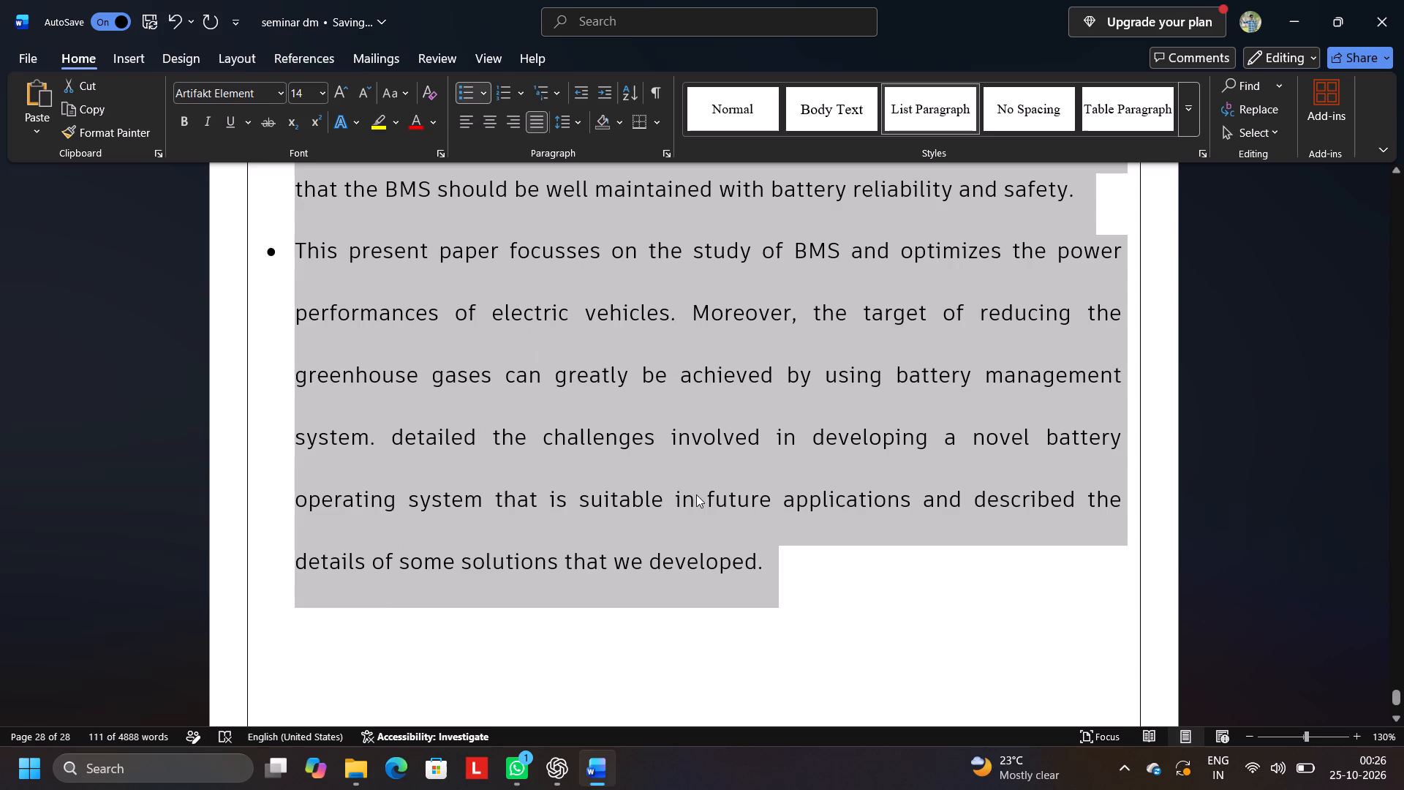
{"action": "left_click", "coordinate": [973, 661]}
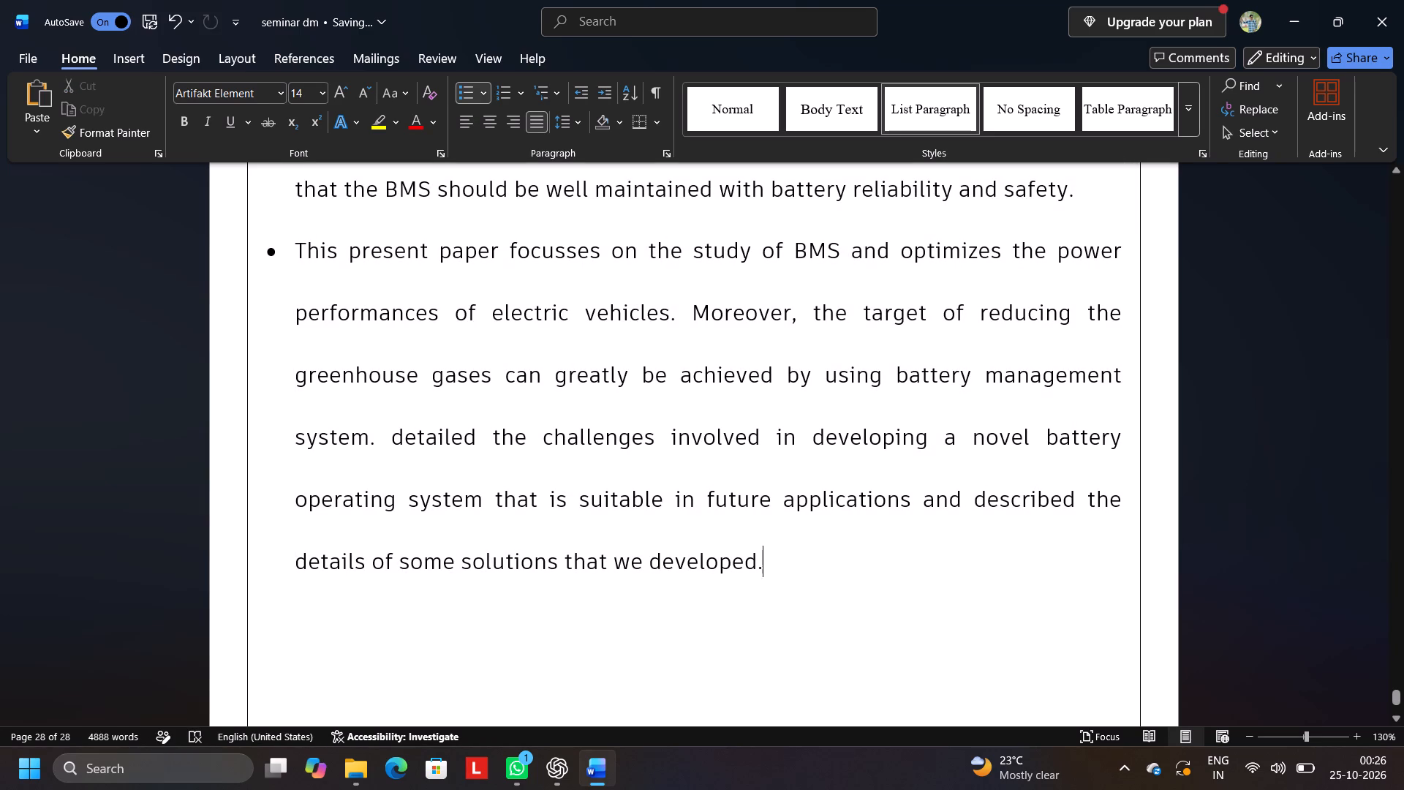
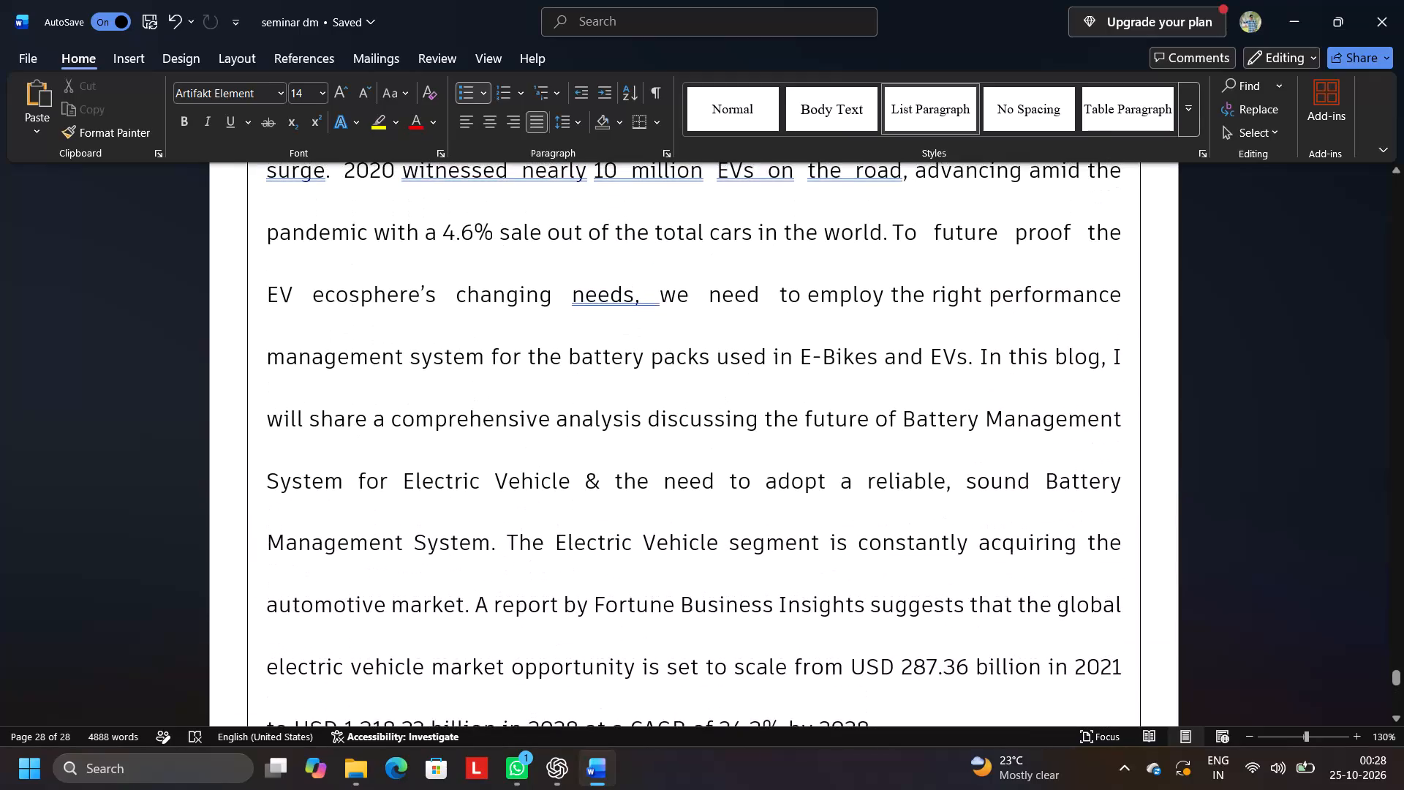
Review the body of the report from the Chapter 3 lithium-ion battery pages through the bulleted Chapter 5 conclusion.
{"action": "scroll", "coordinate": [943, 556], "scroll_direction": "up", "scroll_amount": 8}
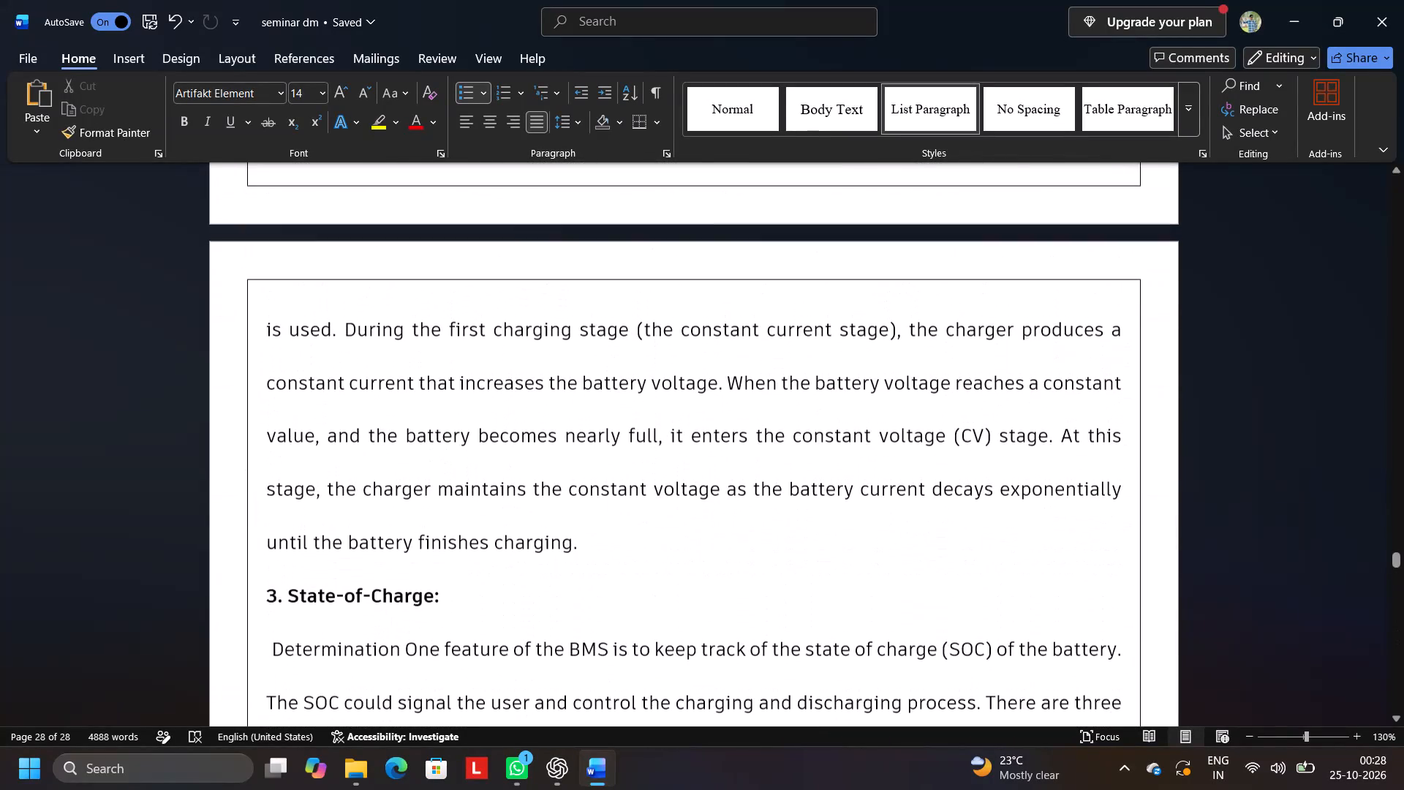
{"action": "scroll", "coordinate": [943, 556], "scroll_direction": "up", "scroll_amount": 16}
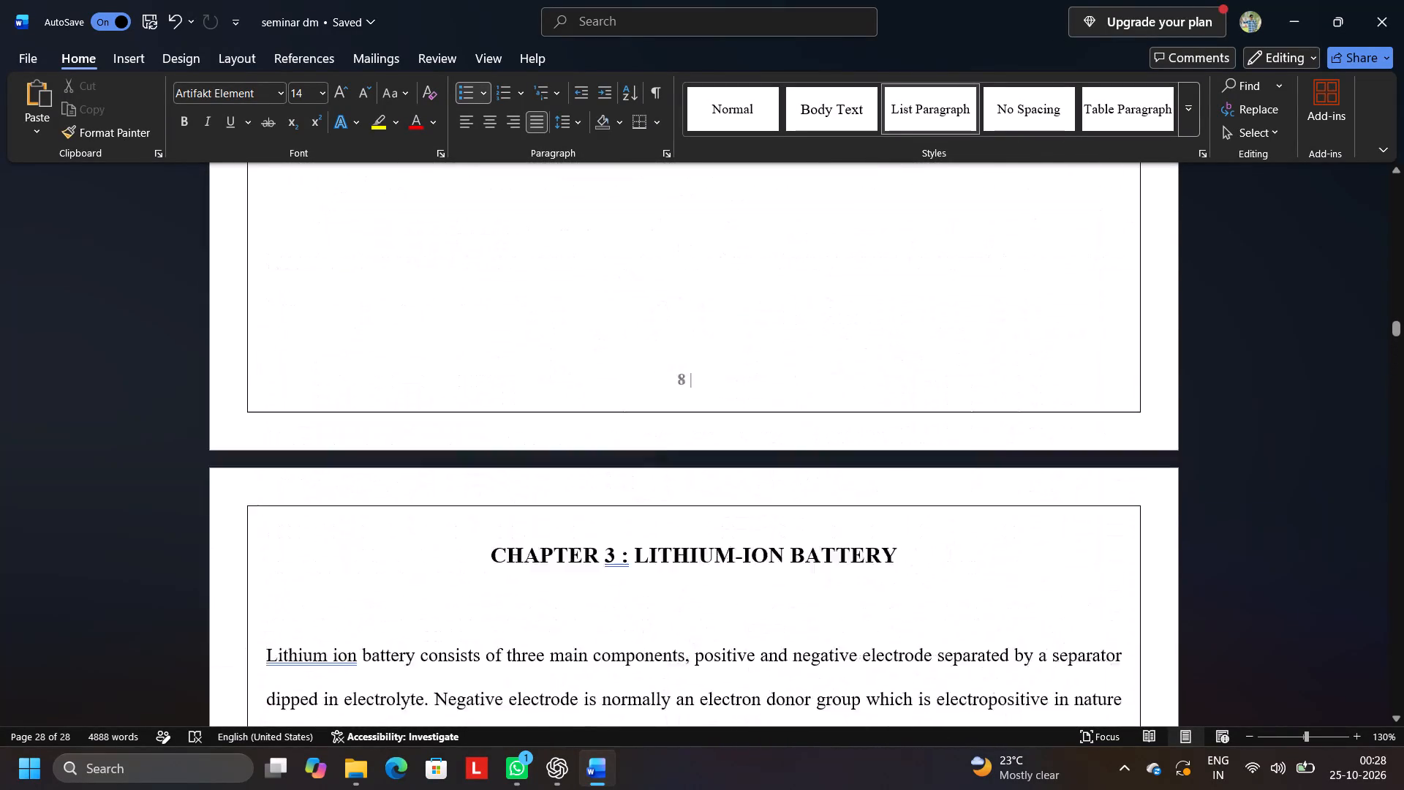
{"action": "scroll", "coordinate": [943, 556], "scroll_direction": "down", "scroll_amount": 11}
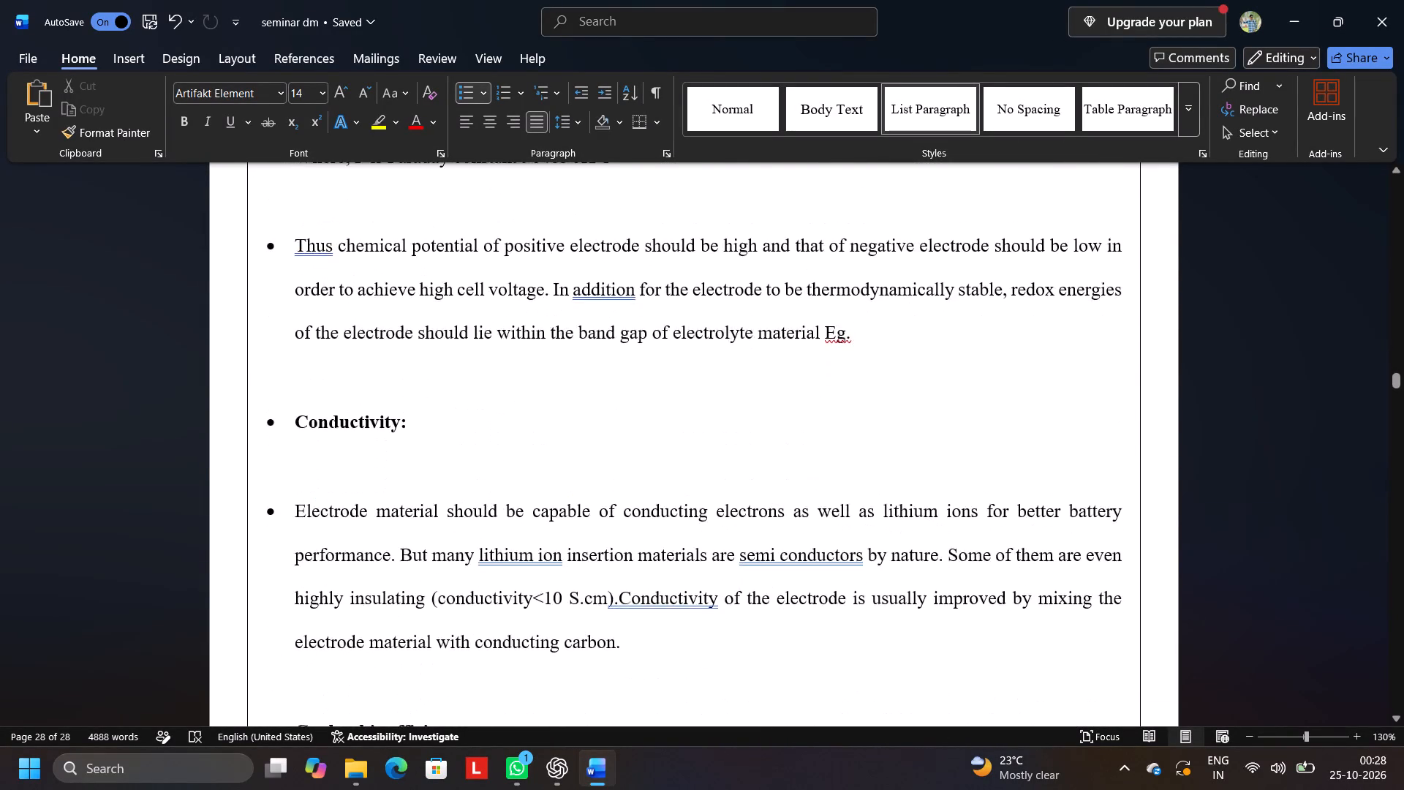
{"action": "scroll", "coordinate": [943, 556], "scroll_direction": "down", "scroll_amount": 1}
{"action": "scroll", "coordinate": [943, 556], "scroll_direction": "up", "scroll_amount": 1}
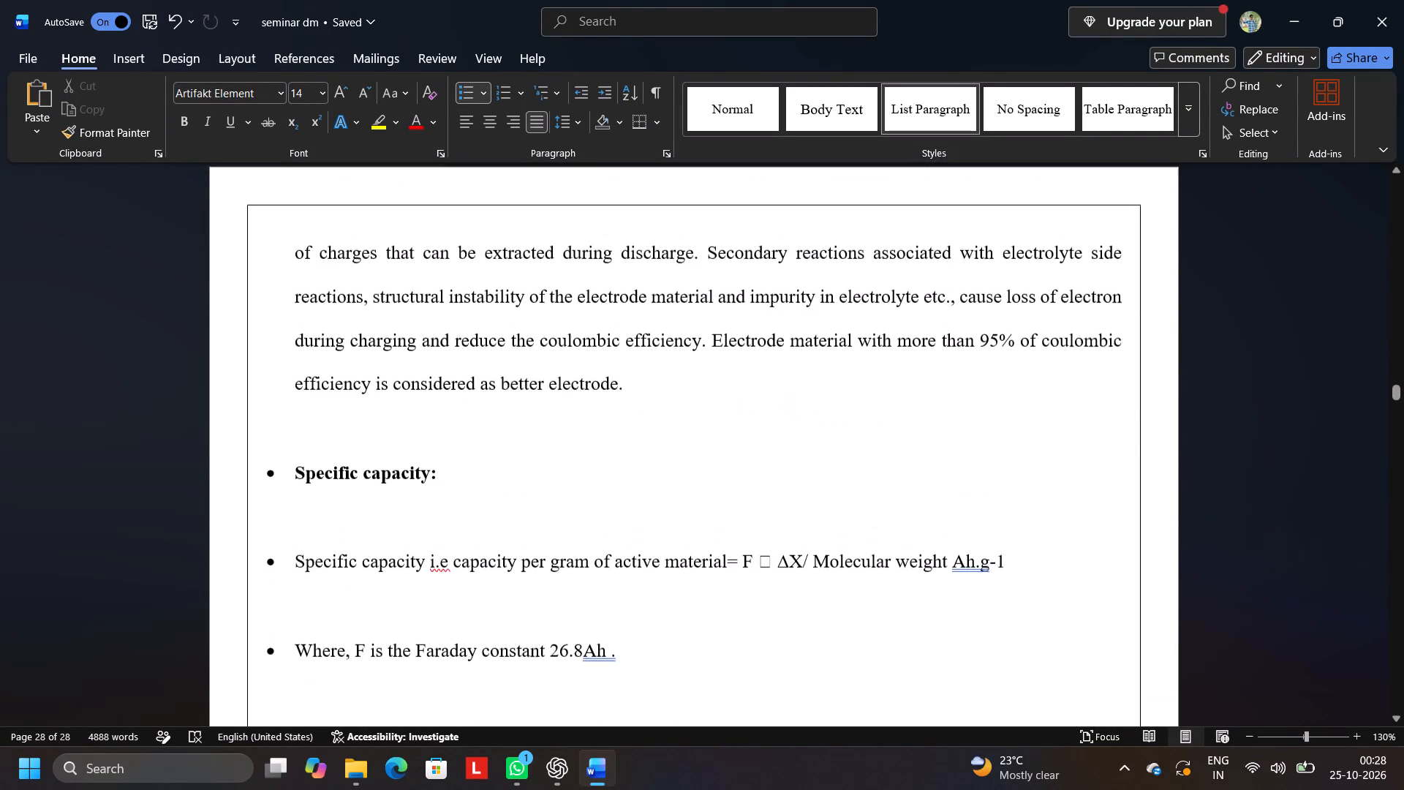
{"action": "scroll", "coordinate": [943, 556], "scroll_direction": "up", "scroll_amount": 8}
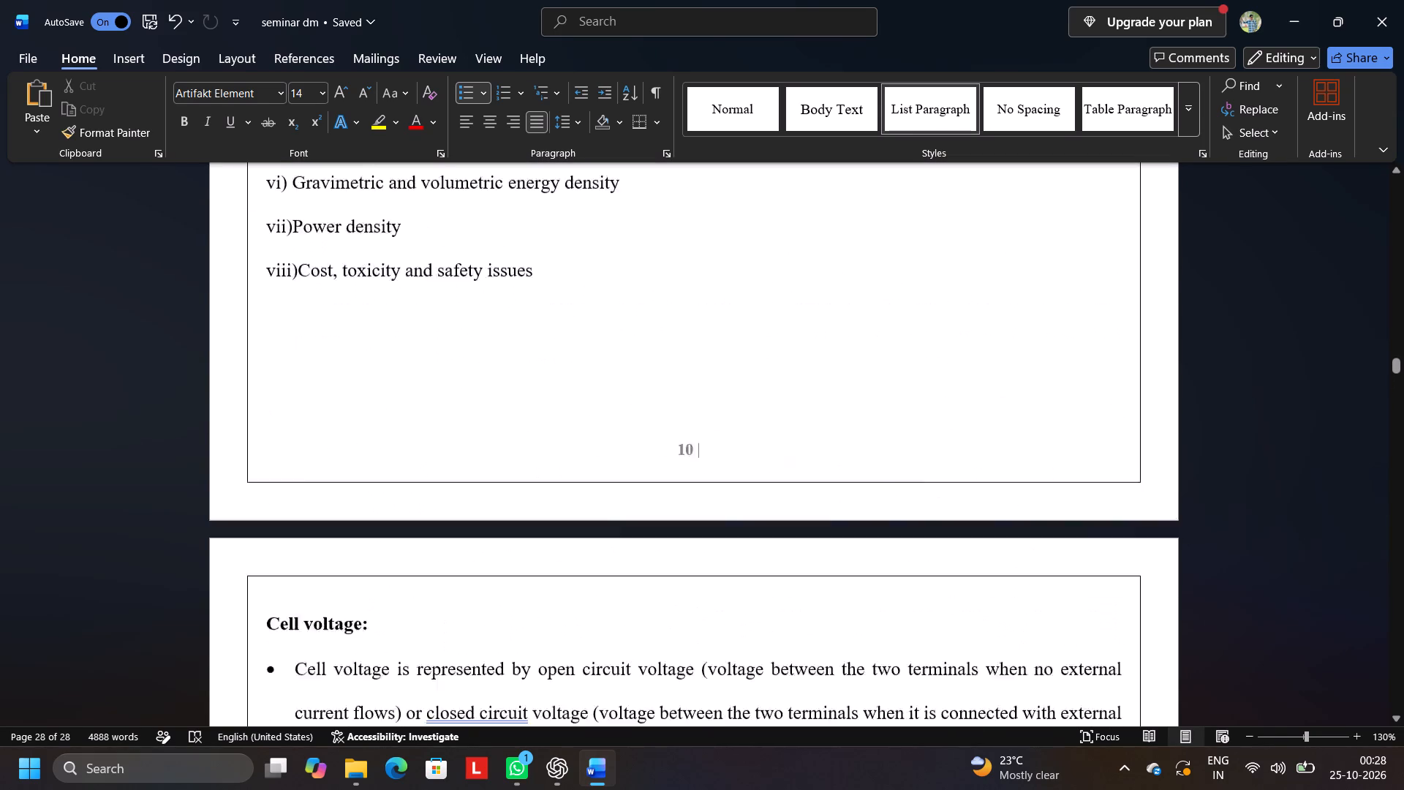
{"action": "scroll", "coordinate": [943, 556], "scroll_direction": "up", "scroll_amount": 3}
{"action": "scroll", "coordinate": [943, 556], "scroll_direction": "down", "scroll_amount": 5}
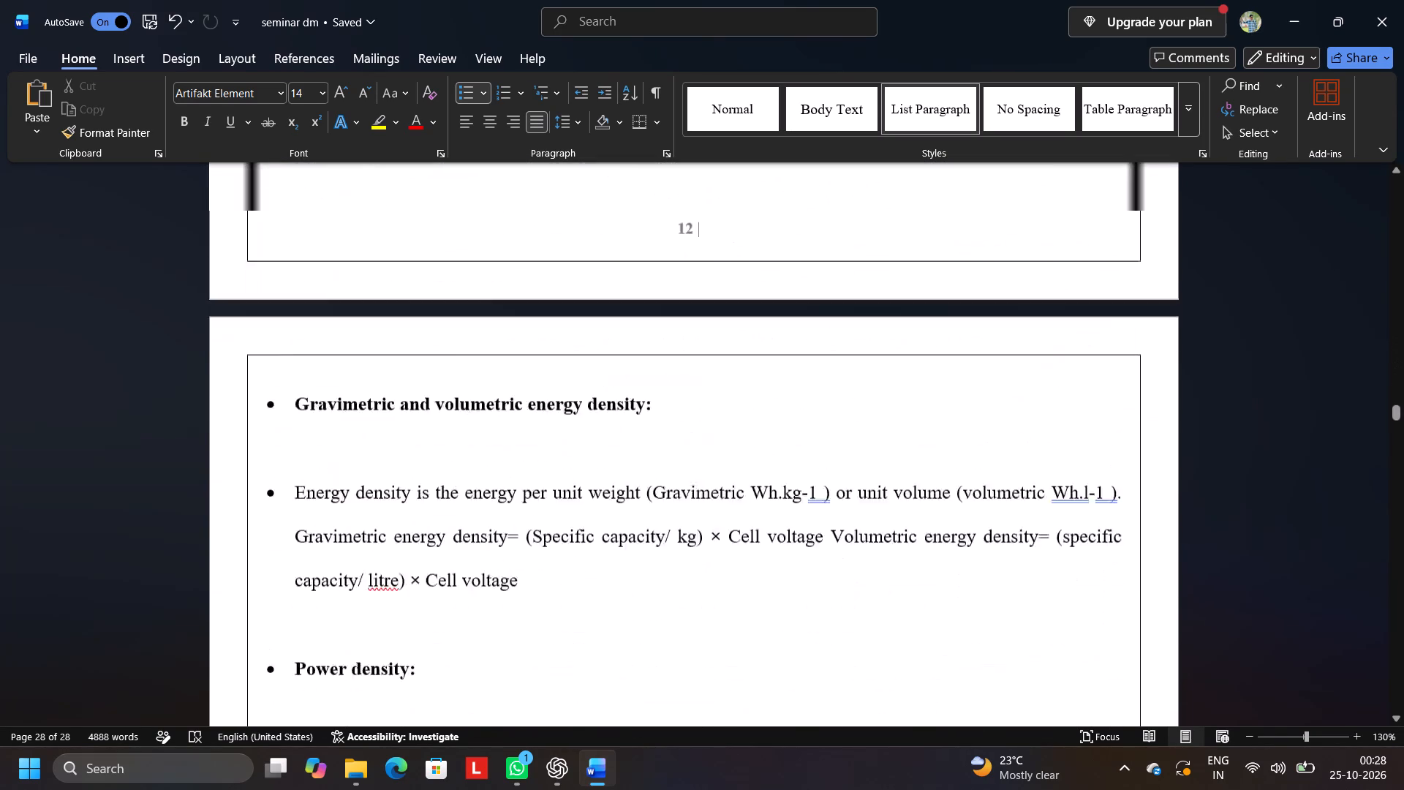
{"action": "scroll", "coordinate": [943, 556], "scroll_direction": "down", "scroll_amount": 7}
{"action": "scroll", "coordinate": [943, 556], "scroll_direction": "down", "scroll_amount": 17}
{"action": "scroll", "coordinate": [943, 556], "scroll_direction": "up", "scroll_amount": 2}
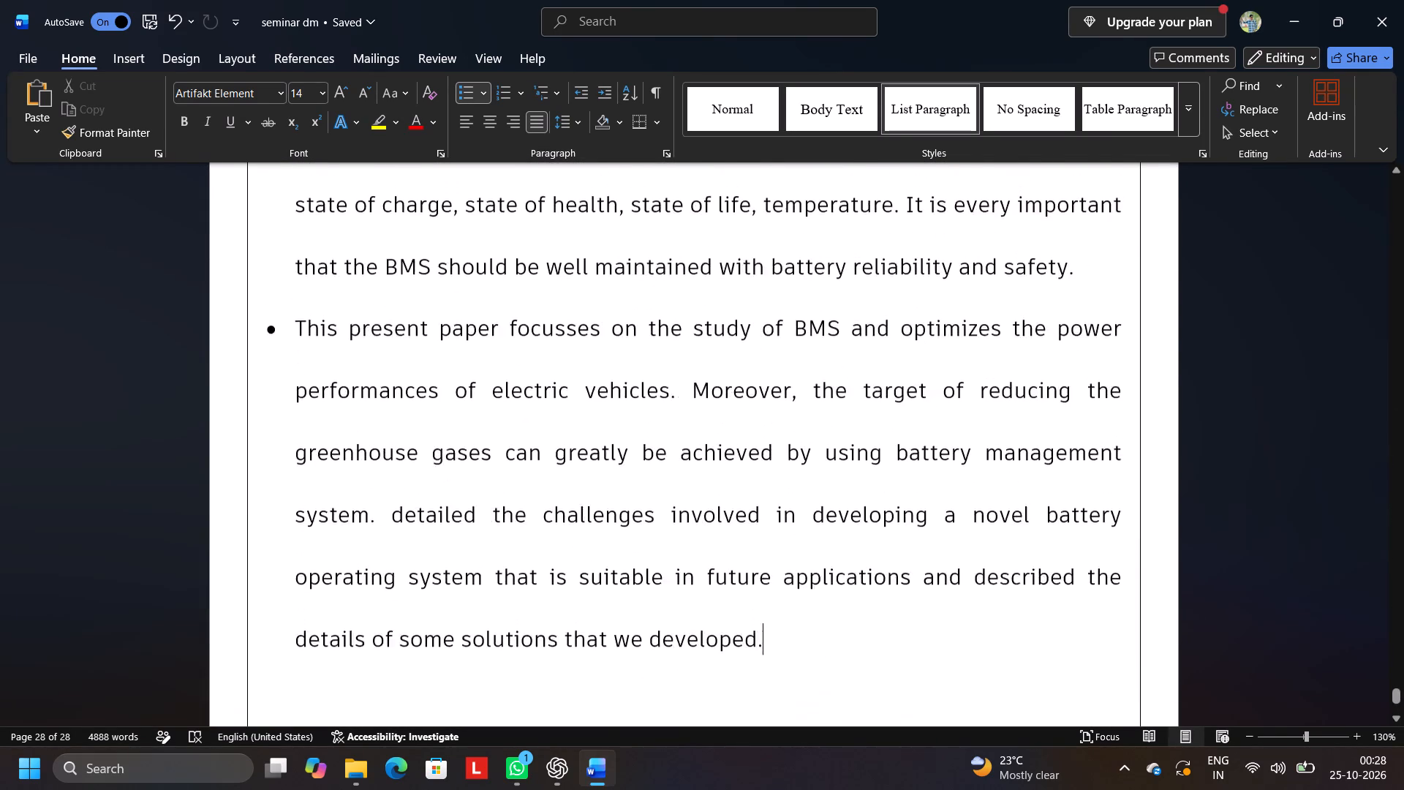
{"action": "scroll", "coordinate": [943, 556], "scroll_direction": "up", "scroll_amount": 1}
{"action": "scroll", "coordinate": [943, 556], "scroll_direction": "down", "scroll_amount": 1}
{"action": "scroll", "coordinate": [943, 556], "scroll_direction": "up", "scroll_amount": 1}
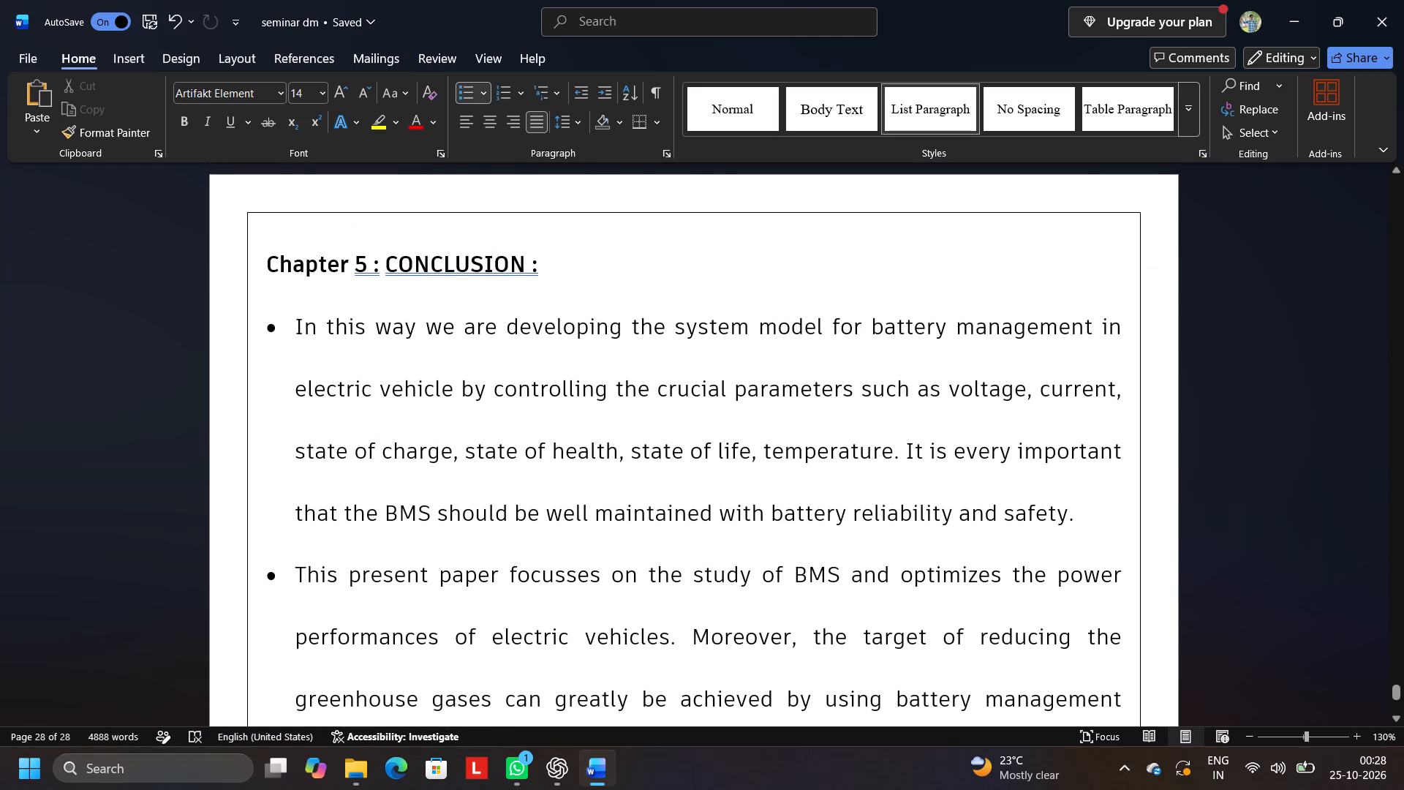
Review the report's front matter, from the title page through the certificate and examiner pages to the abstract.
{"action": "scroll", "coordinate": [943, 556], "scroll_direction": "up", "scroll_amount": 14}
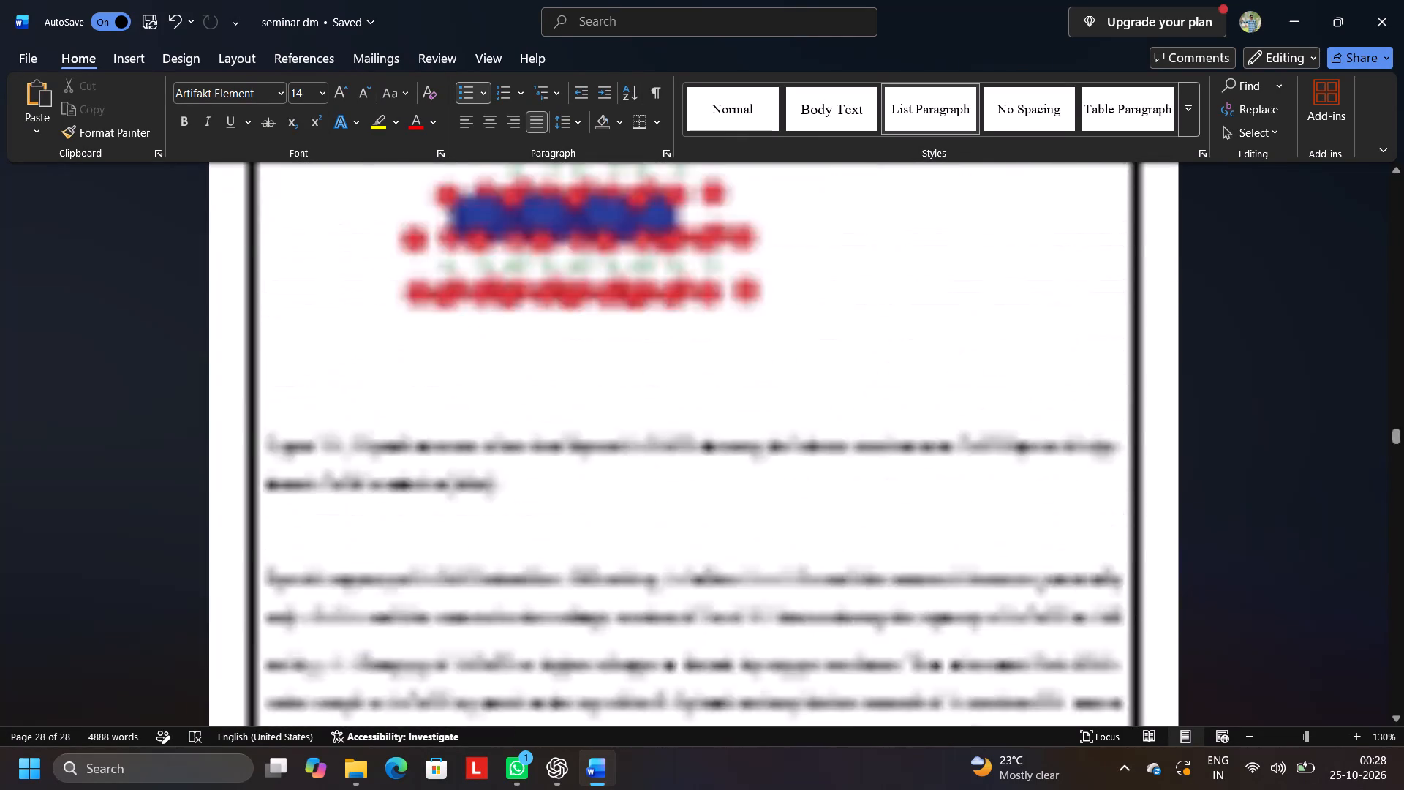
{"action": "scroll", "coordinate": [943, 556], "scroll_direction": "up", "scroll_amount": 10}
{"action": "scroll", "coordinate": [943, 556], "scroll_direction": "down", "scroll_amount": 1}
{"action": "scroll", "coordinate": [943, 556], "scroll_direction": "up", "scroll_amount": 1}
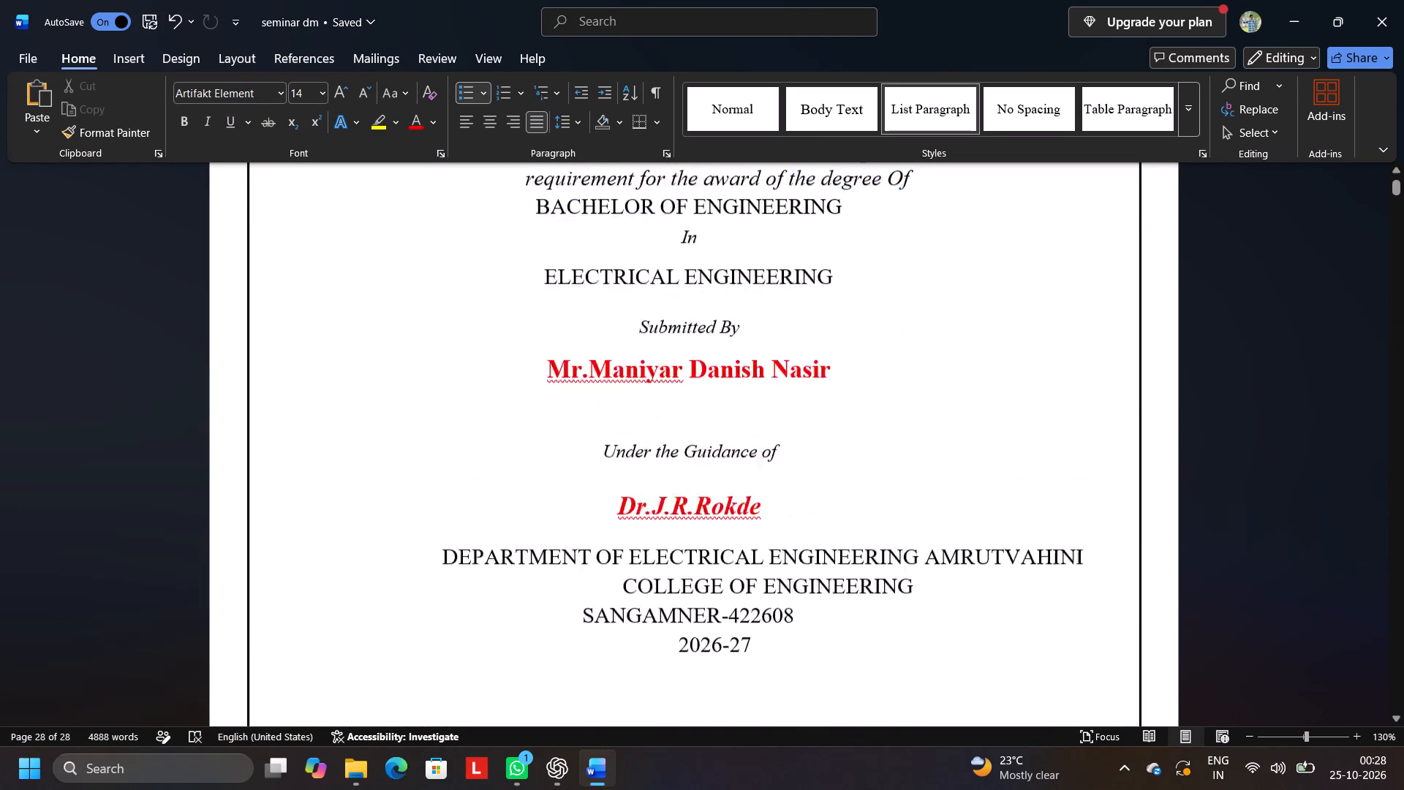
{"action": "scroll", "coordinate": [943, 556], "scroll_direction": "up", "scroll_amount": 1}
{"action": "scroll", "coordinate": [943, 556], "scroll_direction": "down", "scroll_amount": 1}
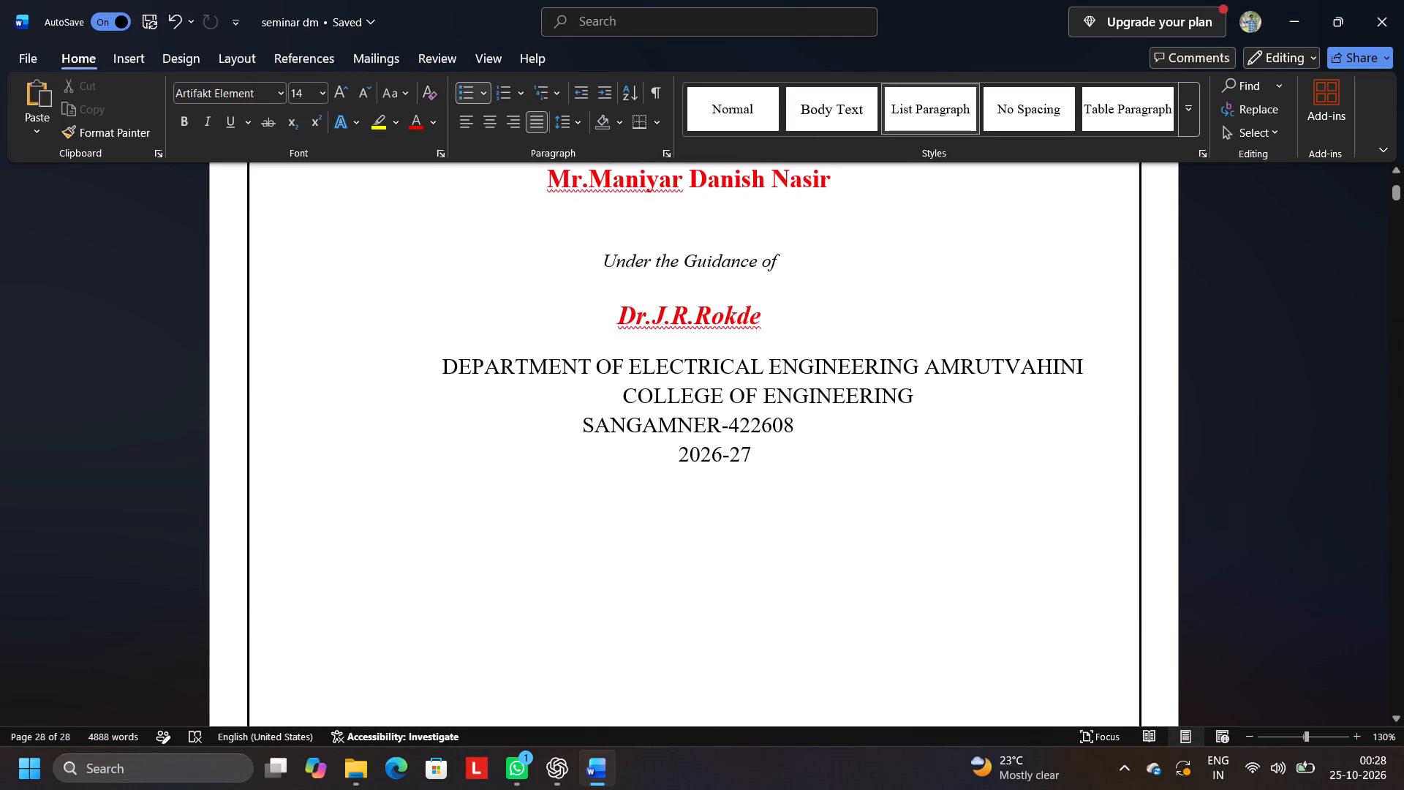
{"action": "scroll", "coordinate": [943, 556], "scroll_direction": "down", "scroll_amount": 4}
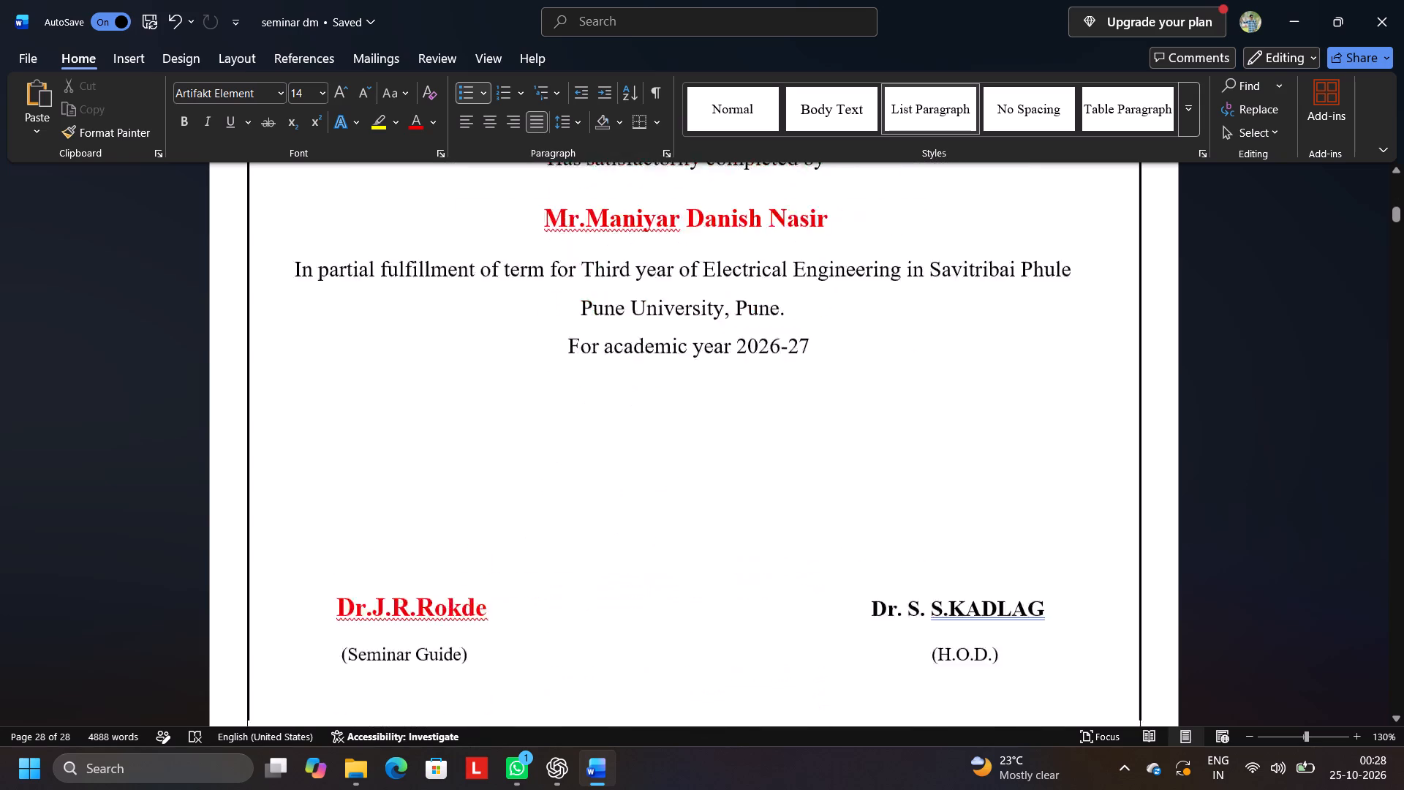
{"action": "scroll", "coordinate": [943, 556], "scroll_direction": "down", "scroll_amount": 1}
{"action": "scroll", "coordinate": [943, 556], "scroll_direction": "up", "scroll_amount": 1}
{"action": "scroll", "coordinate": [943, 556], "scroll_direction": "down", "scroll_amount": 1}
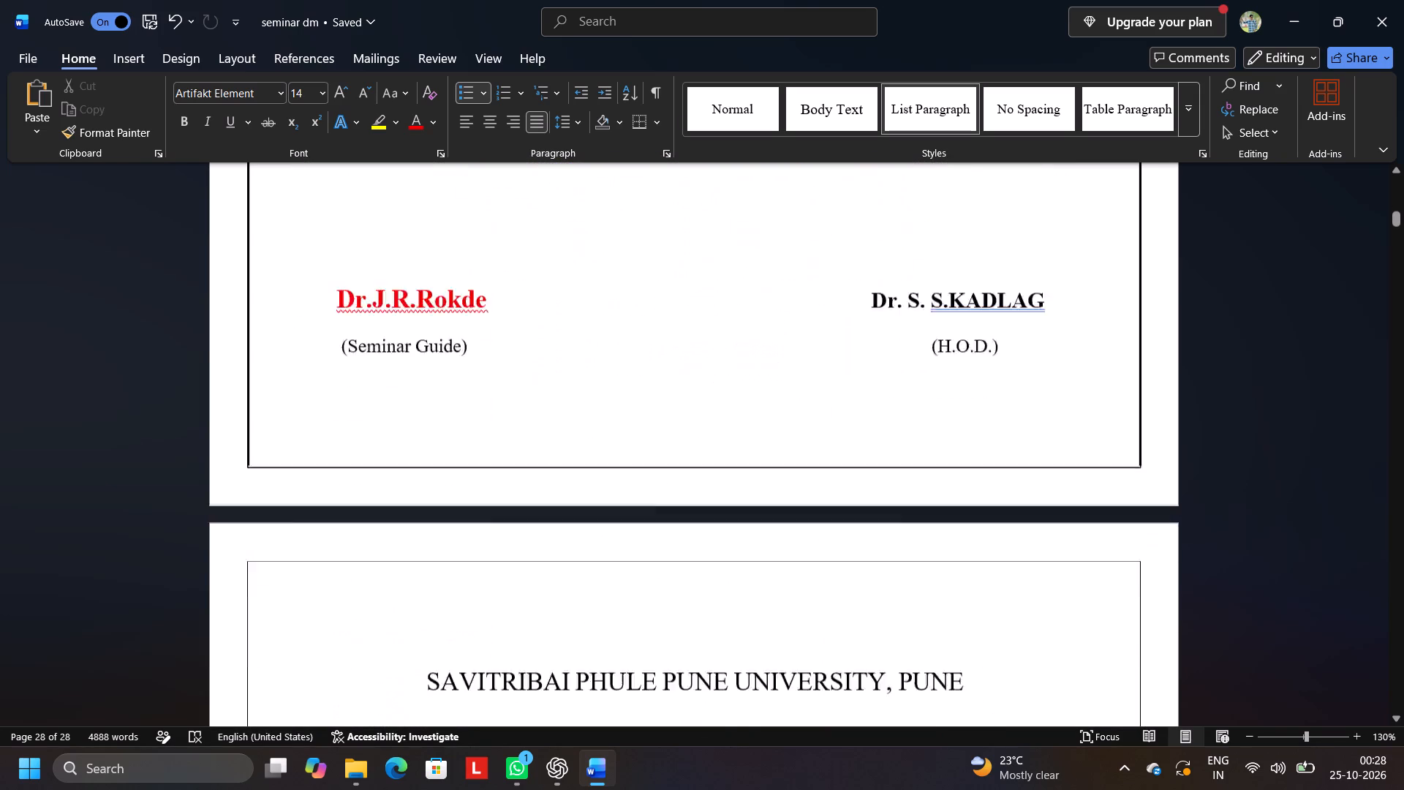
{"action": "scroll", "coordinate": [943, 556], "scroll_direction": "down", "scroll_amount": 4}
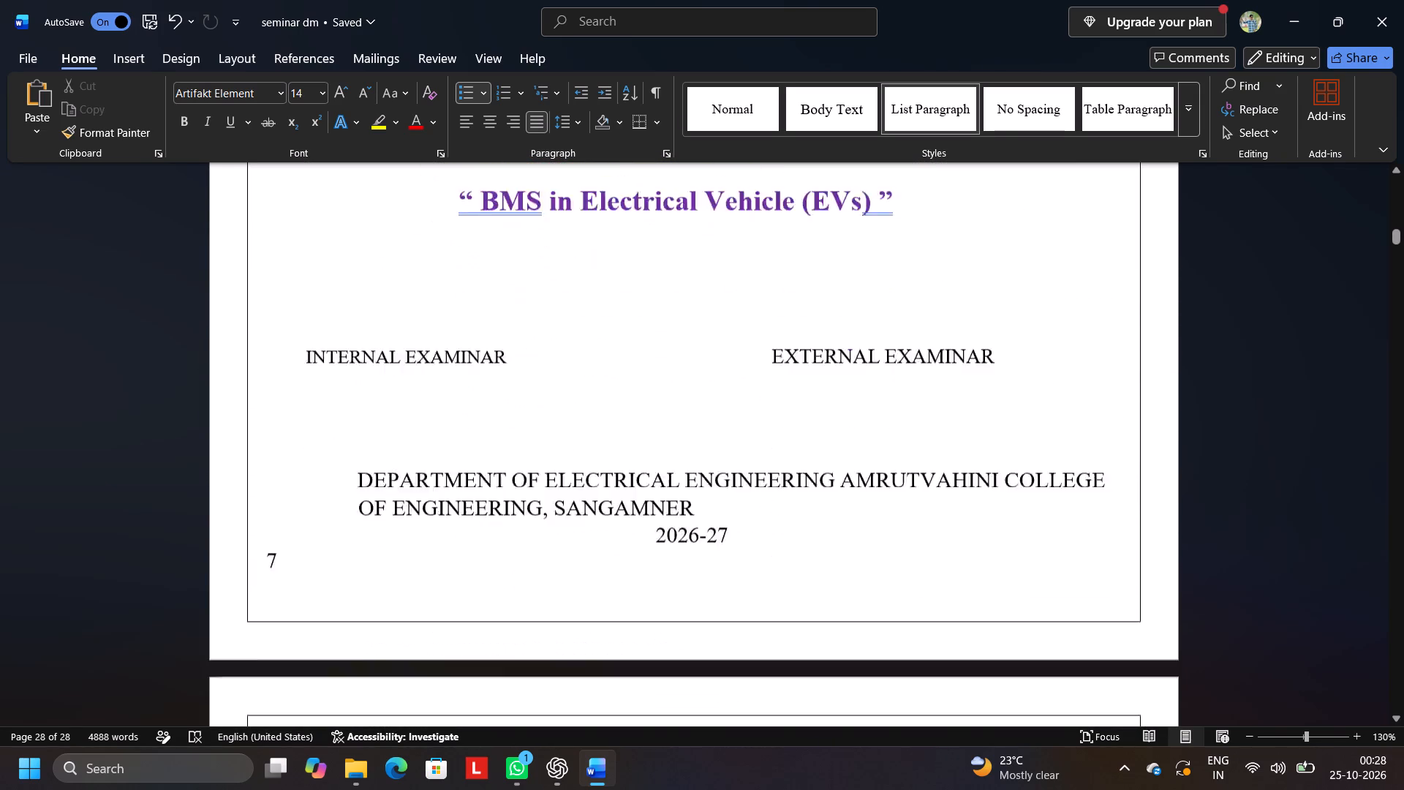
{"action": "scroll", "coordinate": [943, 556], "scroll_direction": "down", "scroll_amount": 6}
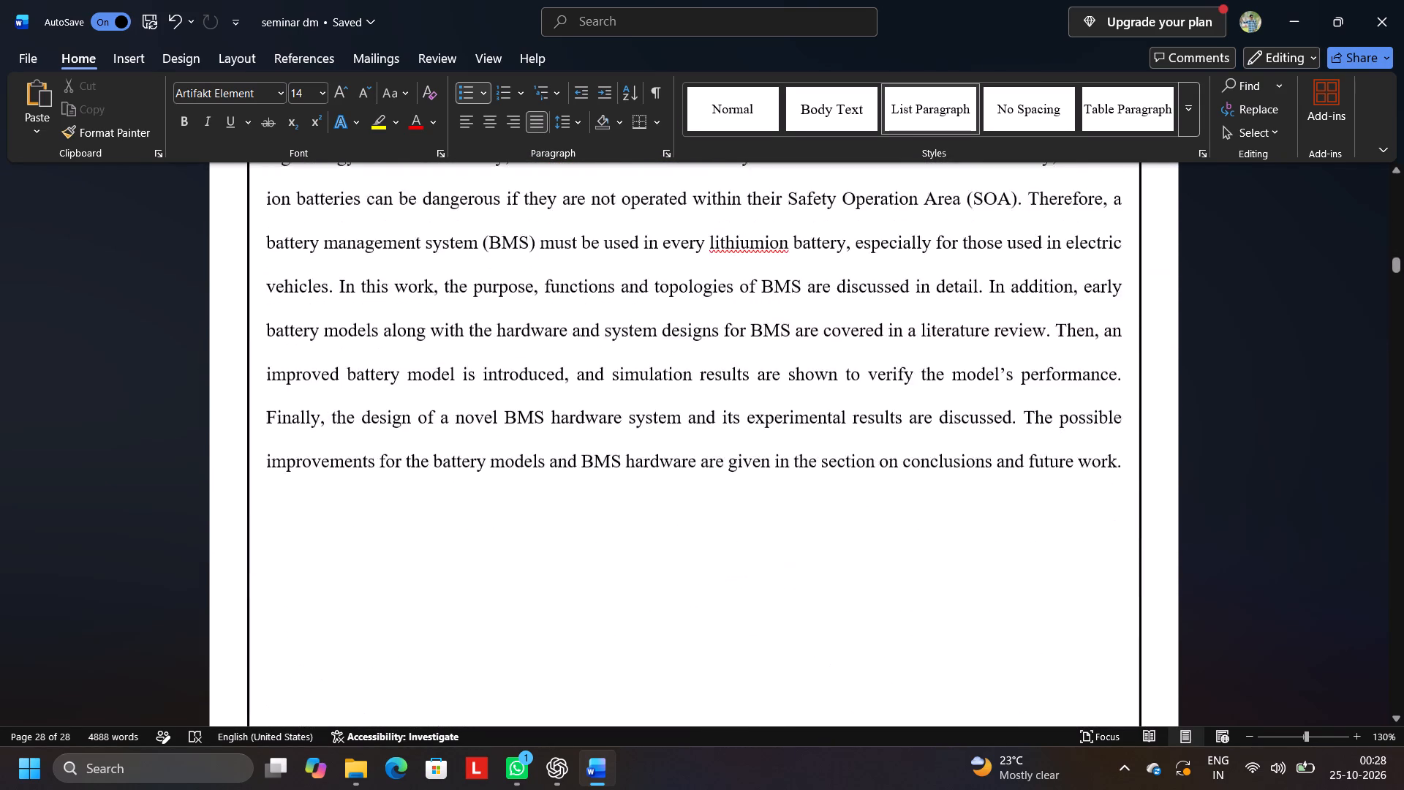
{"action": "scroll", "coordinate": [943, 556], "scroll_direction": "down", "scroll_amount": 3}
Examine the Contents page, checking its chapter and section entries and their page numbers.
{"action": "scroll", "coordinate": [943, 556], "scroll_direction": "up", "scroll_amount": 2}
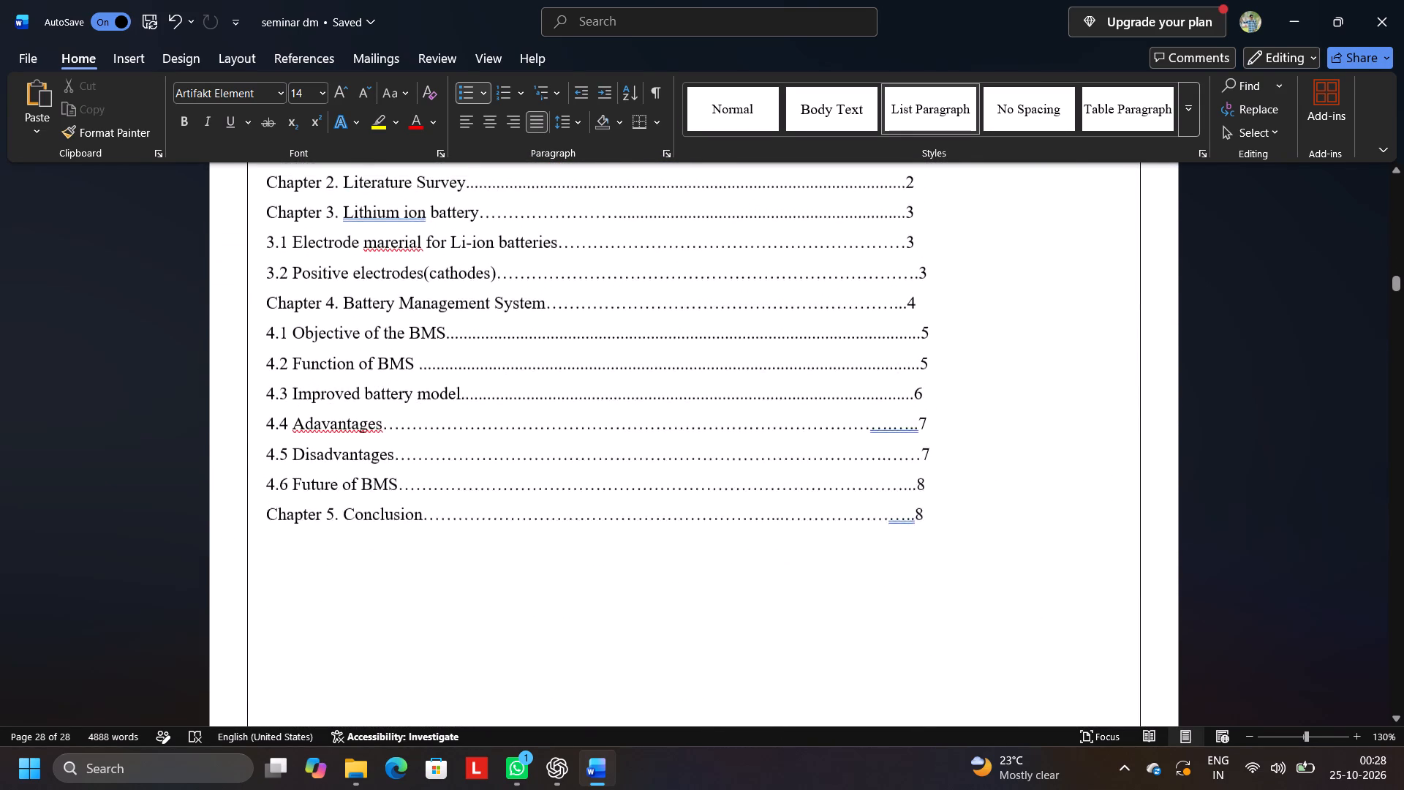
{"action": "scroll", "coordinate": [943, 556], "scroll_direction": "up", "scroll_amount": 2}
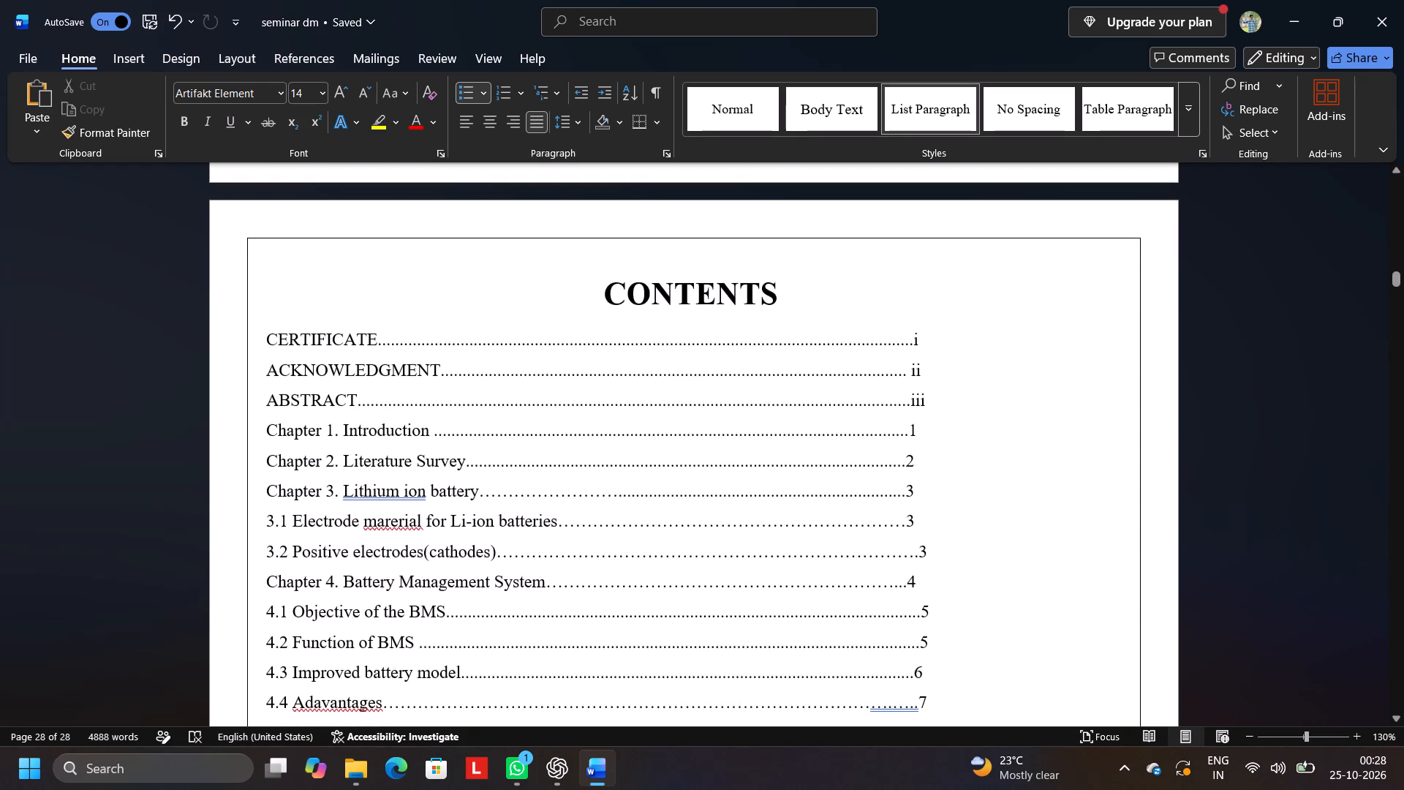
{"action": "scroll", "coordinate": [943, 556], "scroll_direction": "down", "scroll_amount": 1}
{"action": "scroll", "coordinate": [943, 556], "scroll_direction": "up", "scroll_amount": 1}
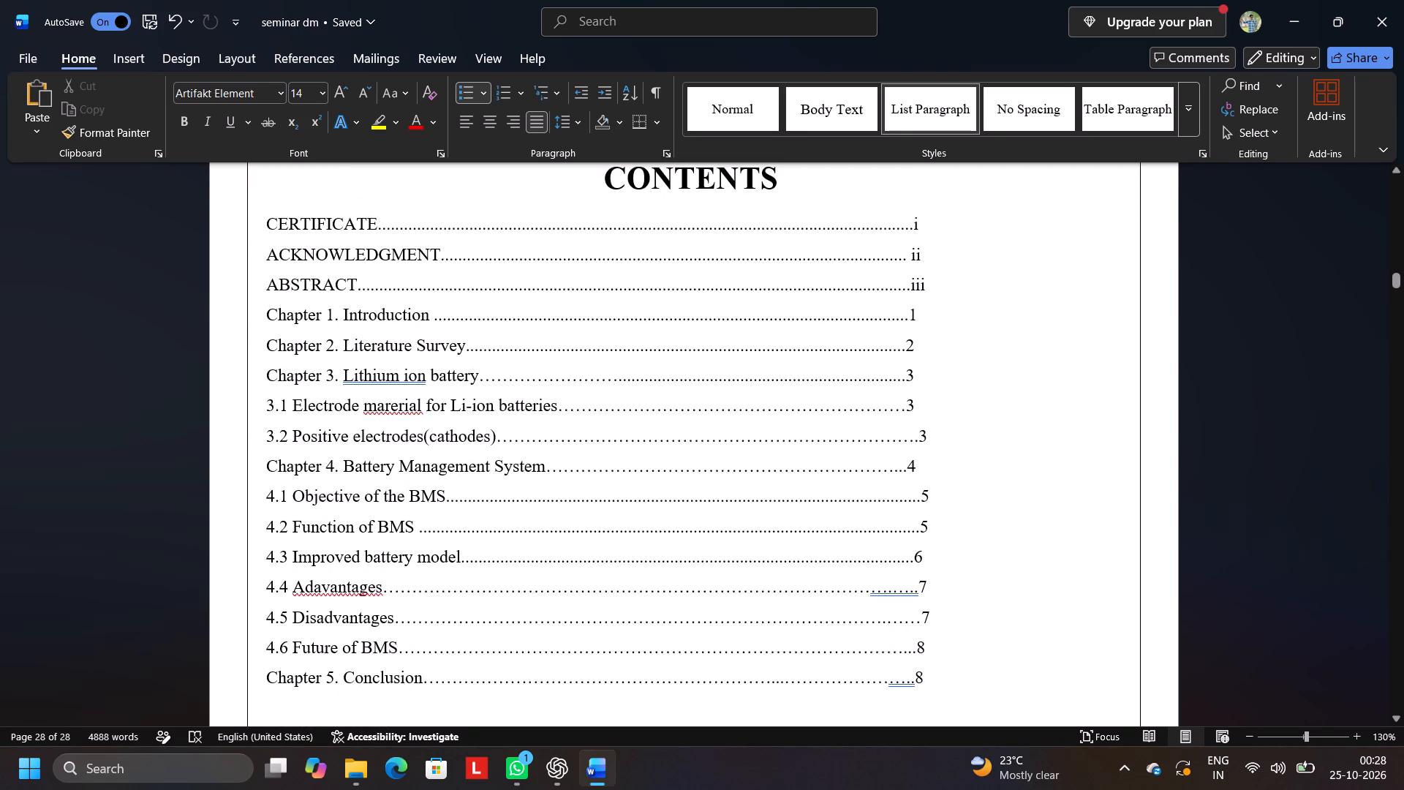
{"action": "scroll", "coordinate": [956, 452], "scroll_direction": "down", "scroll_amount": 1}
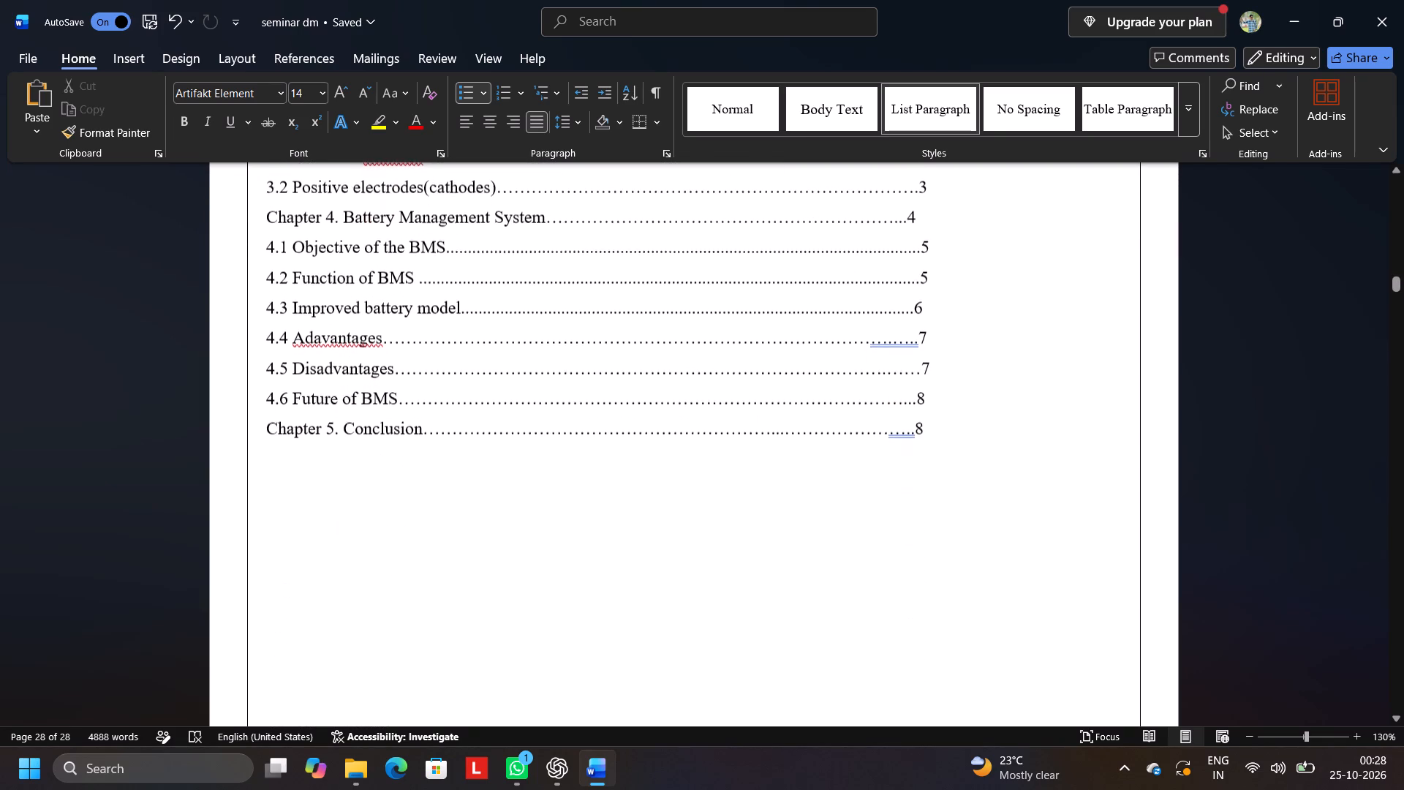
{"action": "scroll", "coordinate": [956, 452], "scroll_direction": "down", "scroll_amount": 4}
{"action": "scroll", "coordinate": [956, 452], "scroll_direction": "up", "scroll_amount": 2}
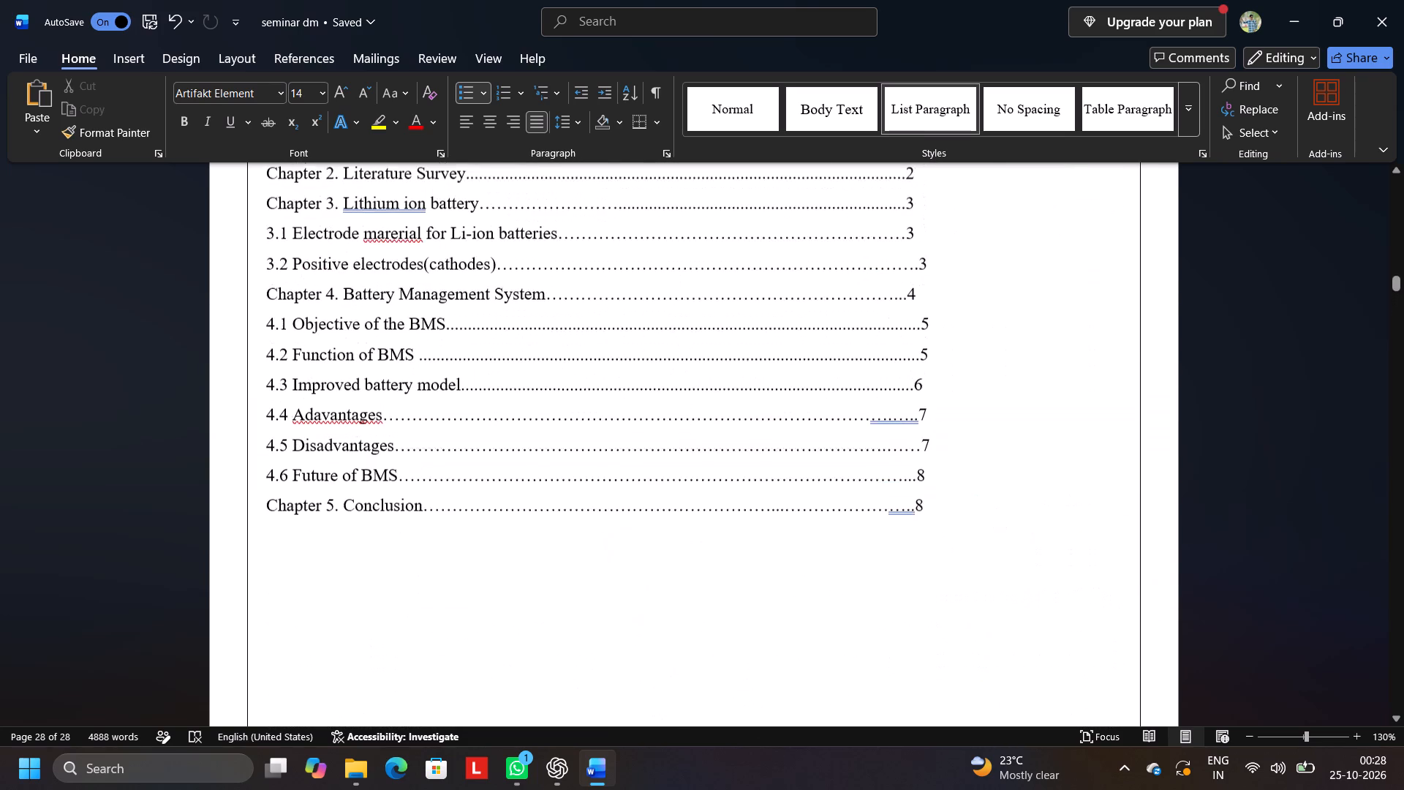
{"action": "scroll", "coordinate": [956, 452], "scroll_direction": "up", "scroll_amount": 1}
{"action": "scroll", "coordinate": [904, 320], "scroll_direction": "up", "scroll_amount": 1}
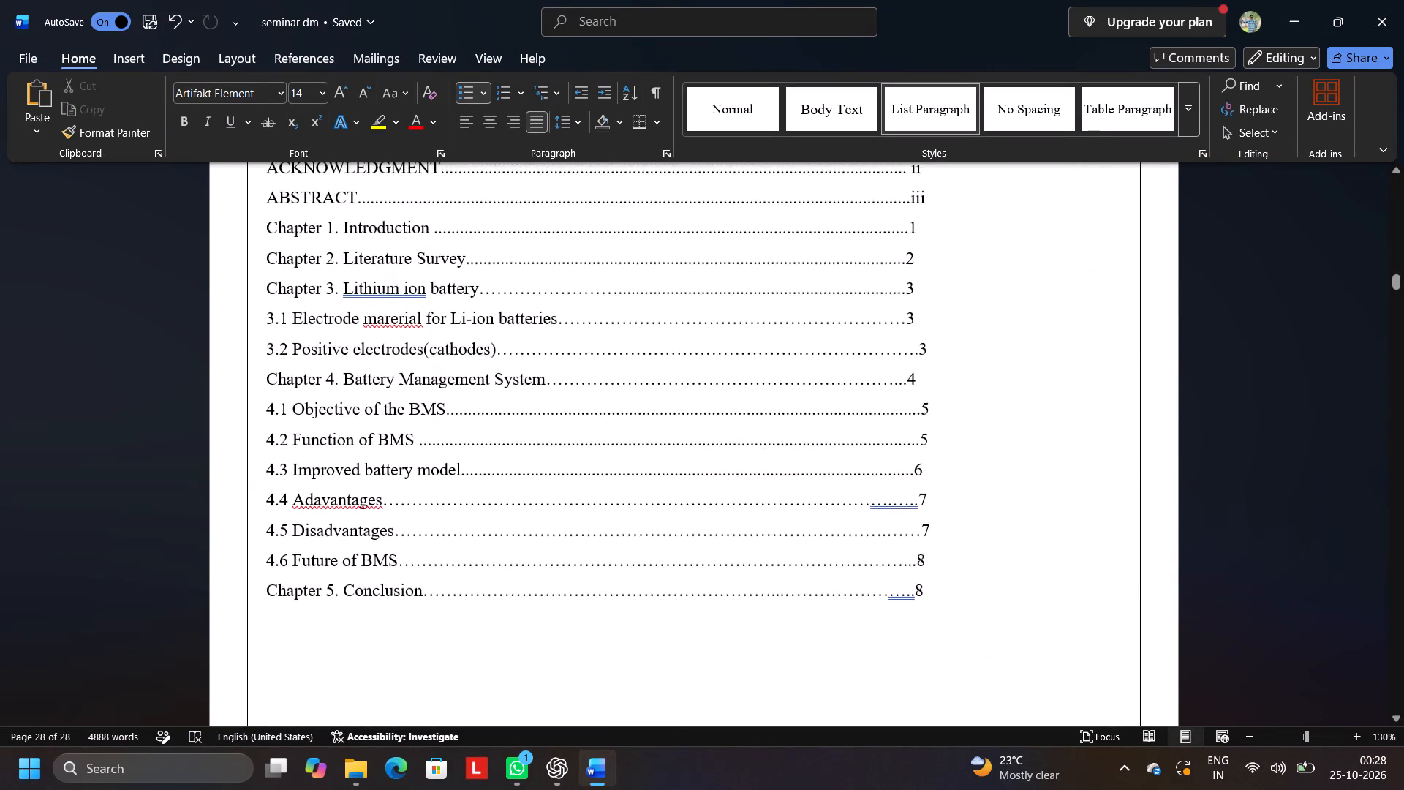
{"action": "scroll", "coordinate": [916, 339], "scroll_direction": "up", "scroll_amount": 1}
Set the paper size of the section containing the Chapter 5 conclusion to A4, 21 cm x 29.7 cm.
{"action": "scroll", "coordinate": [983, 560], "scroll_direction": "down", "scroll_amount": 3}
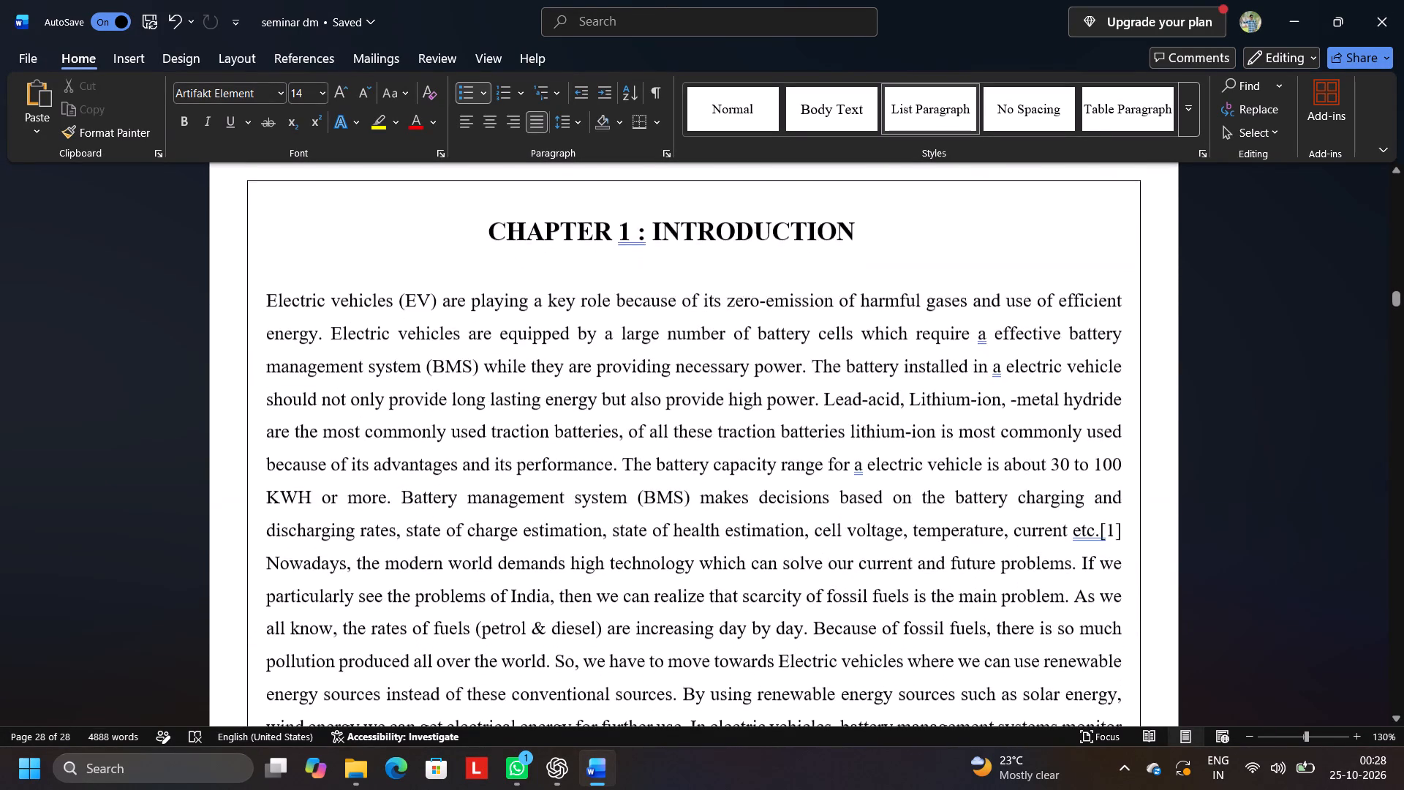
{"action": "scroll", "coordinate": [983, 560], "scroll_direction": "down", "scroll_amount": 5}
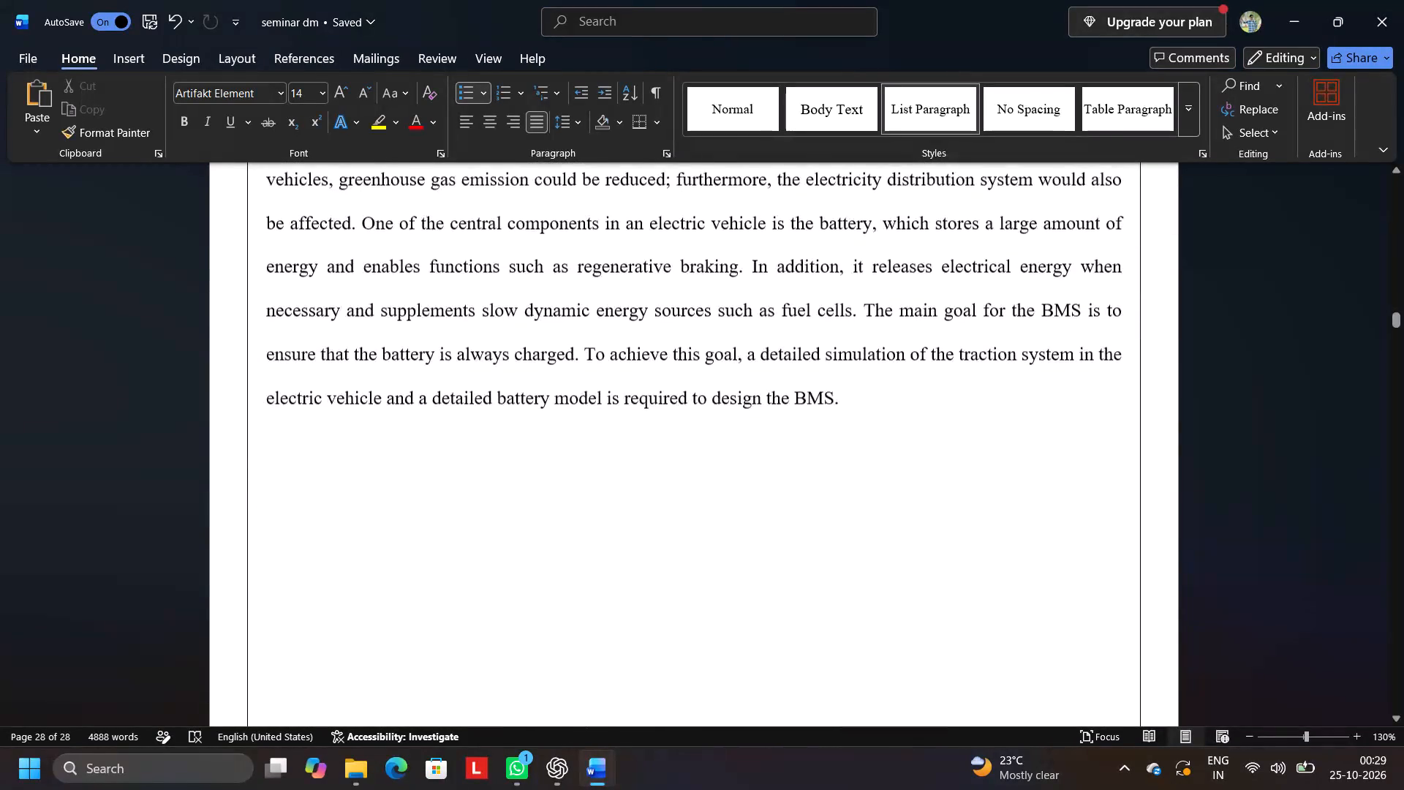
{"action": "scroll", "coordinate": [983, 560], "scroll_direction": "down", "scroll_amount": 5}
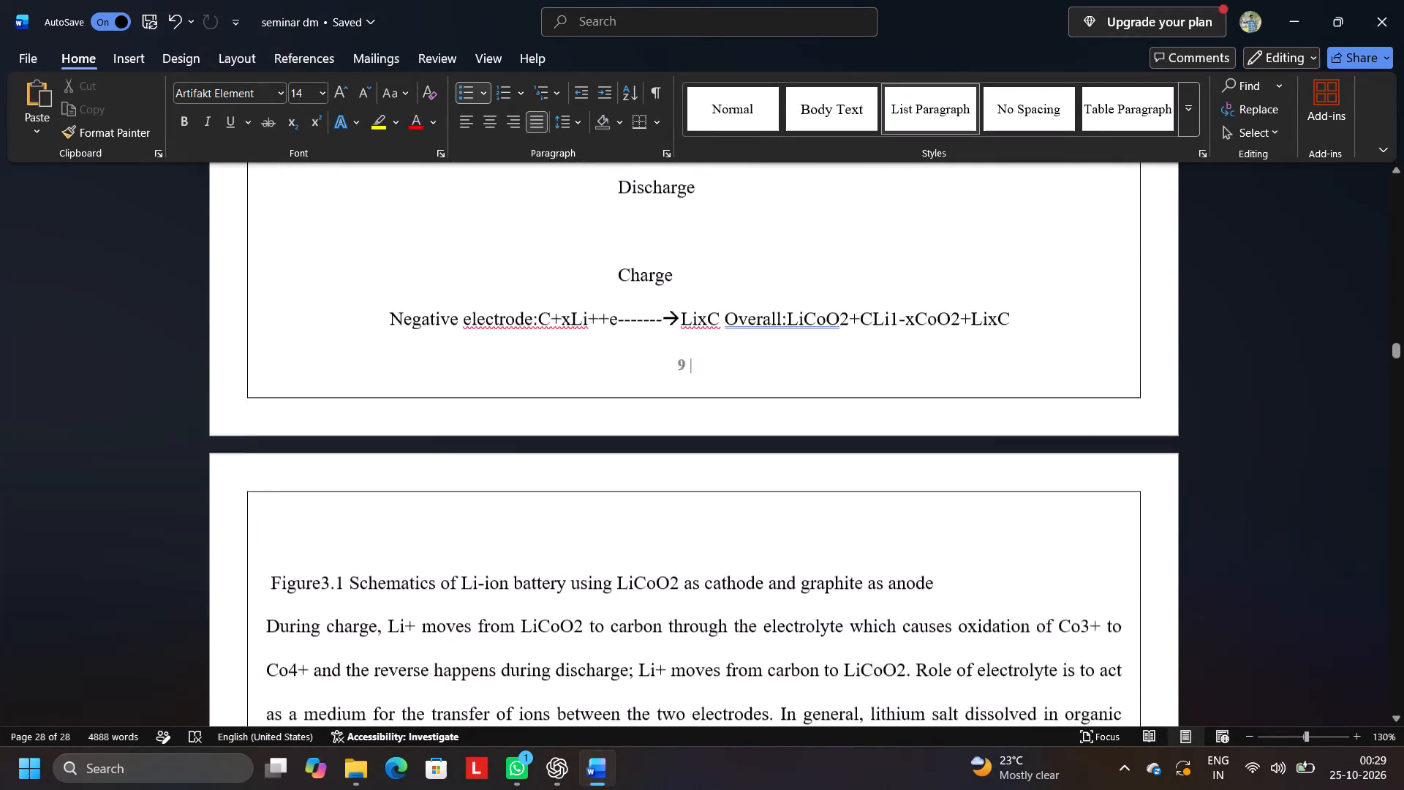
{"action": "scroll", "coordinate": [983, 560], "scroll_direction": "down", "scroll_amount": 3}
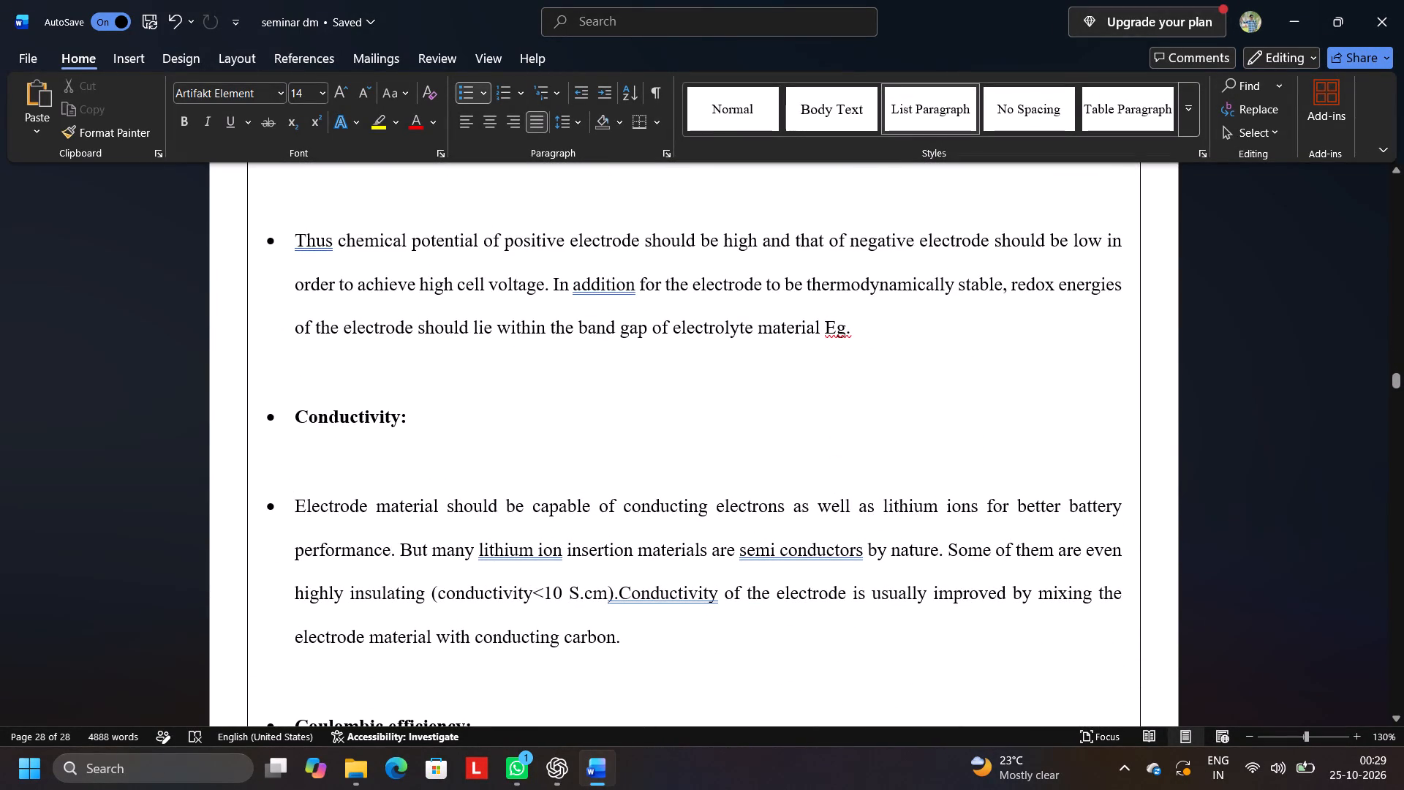
{"action": "left_click", "coordinate": [211, 50]}
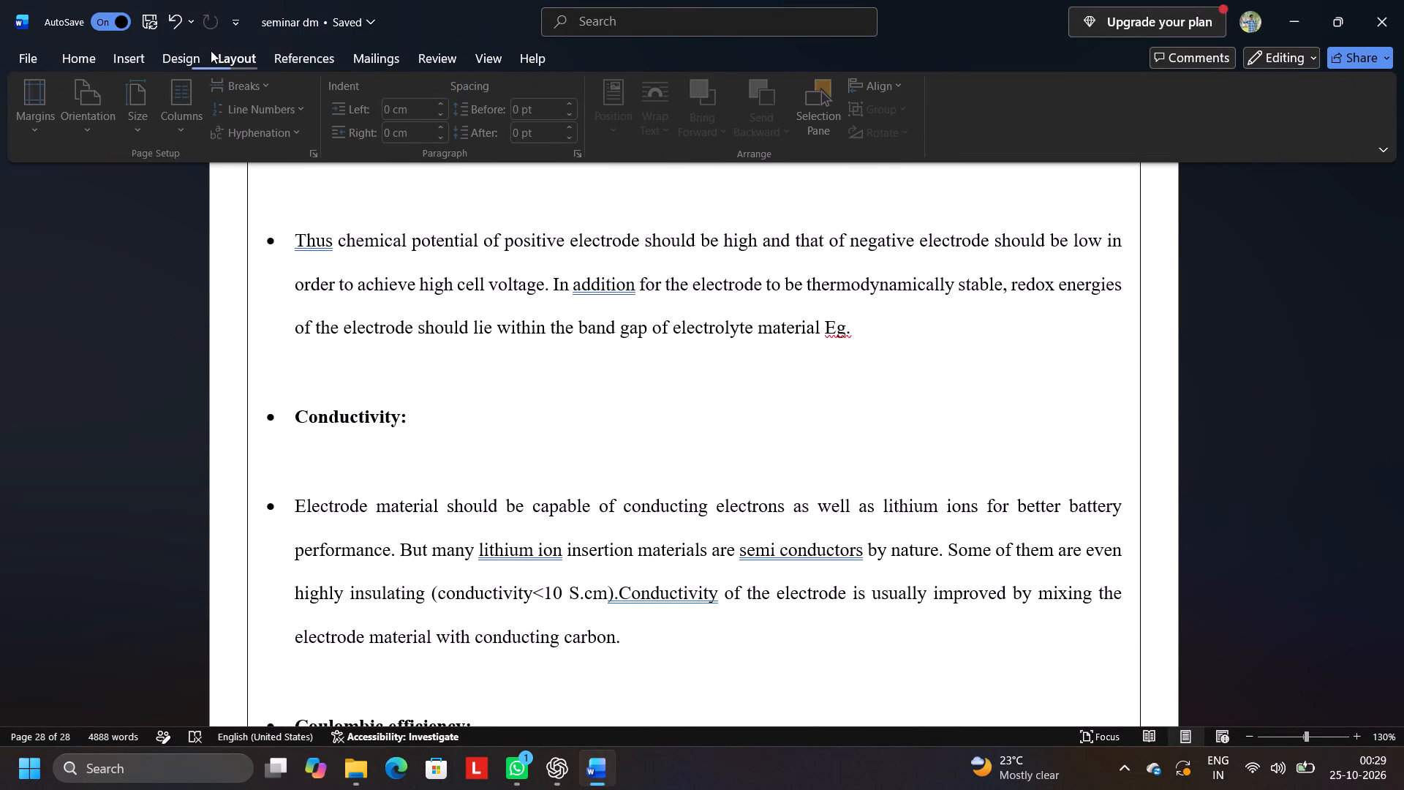
{"action": "left_click", "coordinate": [129, 121]}
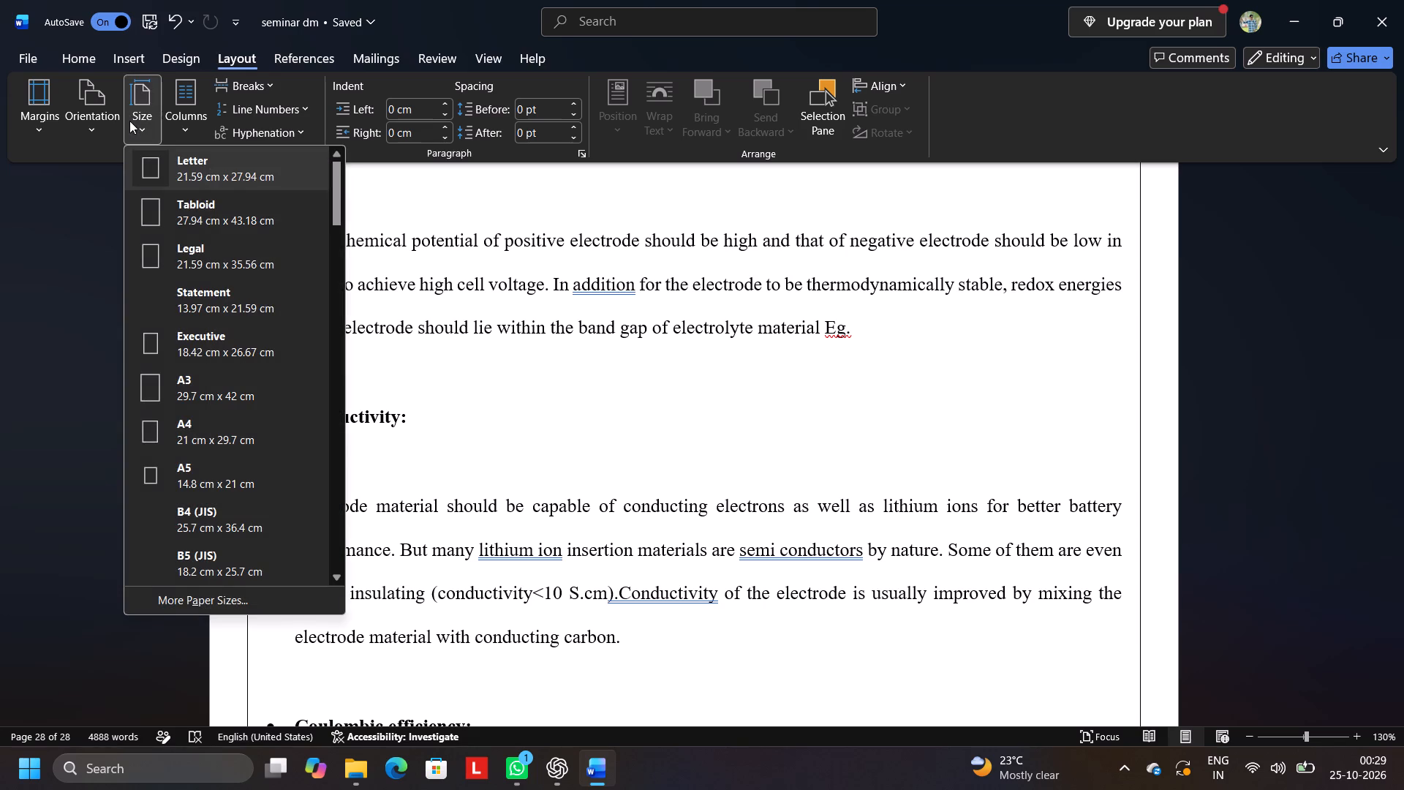
{"action": "left_click", "coordinate": [248, 420]}
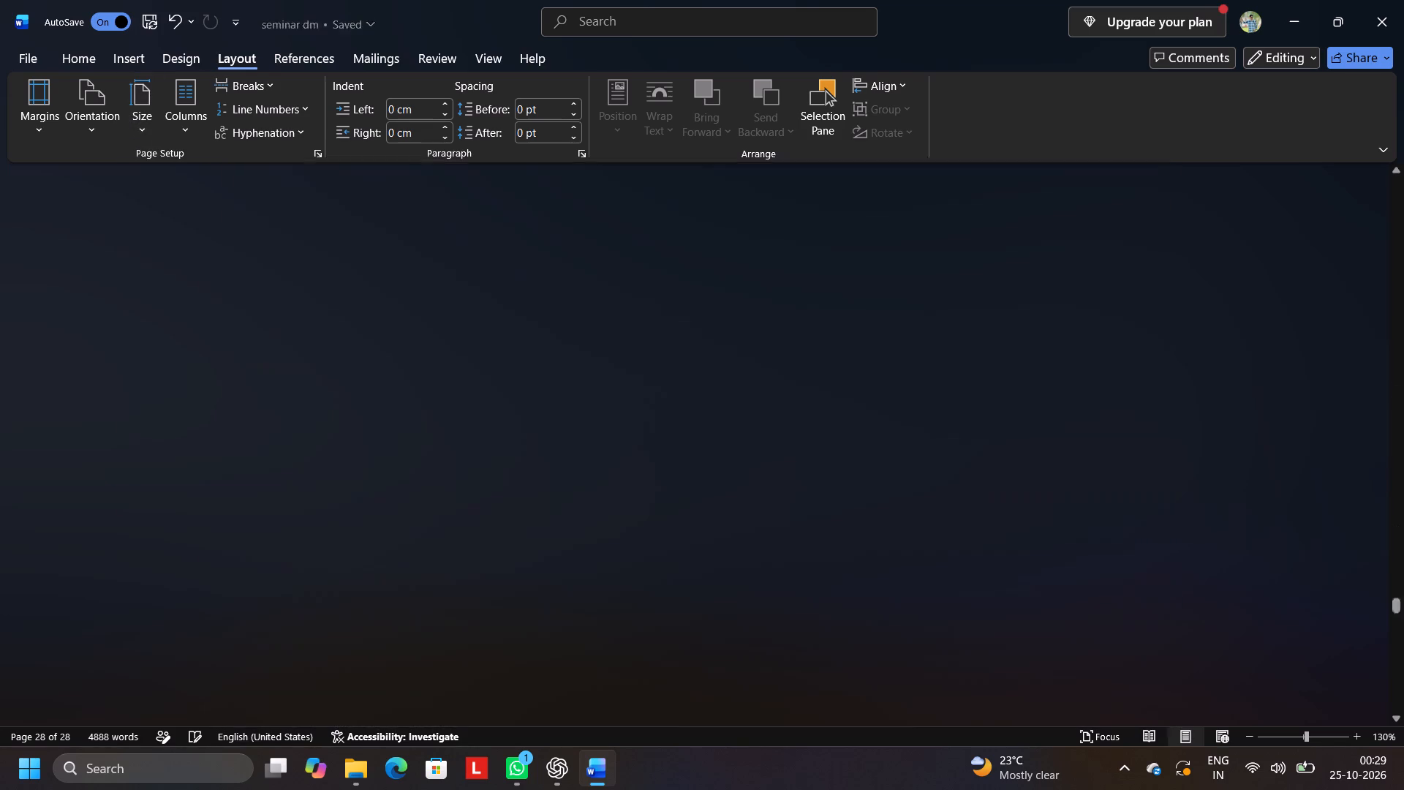
Review the page layout of the report's front matter, from the title page through the acknowledgement to the Contents page.
{"action": "scroll", "coordinate": [469, 369], "scroll_direction": "up", "scroll_amount": 8}
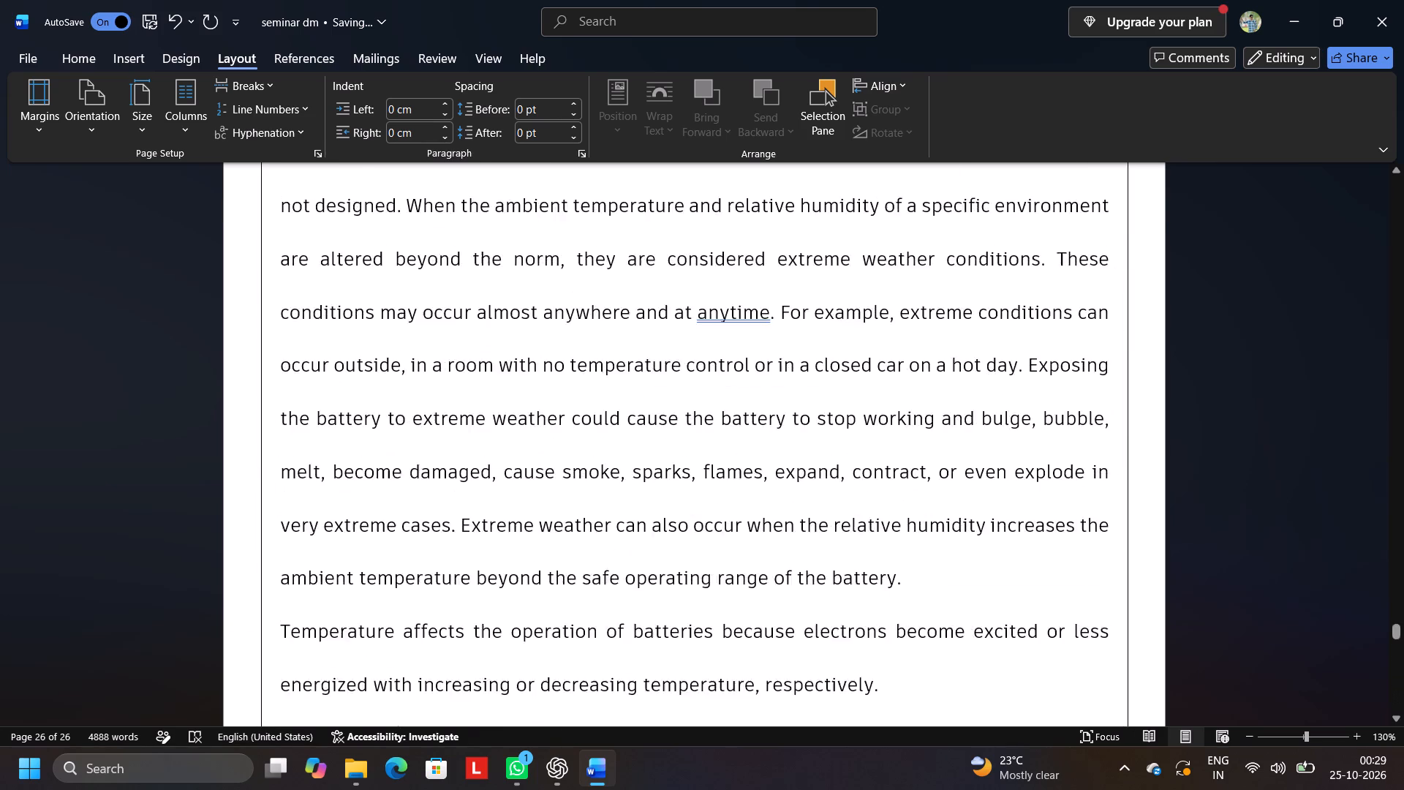
{"action": "scroll", "coordinate": [469, 369], "scroll_direction": "up", "scroll_amount": 15}
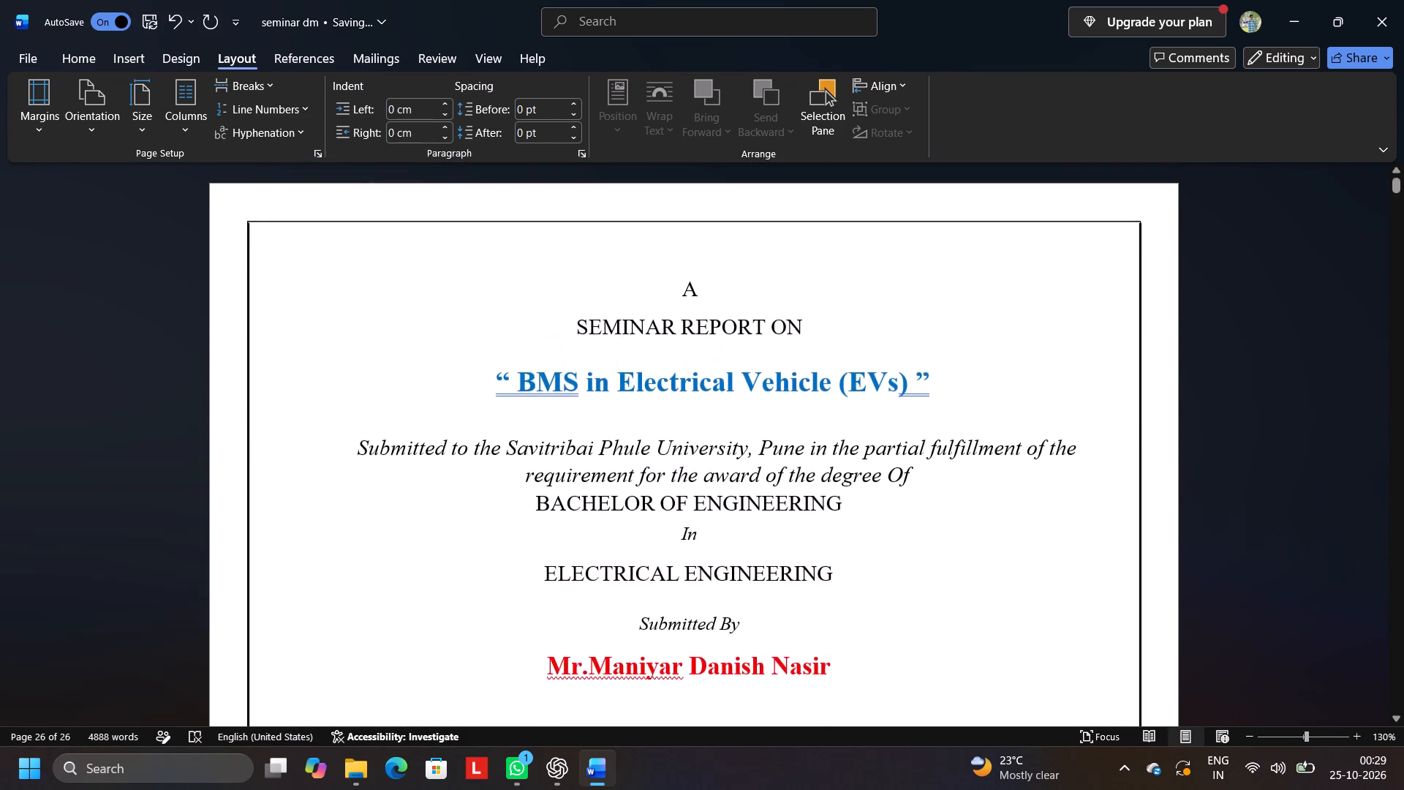
{"action": "scroll", "coordinate": [469, 369], "scroll_direction": "up", "scroll_amount": 1}
{"action": "scroll", "coordinate": [469, 369], "scroll_direction": "down", "scroll_amount": 13}
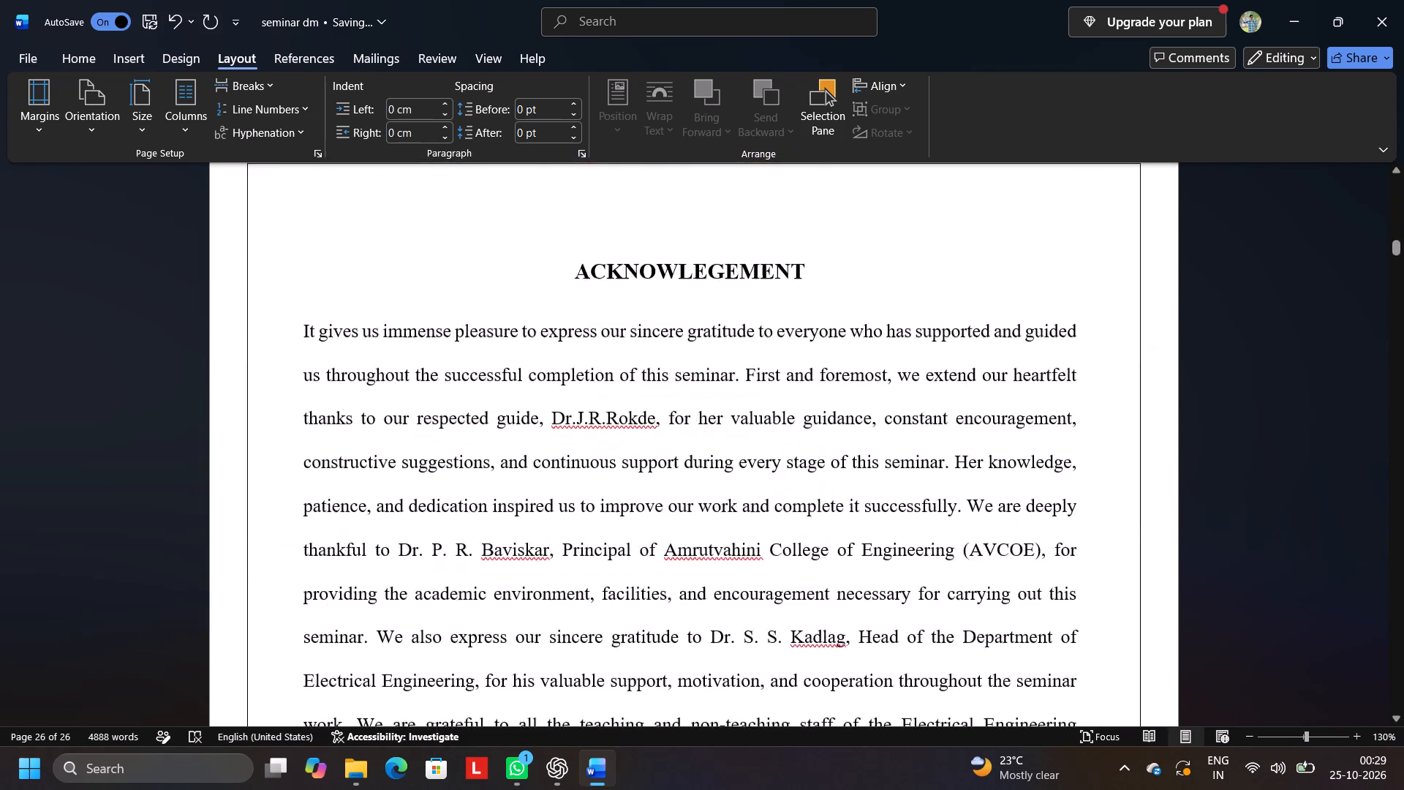
{"action": "scroll", "coordinate": [469, 369], "scroll_direction": "down", "scroll_amount": 2}
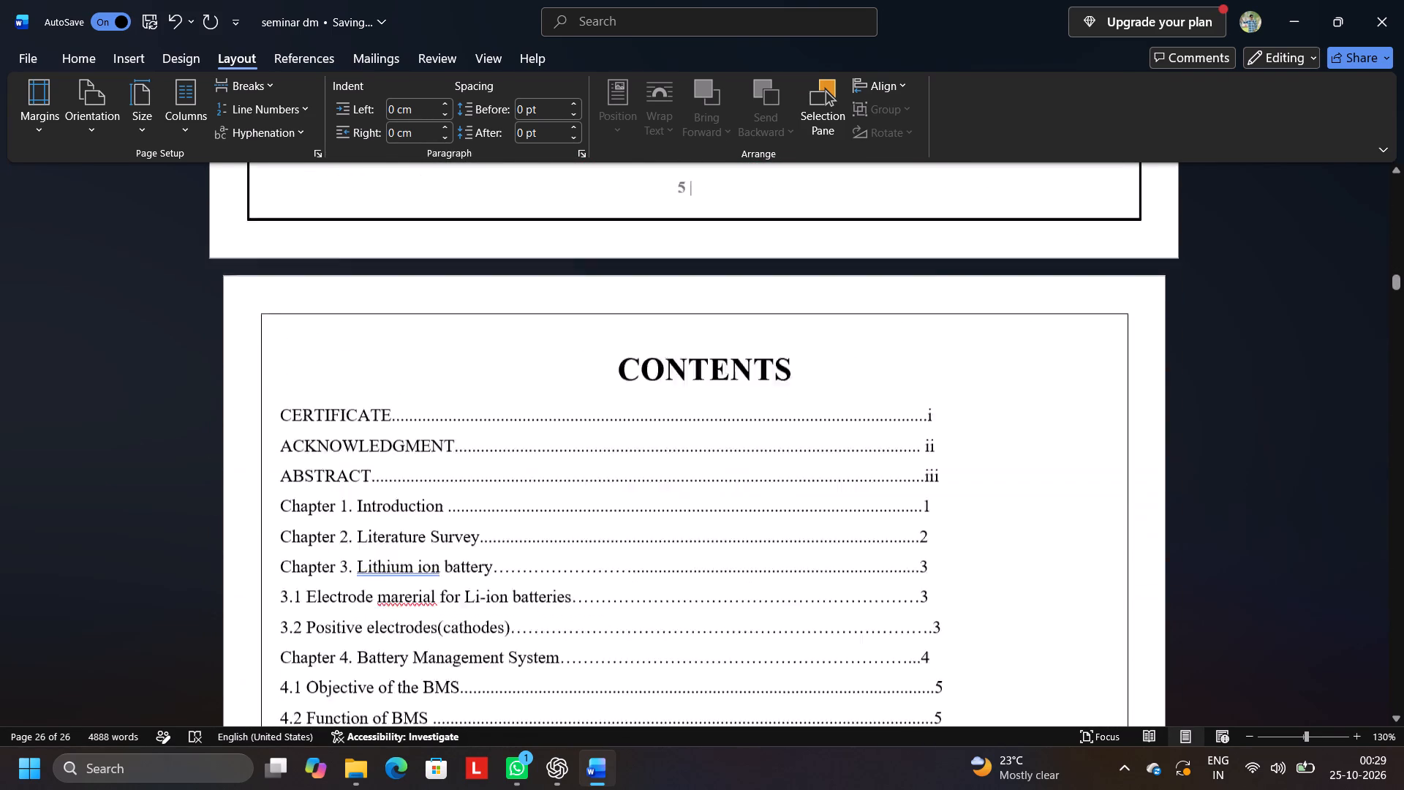
{"action": "scroll", "coordinate": [469, 369], "scroll_direction": "down", "scroll_amount": 1}
{"action": "scroll", "coordinate": [469, 369], "scroll_direction": "up", "scroll_amount": 1}
{"action": "scroll", "coordinate": [469, 369], "scroll_direction": "down", "scroll_amount": 1}
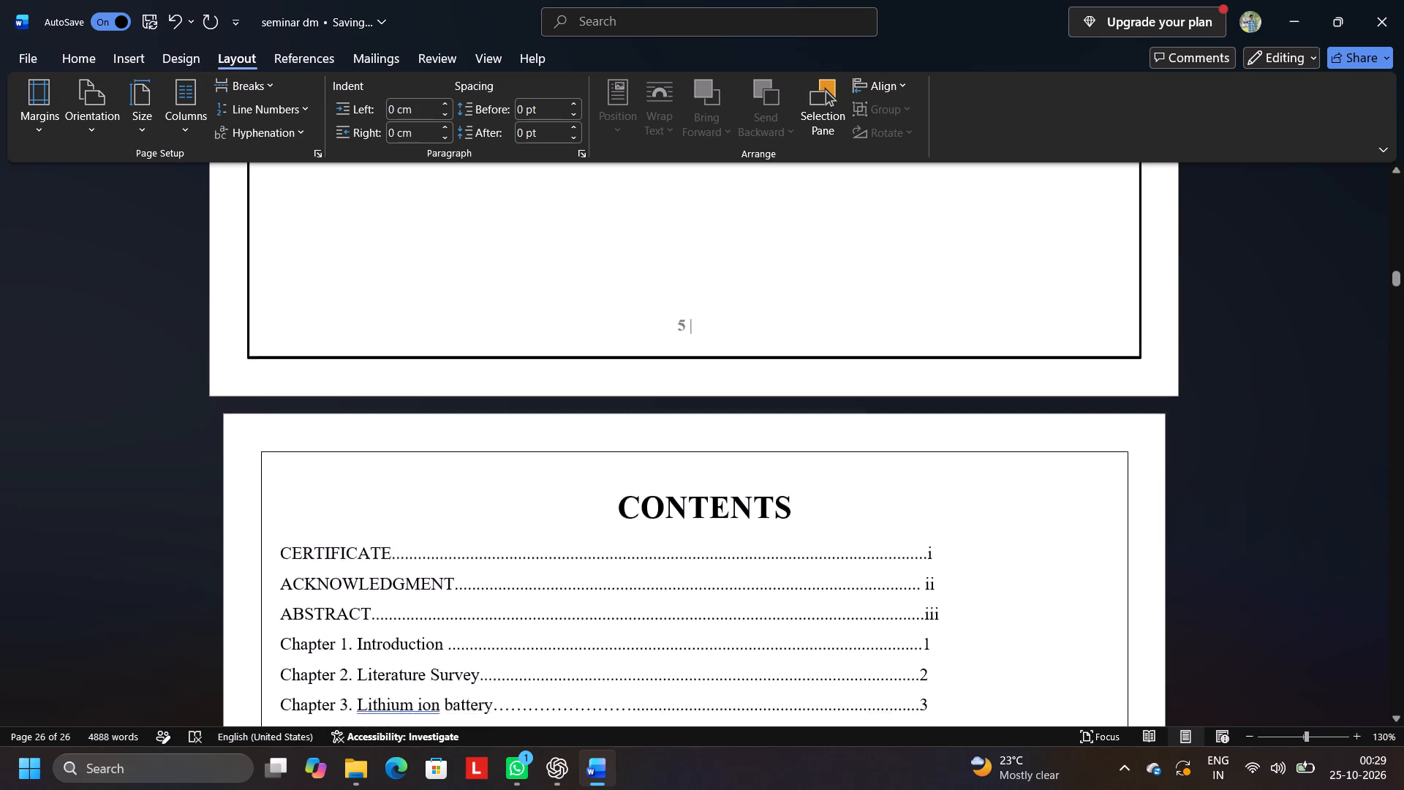
{"action": "scroll", "coordinate": [469, 369], "scroll_direction": "down", "scroll_amount": 2}
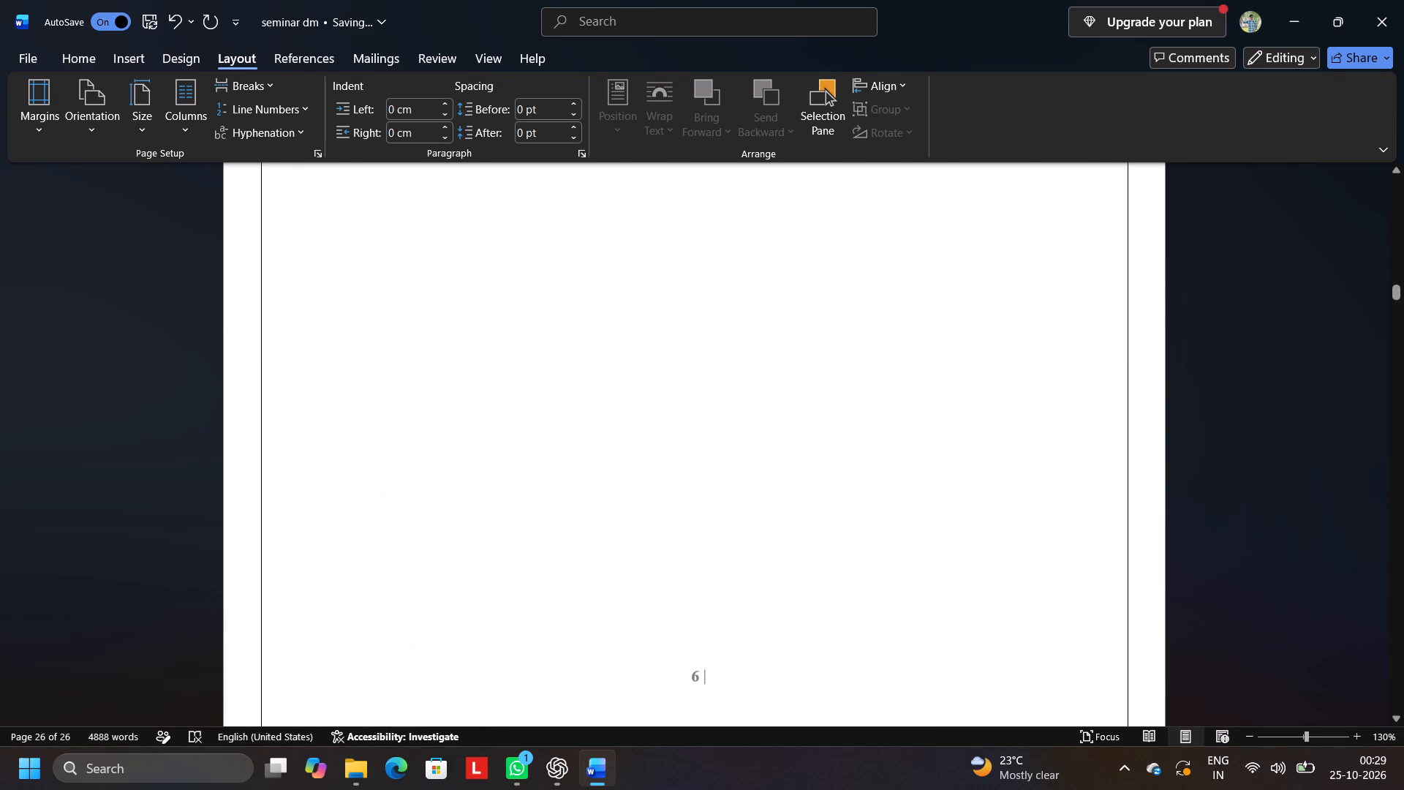
Review the layout of the body pages, from the introductory chapters through the BMS functions to the Chapter 5 conclusion.
{"action": "scroll", "coordinate": [469, 369], "scroll_direction": "down", "scroll_amount": 4}
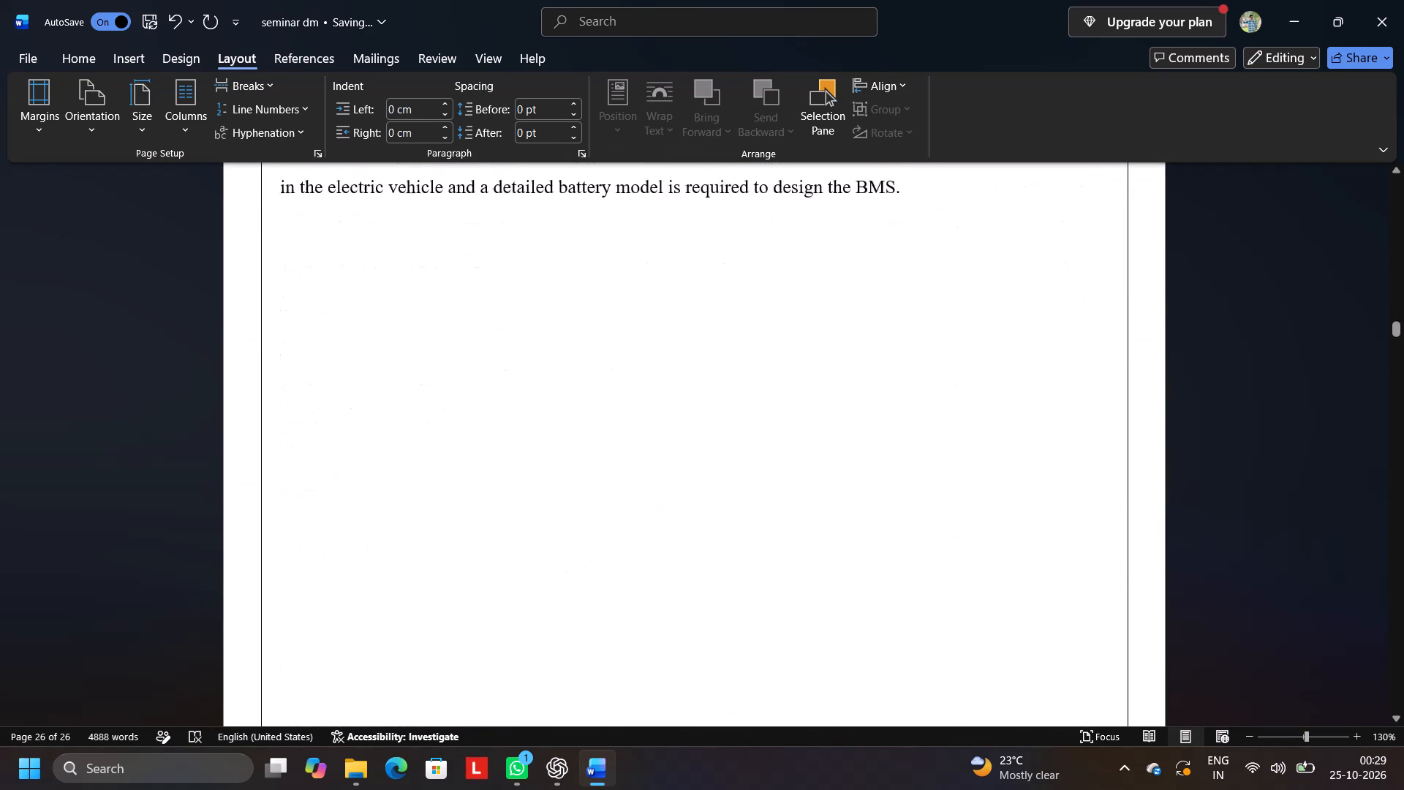
{"action": "scroll", "coordinate": [469, 369], "scroll_direction": "down", "scroll_amount": 7}
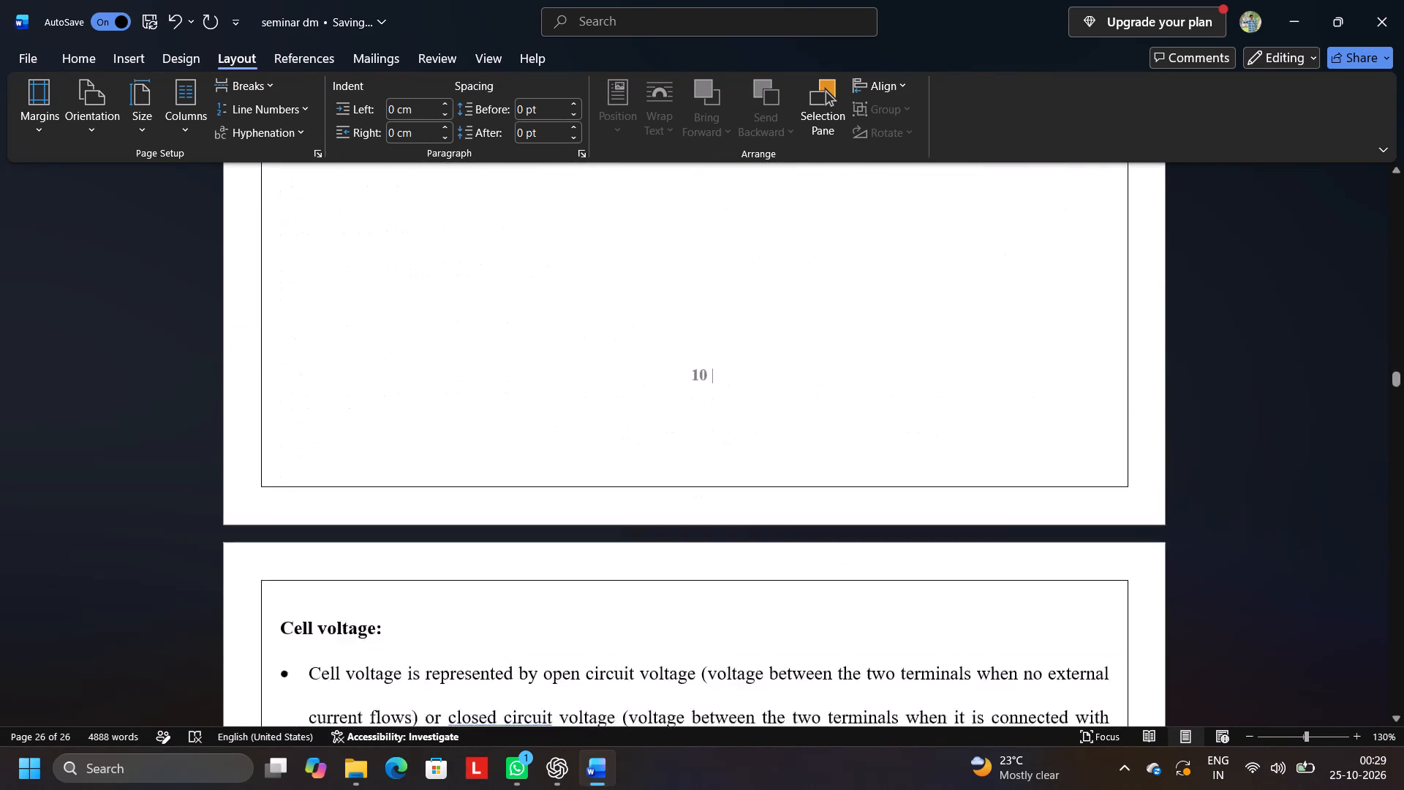
{"action": "scroll", "coordinate": [469, 374], "scroll_direction": "down", "scroll_amount": 9}
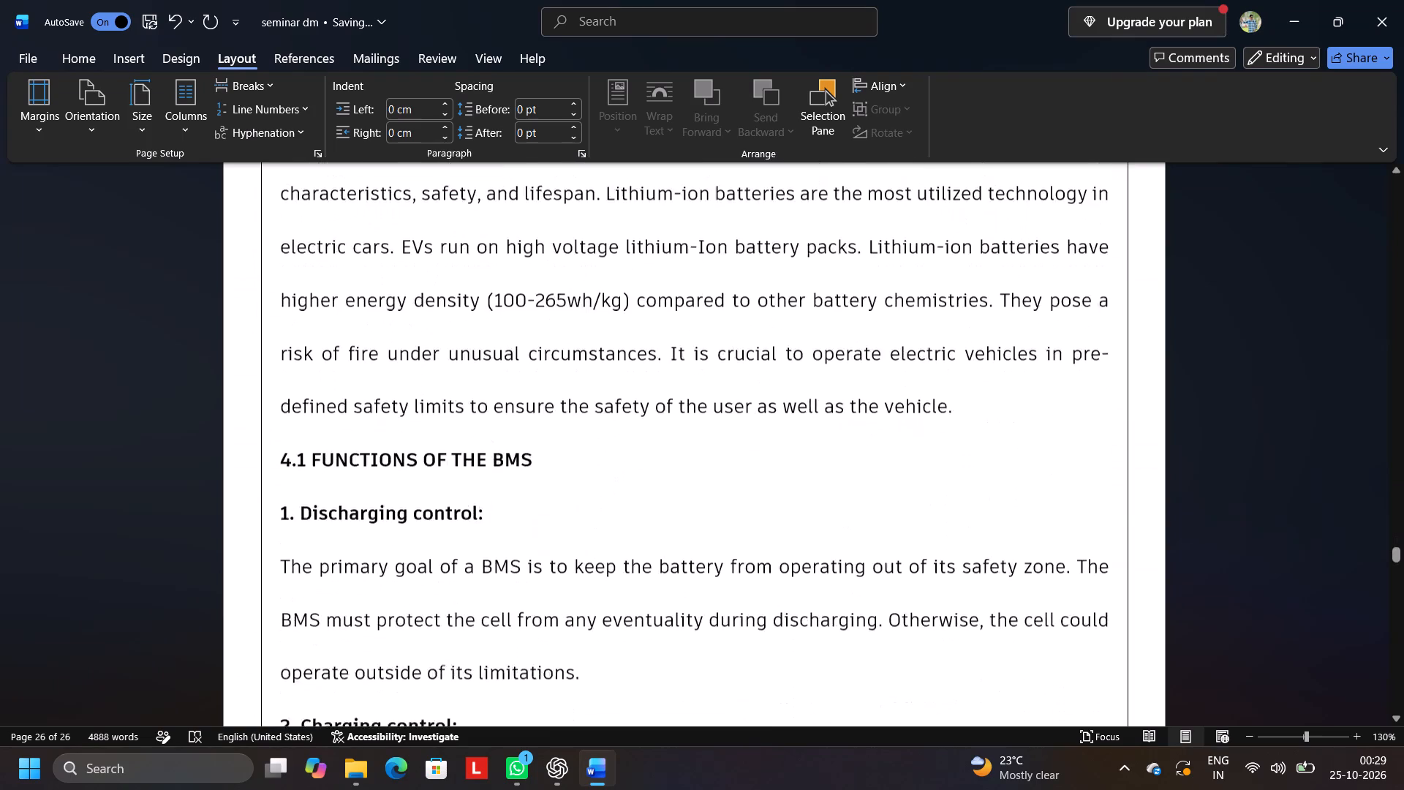
{"action": "scroll", "coordinate": [469, 374], "scroll_direction": "down", "scroll_amount": 18}
{"action": "scroll", "coordinate": [469, 374], "scroll_direction": "up", "scroll_amount": 5}
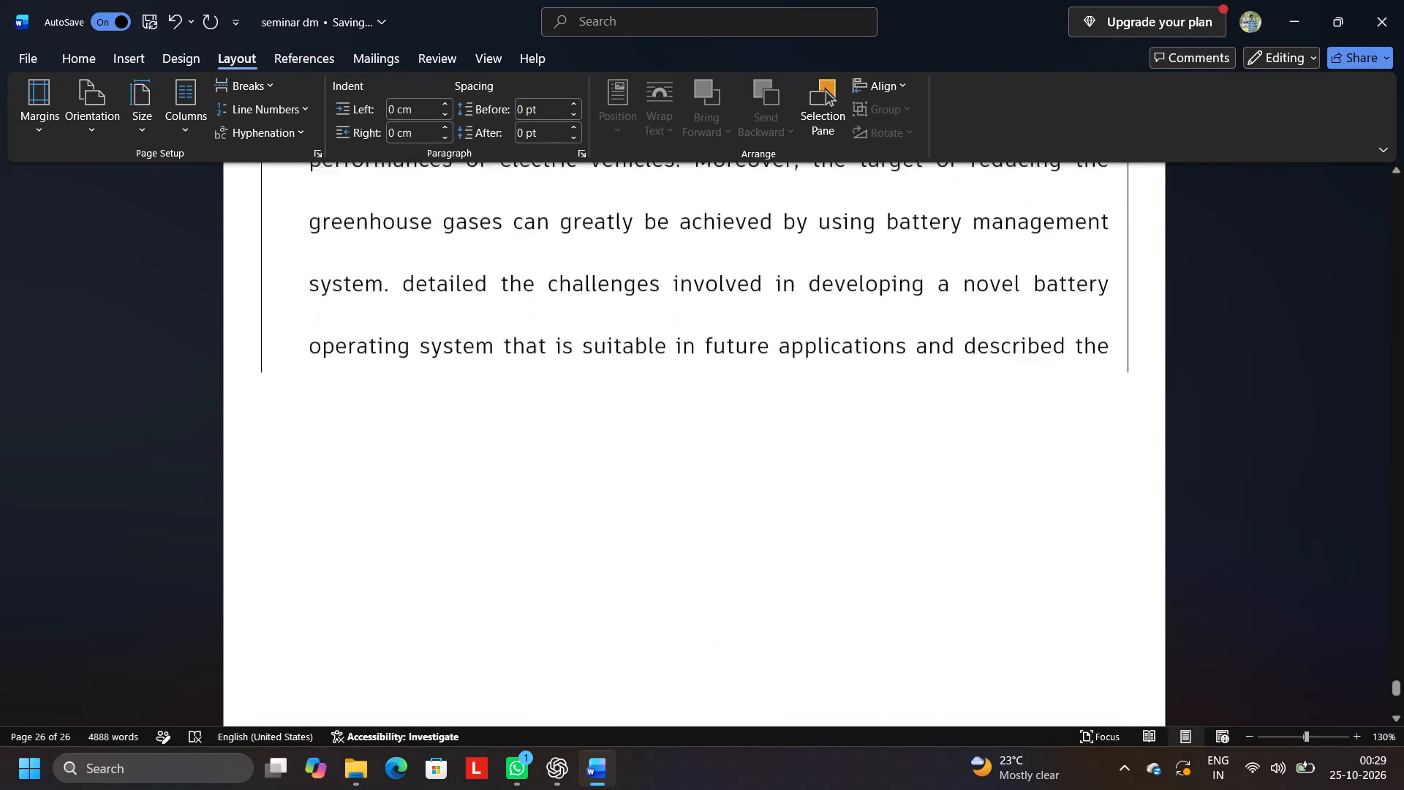
Select the entire report and set its paper size to A4, 21 cm x 29.7 cm.
{"action": "scroll", "coordinate": [469, 374], "scroll_direction": "up", "scroll_amount": 19}
{"action": "scroll", "coordinate": [469, 374], "scroll_direction": "up", "scroll_amount": 6}
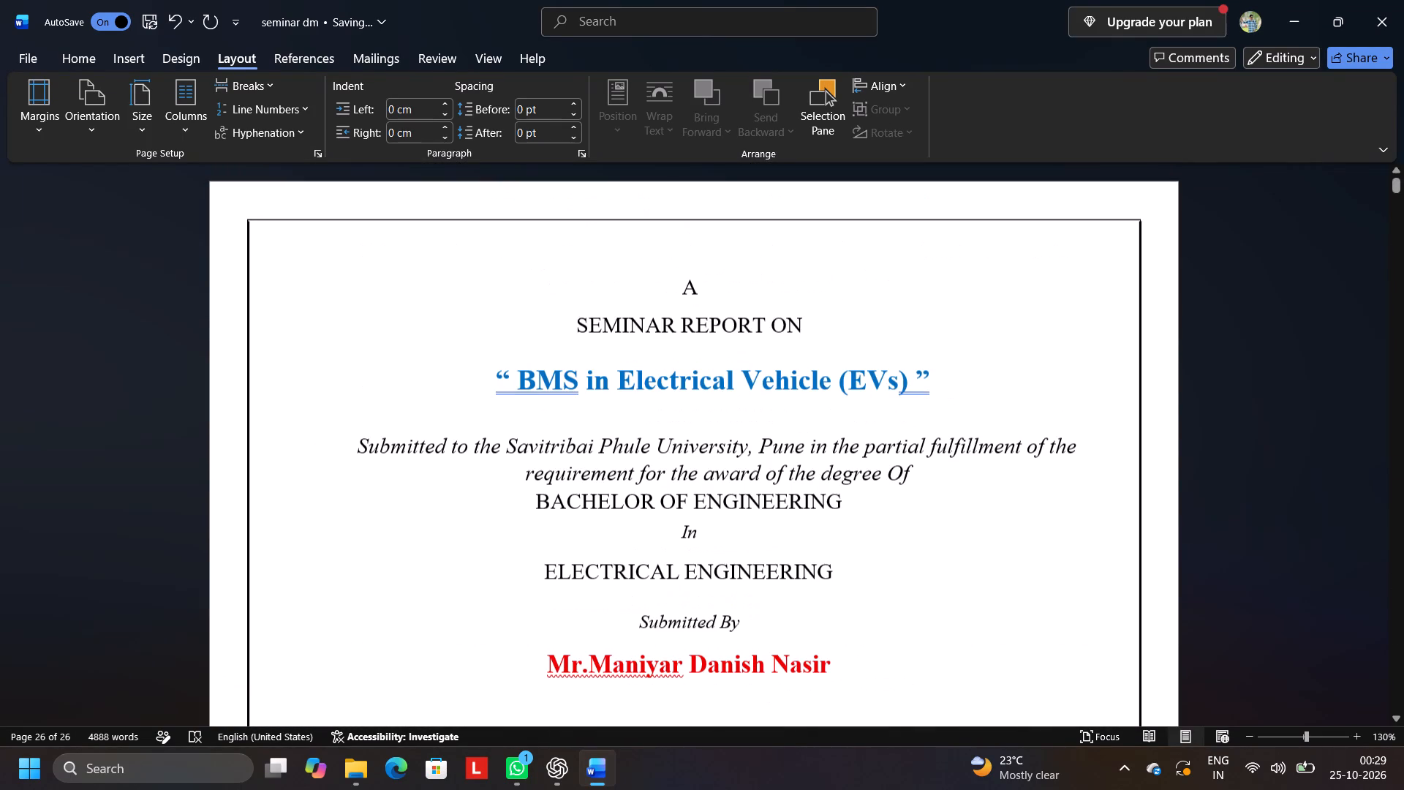
{"action": "left_click", "coordinate": [581, 273]}
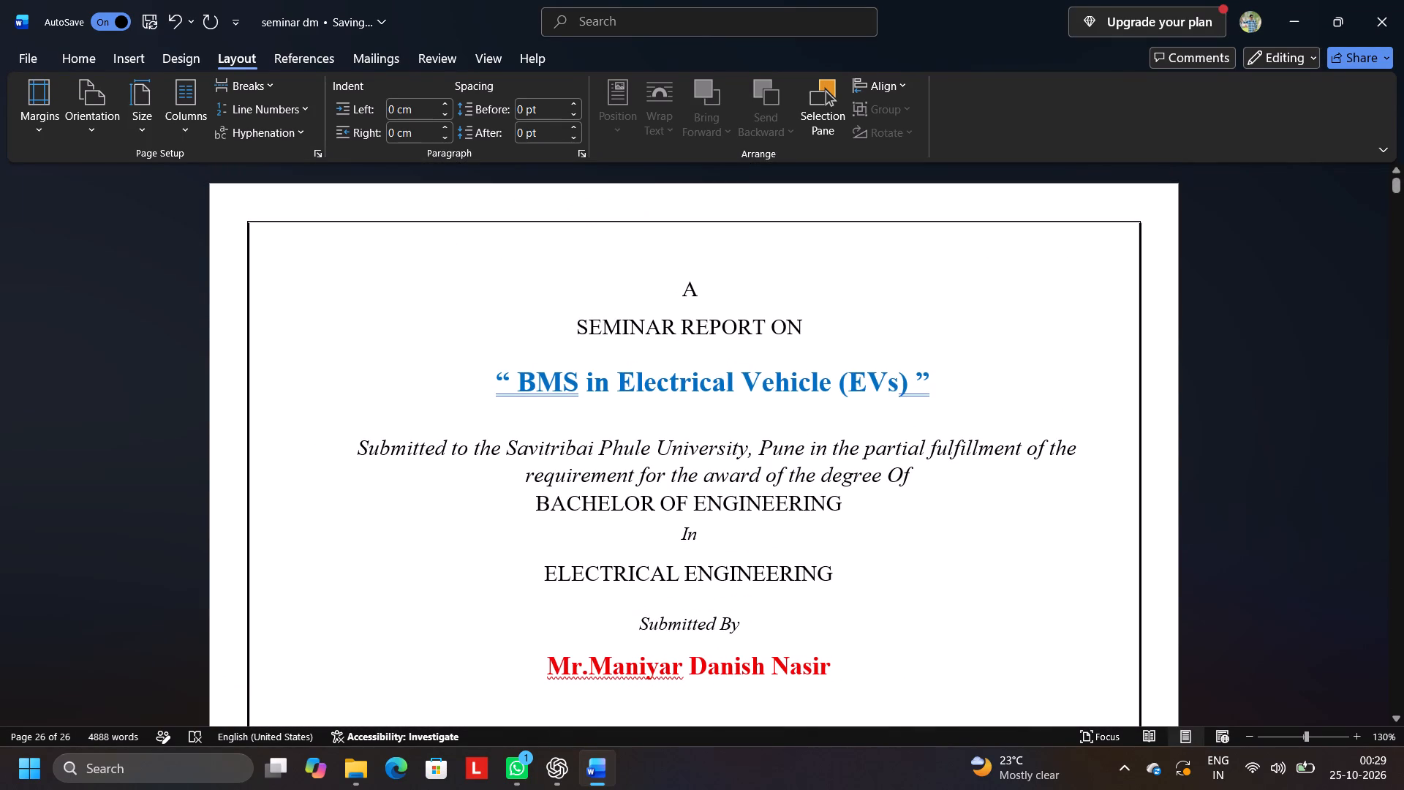
{"action": "left_click_drag", "start_coordinate": [581, 273], "coordinate": [876, 549]}
{"action": "scroll", "coordinate": [876, 549], "scroll_direction": "down", "scroll_amount": 5}
{"action": "scroll", "coordinate": [876, 549], "scroll_direction": "up", "scroll_amount": 1}
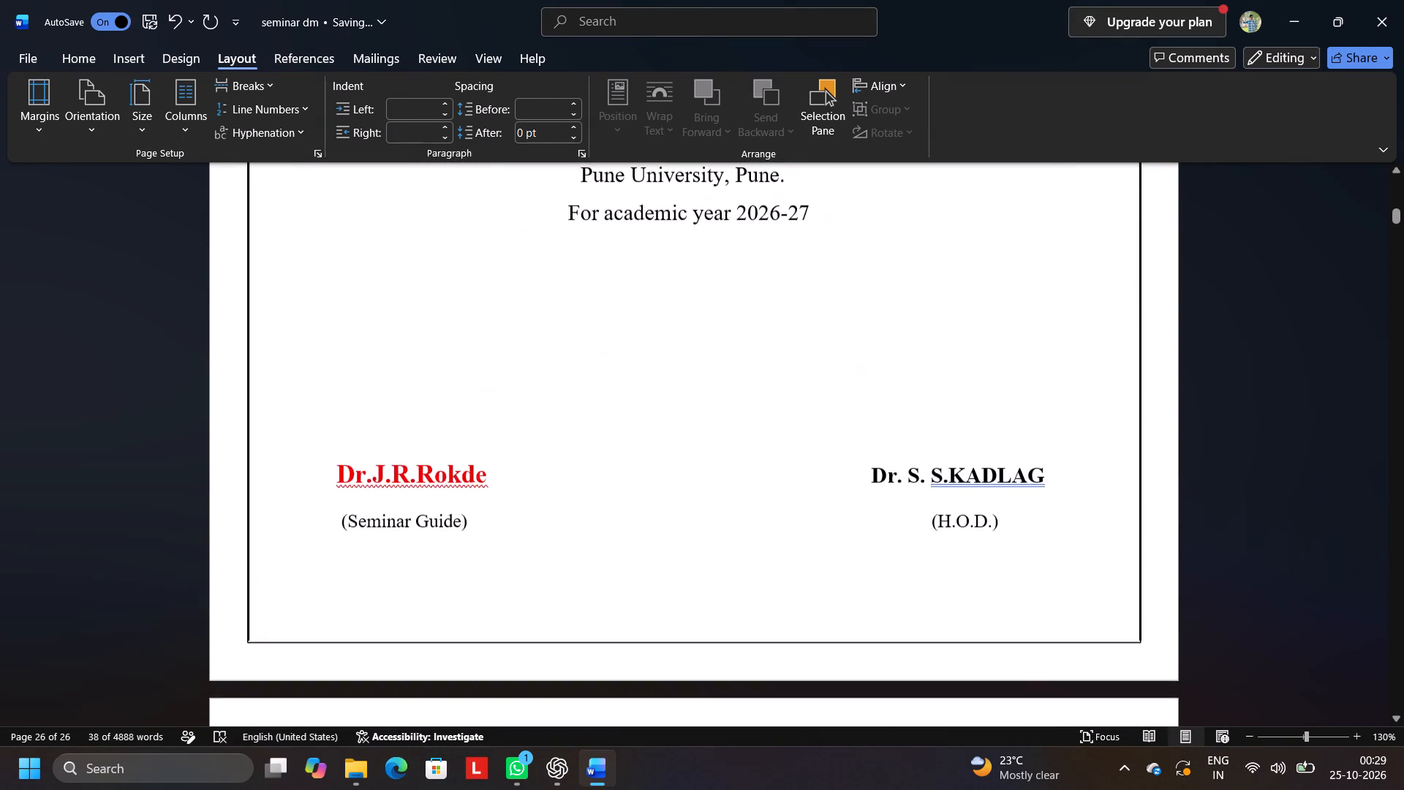
{"action": "scroll", "coordinate": [876, 549], "scroll_direction": "up", "scroll_amount": 1}
{"action": "scroll", "coordinate": [876, 549], "scroll_direction": "down", "scroll_amount": 3}
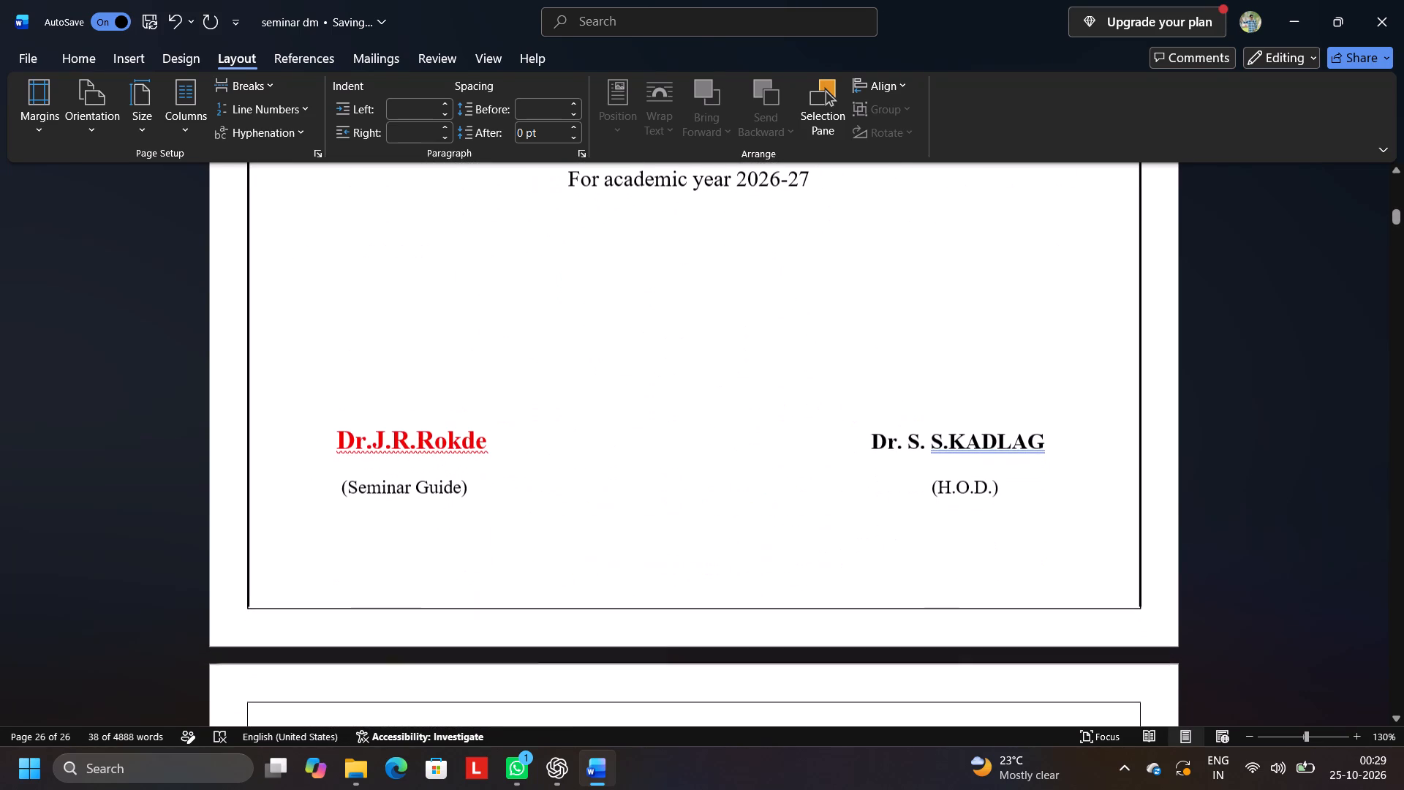
{"action": "key", "text": "ctrl+a"}
{"action": "scroll", "coordinate": [876, 549], "scroll_direction": "up", "scroll_amount": 1}
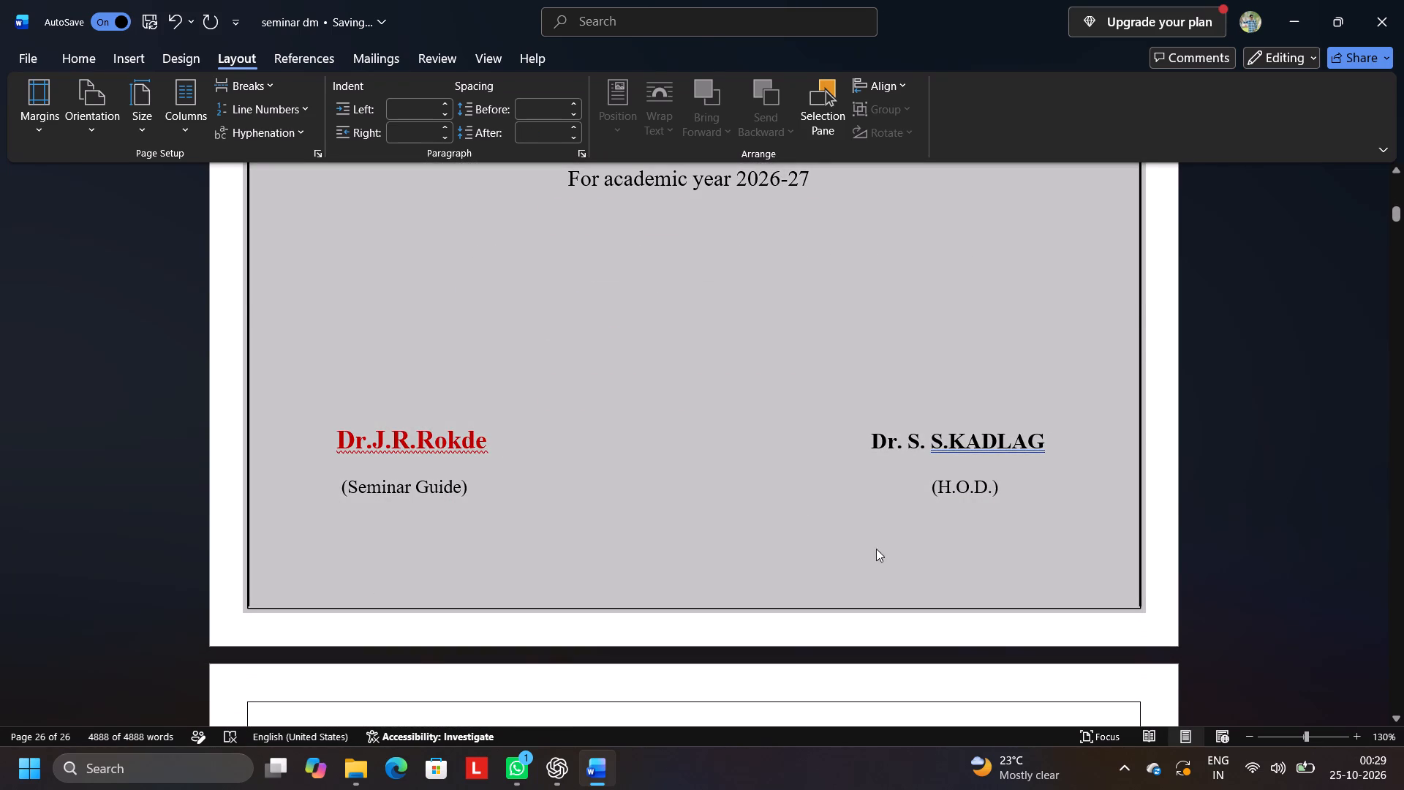
{"action": "scroll", "coordinate": [876, 549], "scroll_direction": "up", "scroll_amount": 2}
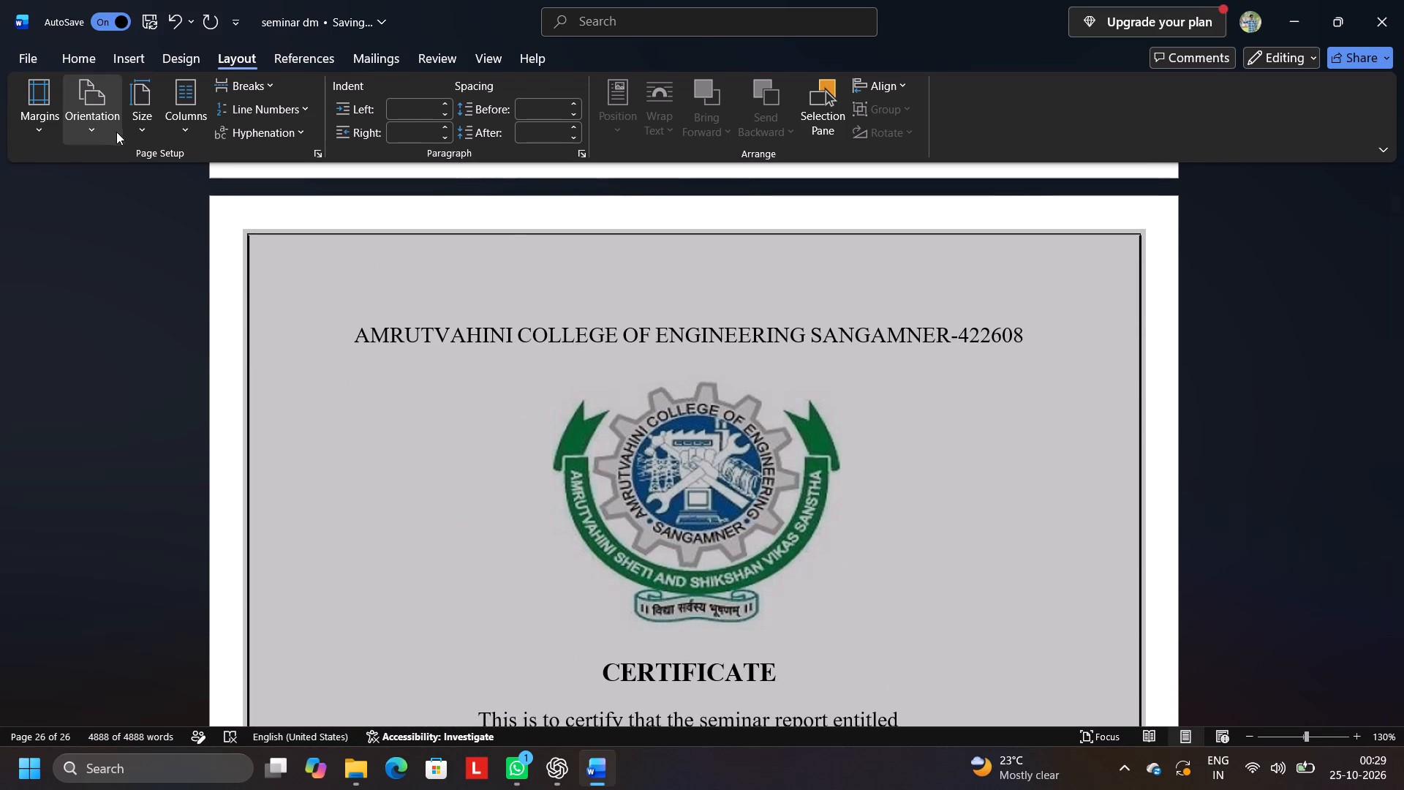
{"action": "left_click", "coordinate": [132, 126]}
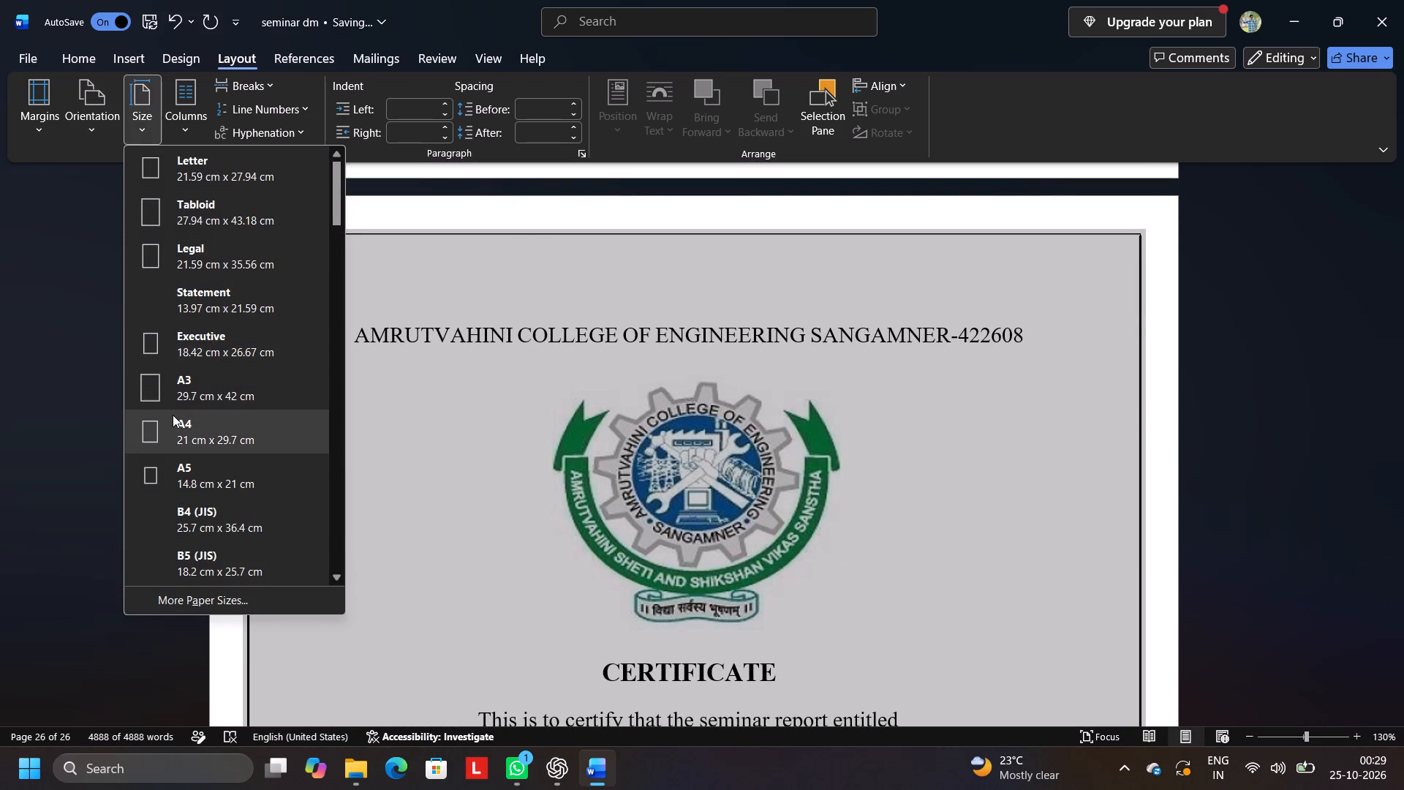
{"action": "left_click", "coordinate": [173, 415]}
Check the paper size setting at the title page and examine the front matter pages through the Contents.
{"action": "scroll", "coordinate": [447, 310], "scroll_direction": "up", "scroll_amount": 1}
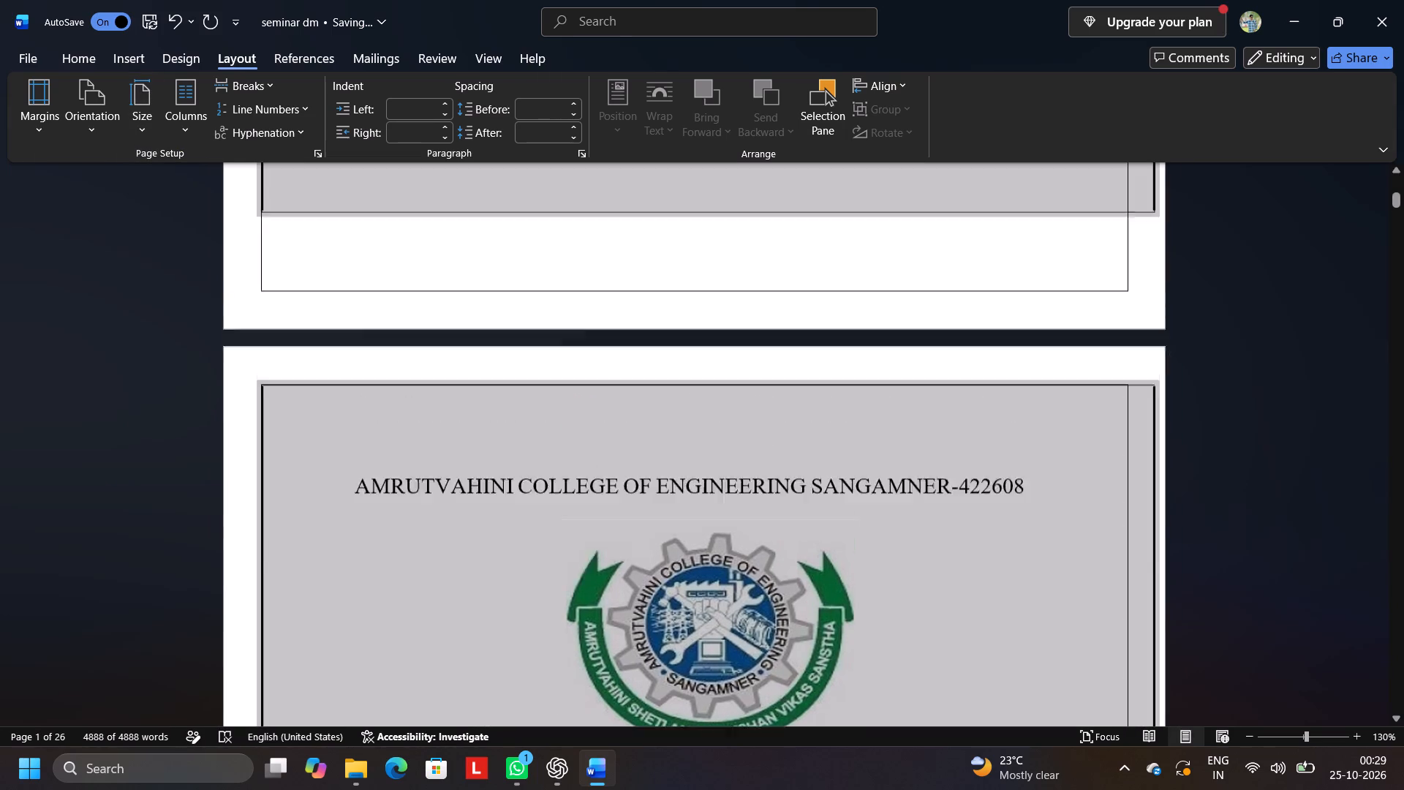
{"action": "scroll", "coordinate": [447, 310], "scroll_direction": "up", "scroll_amount": 3}
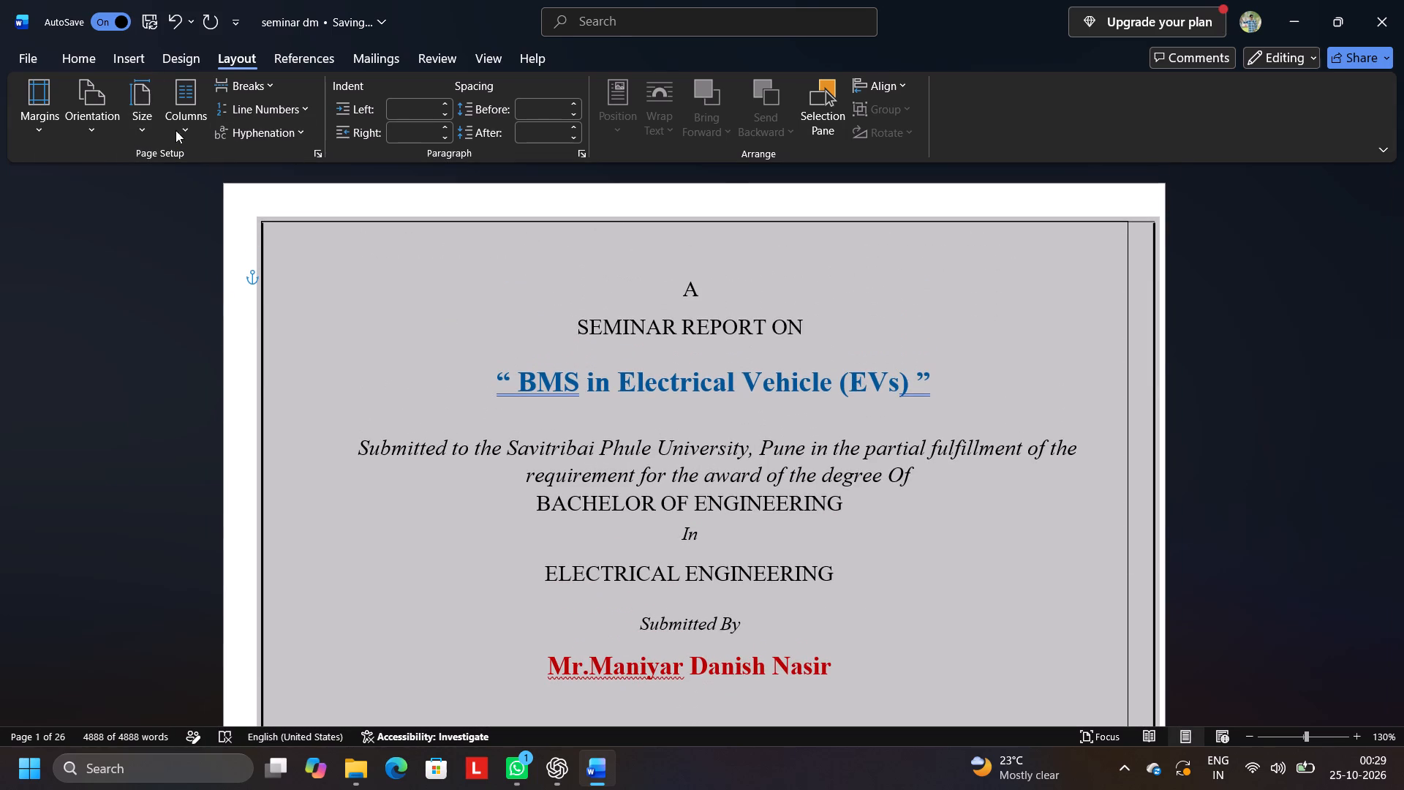
{"action": "left_click", "coordinate": [135, 129]}
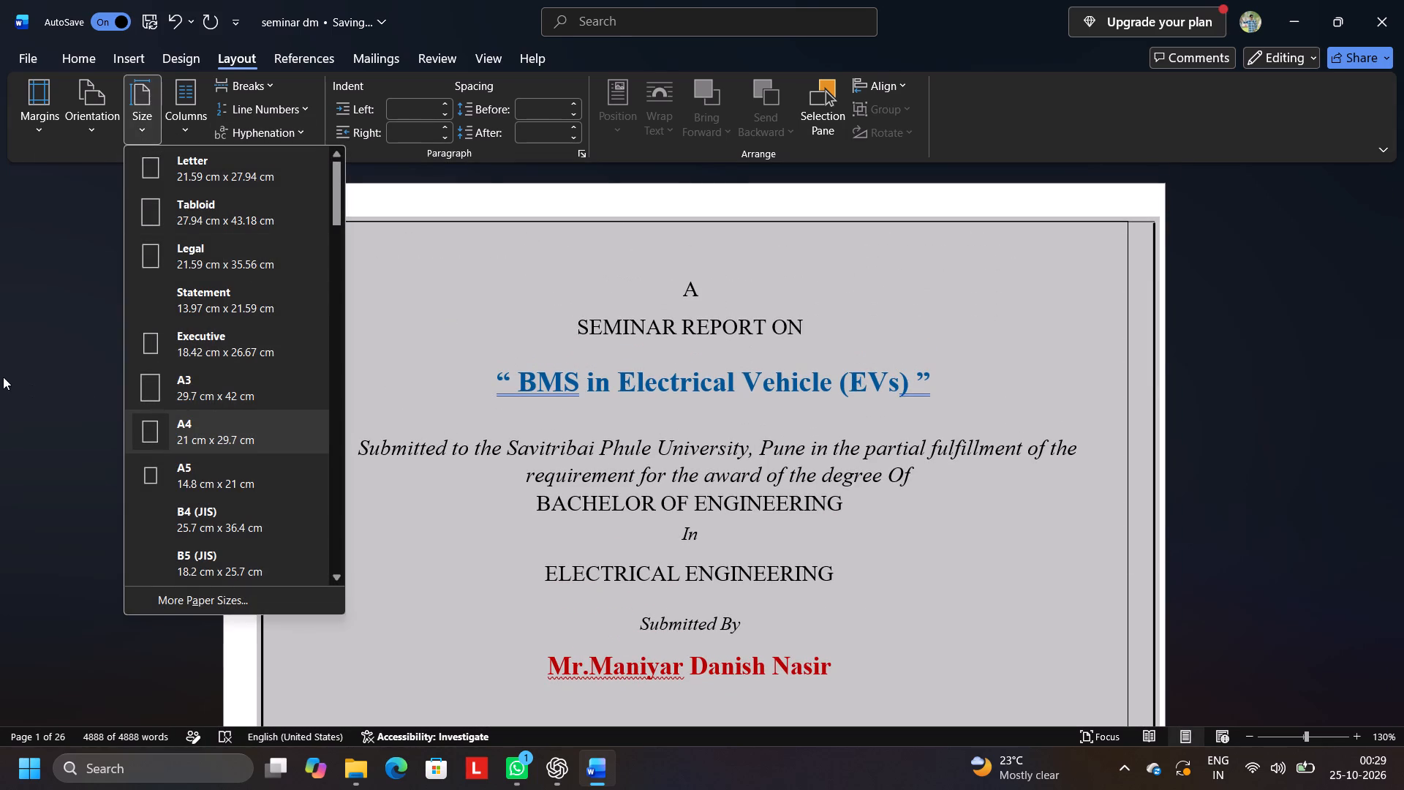
{"action": "left_click", "coordinate": [3, 377]}
{"action": "scroll", "coordinate": [638, 543], "scroll_direction": "down", "scroll_amount": 8}
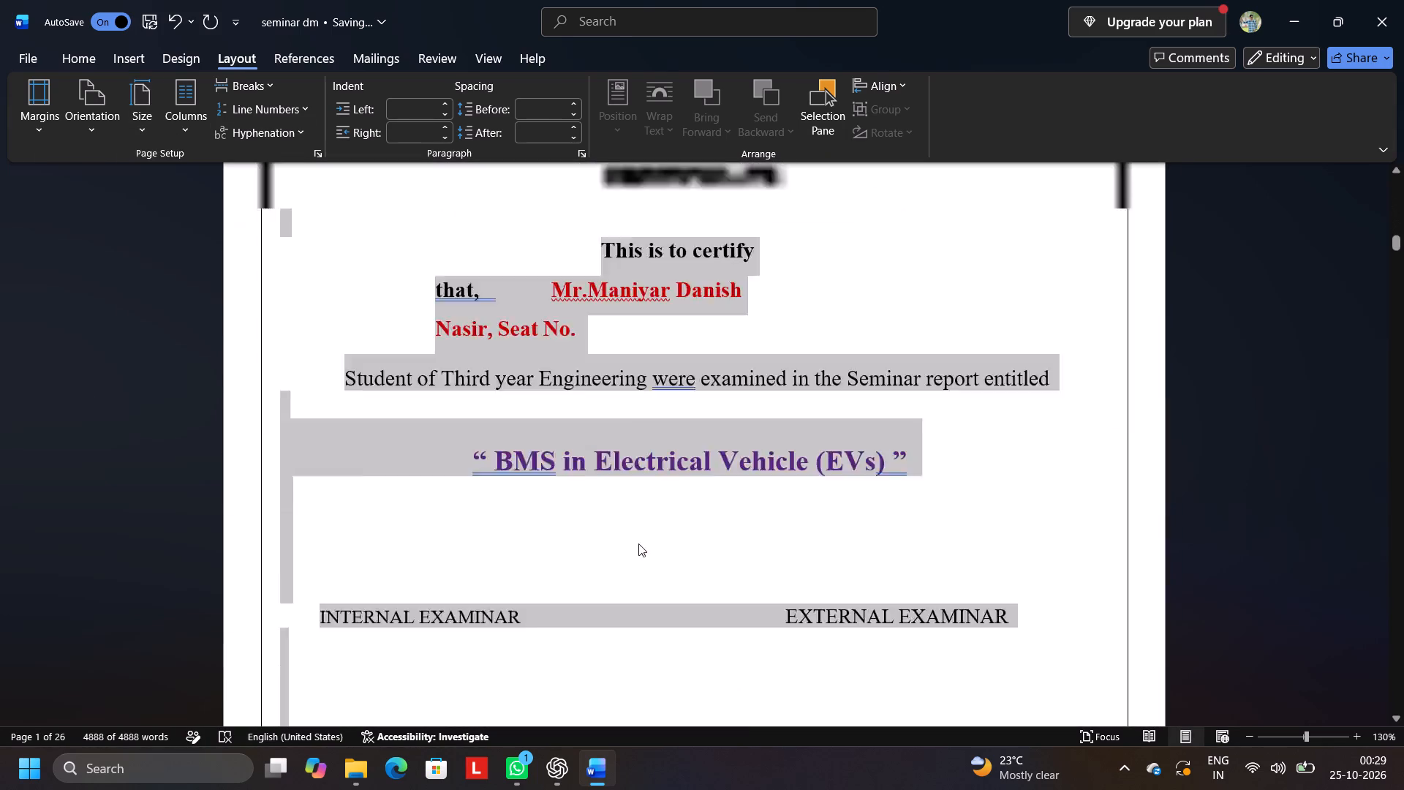
{"action": "scroll", "coordinate": [638, 543], "scroll_direction": "down", "scroll_amount": 4}
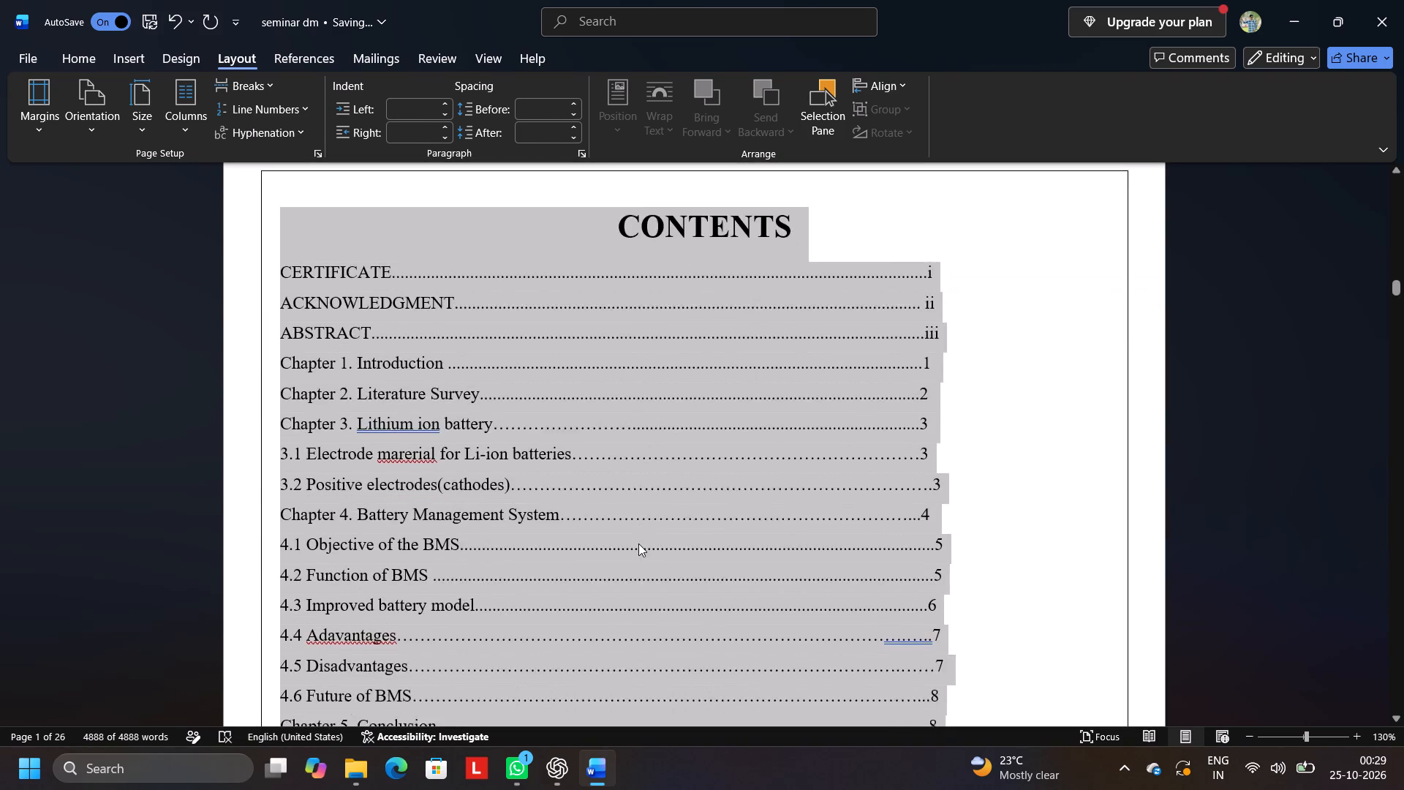
{"action": "scroll", "coordinate": [638, 543], "scroll_direction": "down", "scroll_amount": 2}
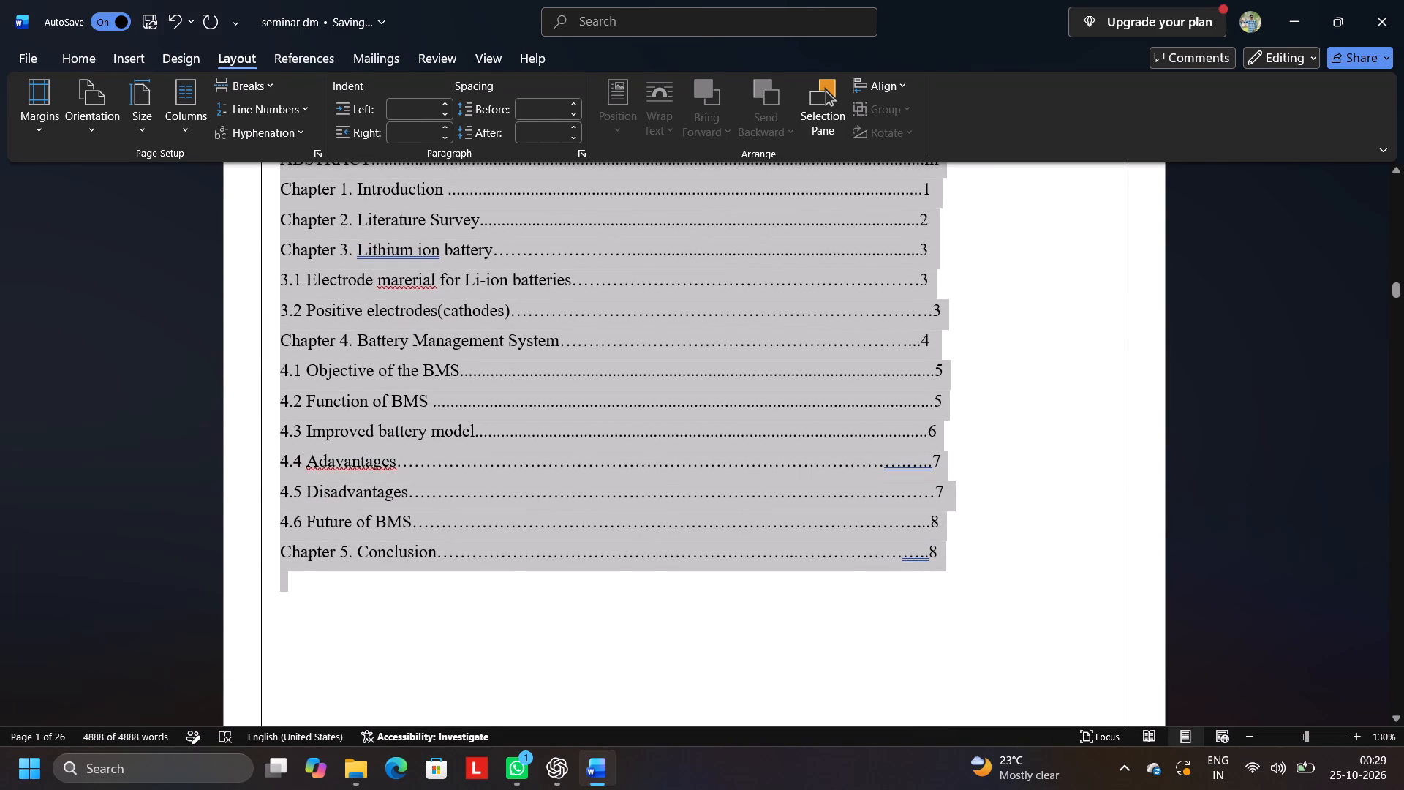
Clear the whole-document selection and examine the remaining pages through the end of the Chapter 5 conclusion, then the title page.
{"action": "left_click", "coordinate": [226, 525]}
{"action": "scroll", "coordinate": [517, 628], "scroll_direction": "down", "scroll_amount": 5}
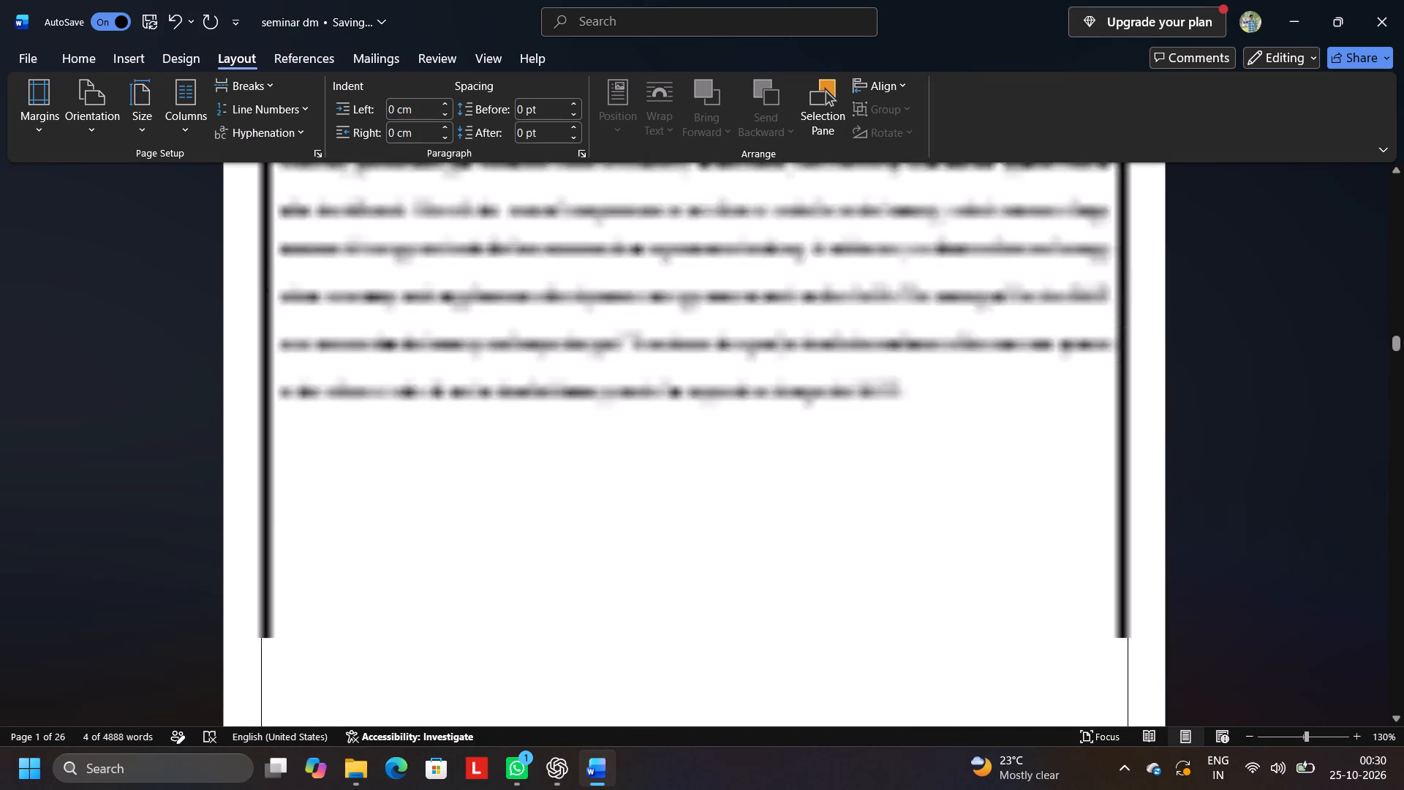
{"action": "scroll", "coordinate": [517, 628], "scroll_direction": "up", "scroll_amount": 20}
{"action": "scroll", "coordinate": [517, 628], "scroll_direction": "up", "scroll_amount": 17}
{"action": "scroll", "coordinate": [517, 628], "scroll_direction": "down", "scroll_amount": 16}
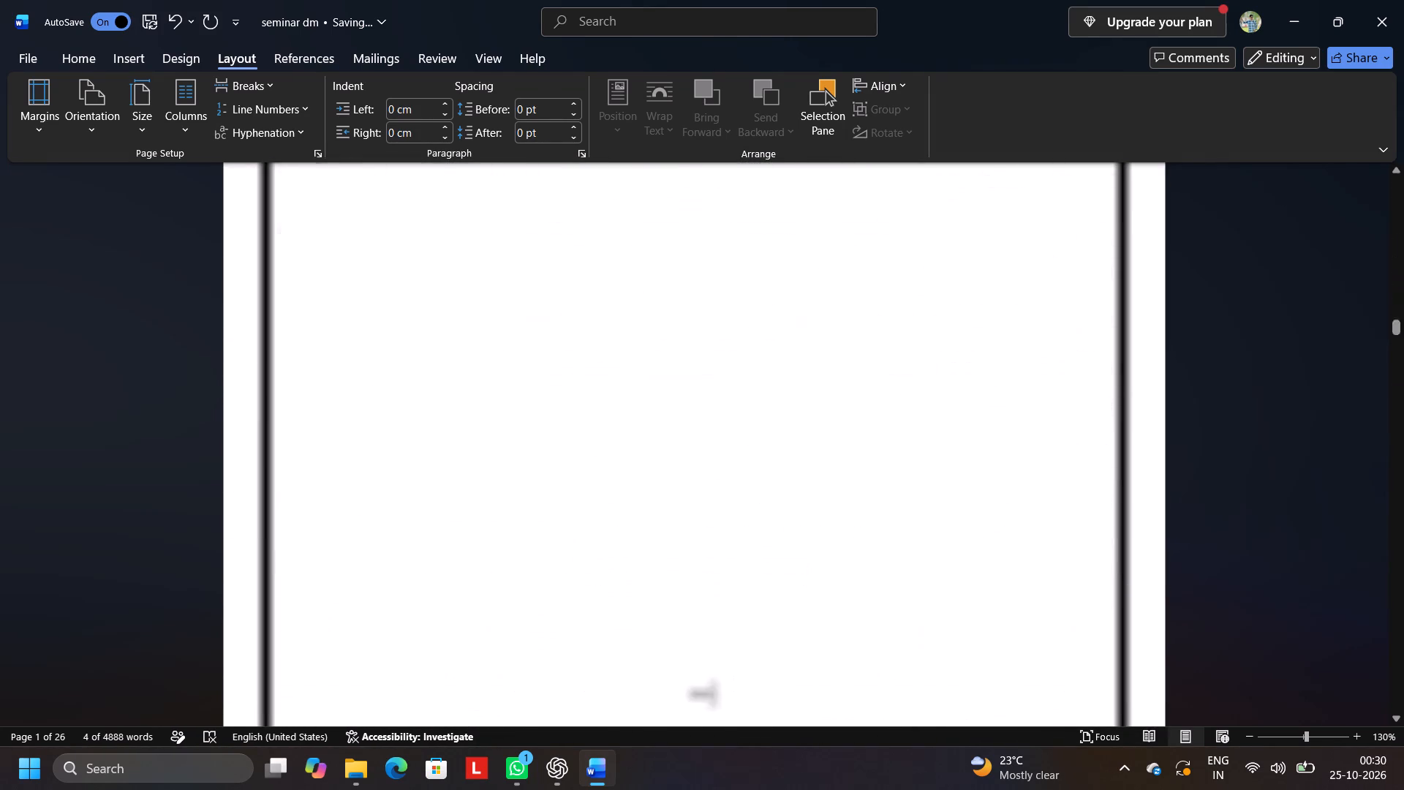
{"action": "scroll", "coordinate": [517, 628], "scroll_direction": "down", "scroll_amount": 16}
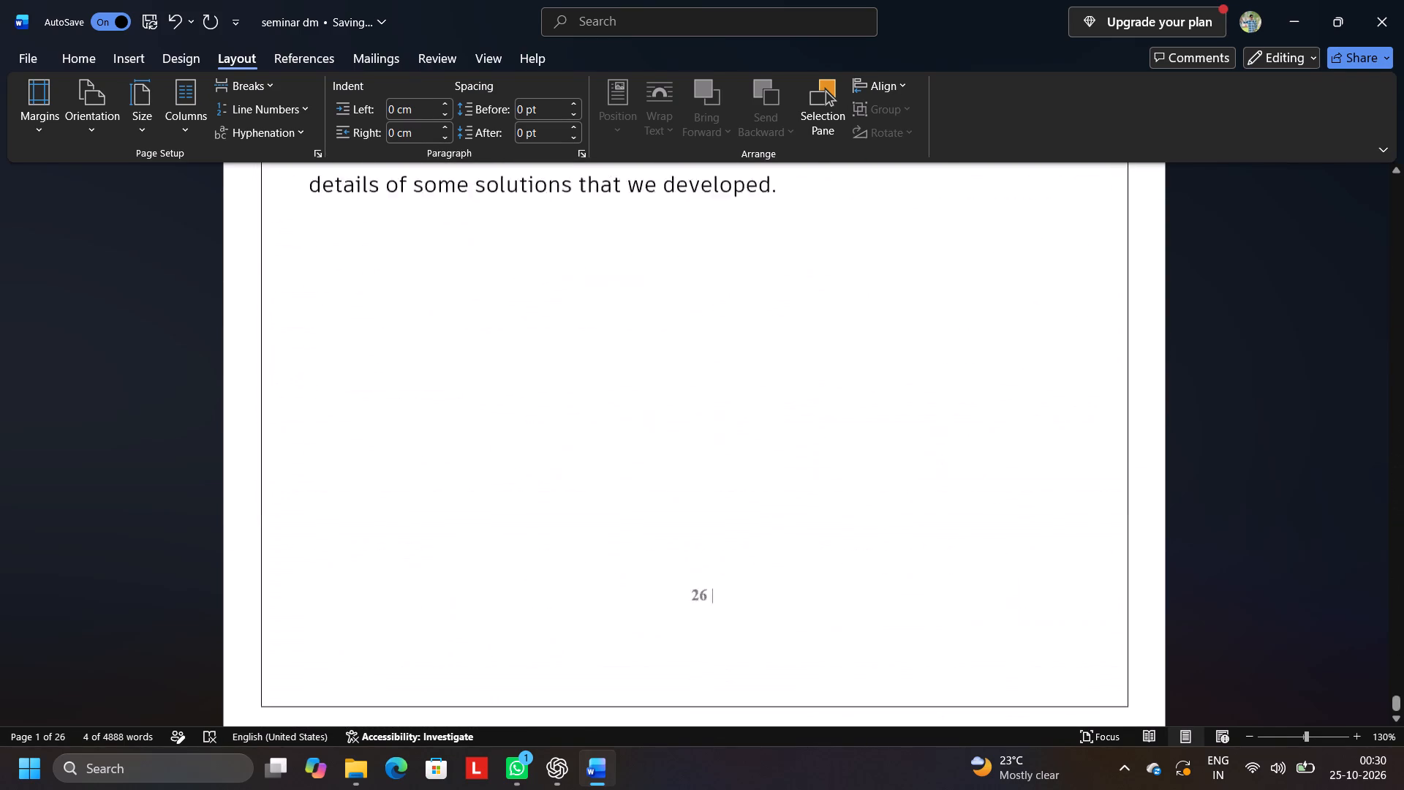
{"action": "scroll", "coordinate": [517, 628], "scroll_direction": "down", "scroll_amount": 20}
{"action": "scroll", "coordinate": [517, 628], "scroll_direction": "down", "scroll_amount": 20}
{"action": "scroll", "coordinate": [517, 628], "scroll_direction": "down", "scroll_amount": 19}
{"action": "scroll", "coordinate": [517, 628], "scroll_direction": "up", "scroll_amount": 11}
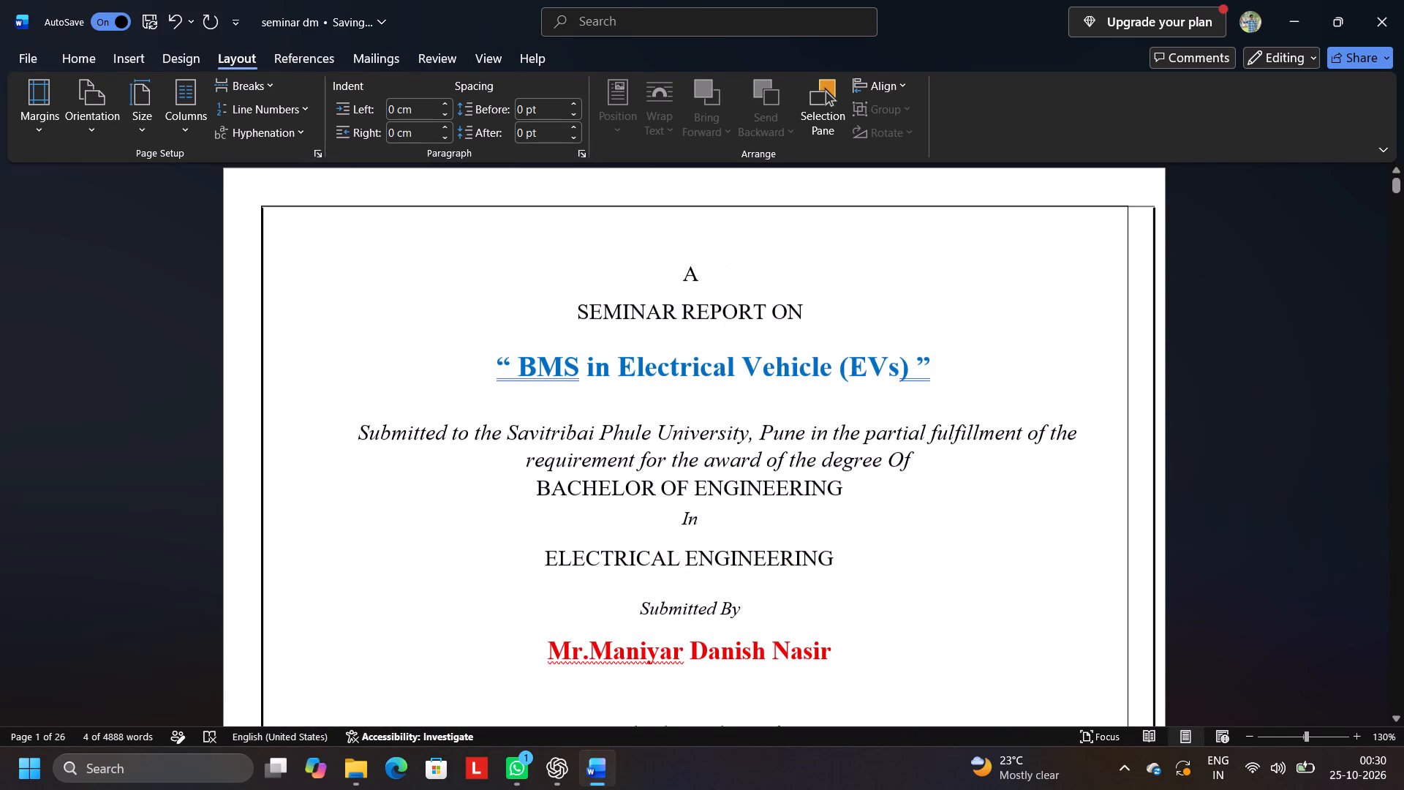
{"action": "scroll", "coordinate": [517, 628], "scroll_direction": "up", "scroll_amount": 2}
{"action": "scroll", "coordinate": [458, 195], "scroll_direction": "up", "scroll_amount": 3}
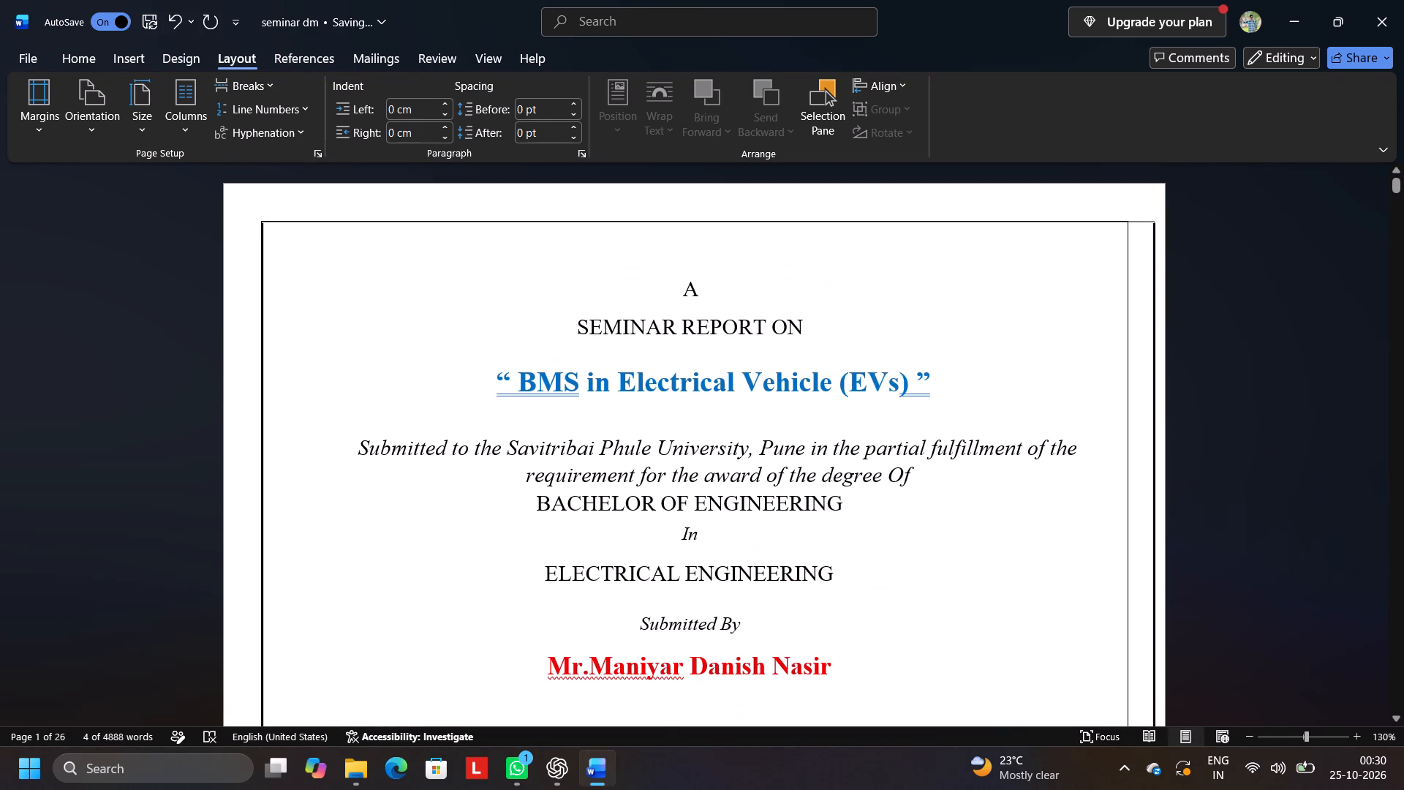
Save the seminar report and close the document.
{"action": "key", "text": "ctrl+s"}
{"action": "left_click", "coordinate": [1402, 18]}
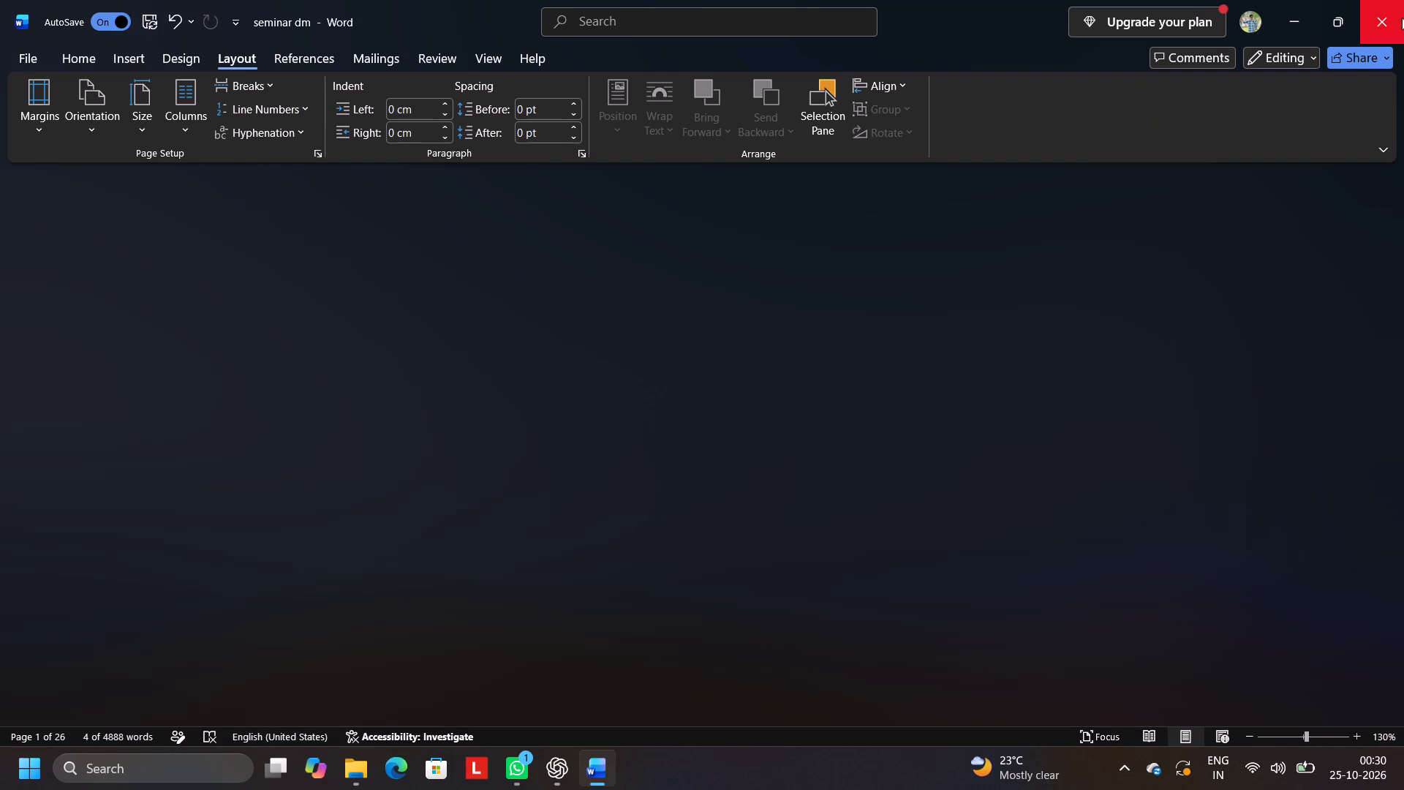
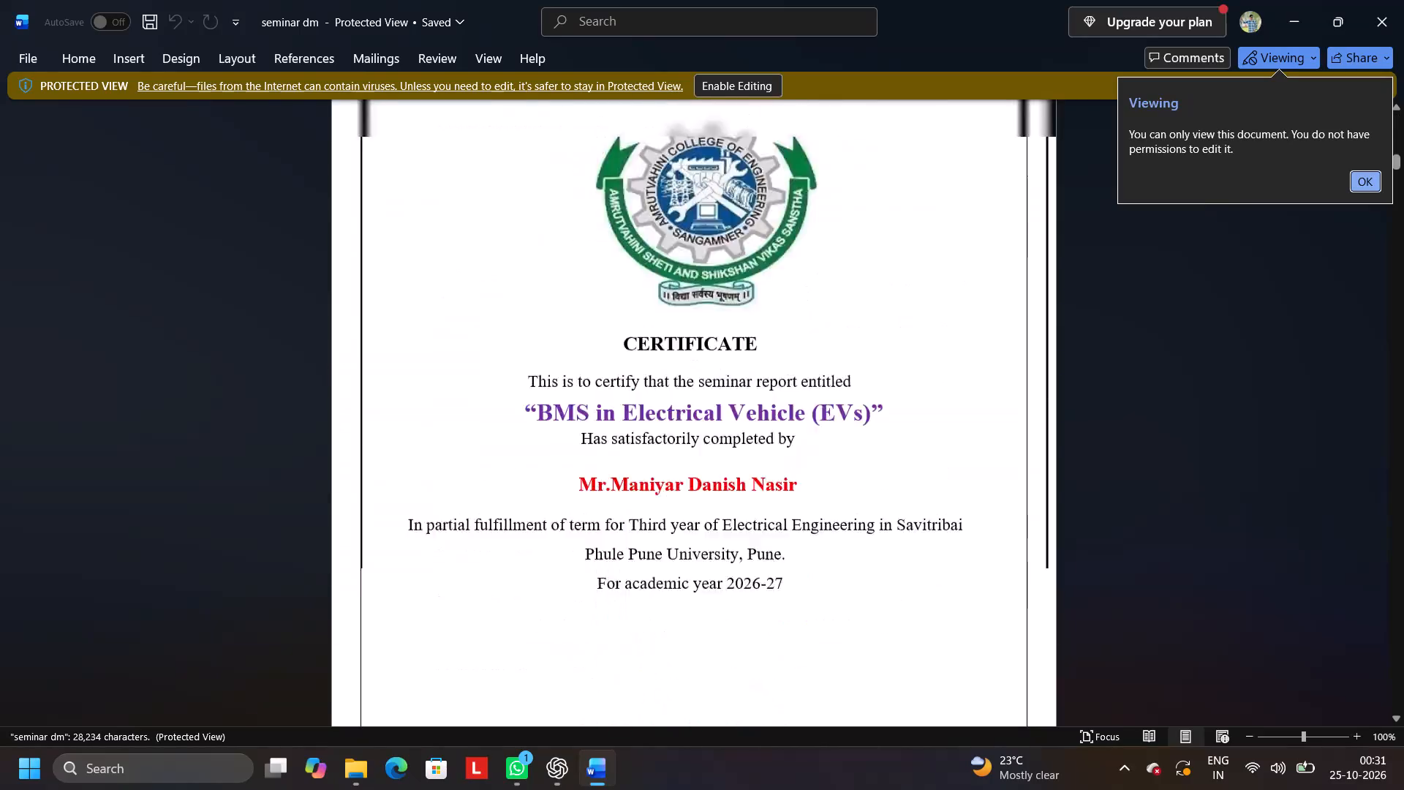
Examine the protected seminar dm report from the certificate page through the final page, rechecking the Chapter 4 pages near the end.
{"action": "scroll", "coordinate": [798, 510], "scroll_direction": "down", "scroll_amount": 6}
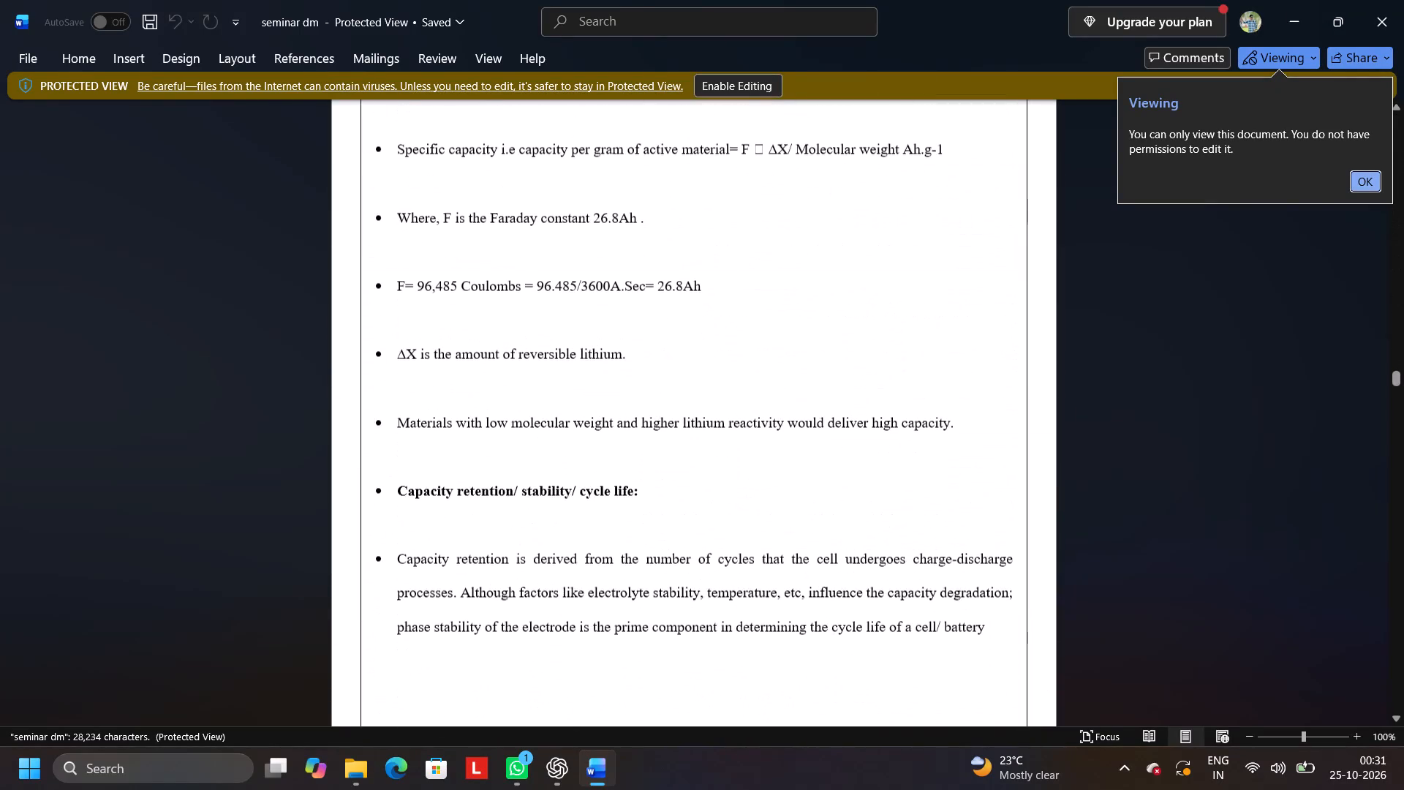
{"action": "scroll", "coordinate": [798, 510], "scroll_direction": "down", "scroll_amount": 9}
{"action": "scroll", "coordinate": [798, 510], "scroll_direction": "down", "scroll_amount": 19}
{"action": "scroll", "coordinate": [798, 510], "scroll_direction": "up", "scroll_amount": 1}
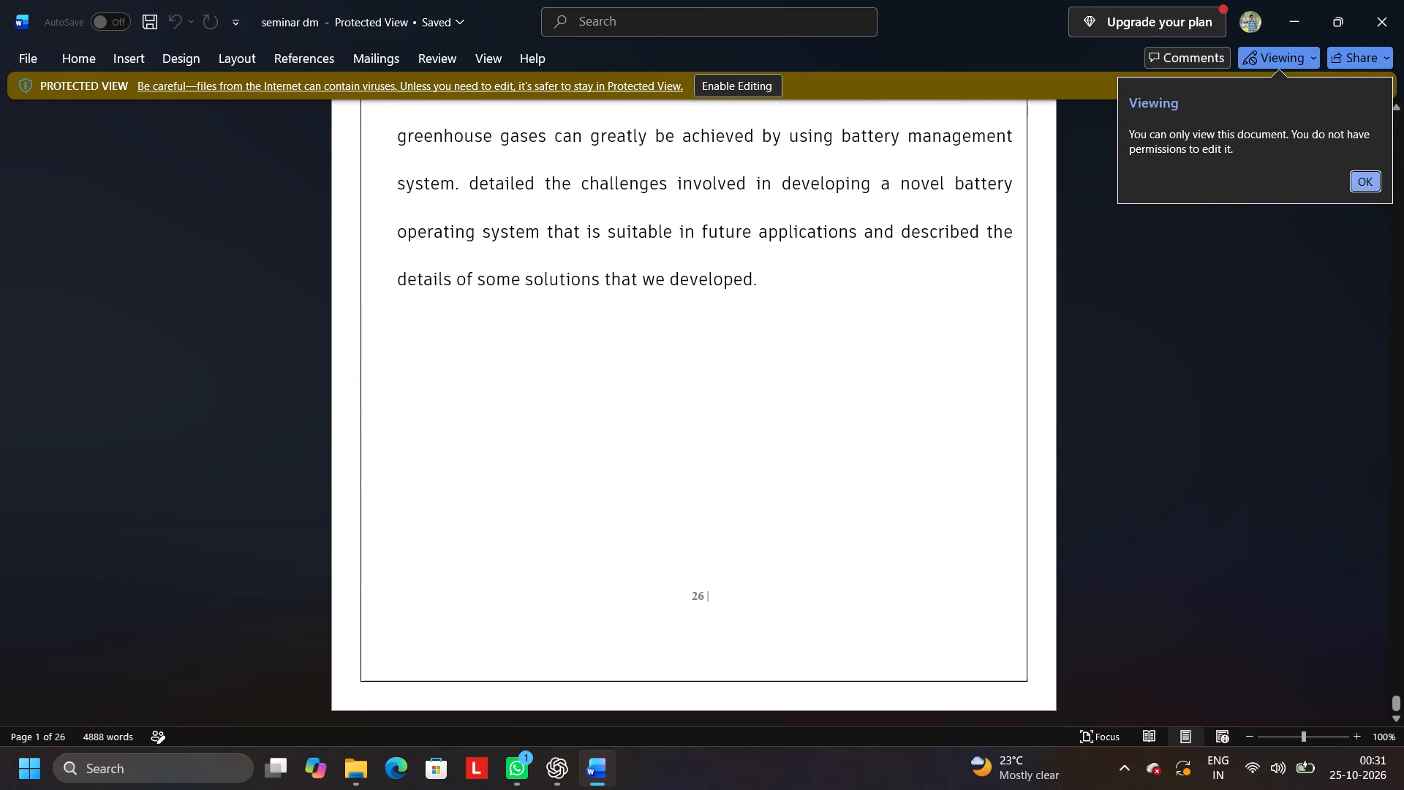
{"action": "scroll", "coordinate": [798, 510], "scroll_direction": "up", "scroll_amount": 6}
{"action": "scroll", "coordinate": [798, 510], "scroll_direction": "down", "scroll_amount": 1}
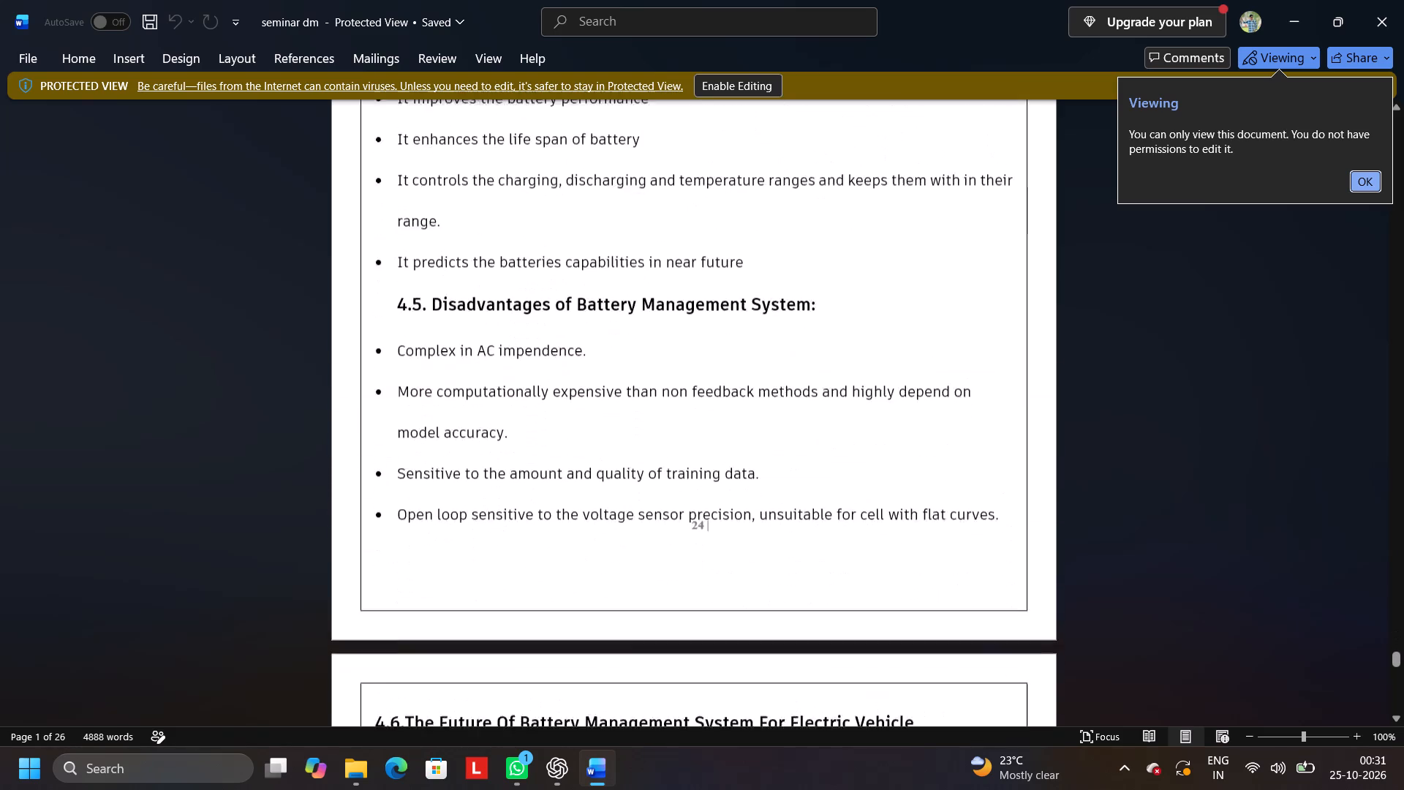
{"action": "scroll", "coordinate": [798, 510], "scroll_direction": "down", "scroll_amount": 7}
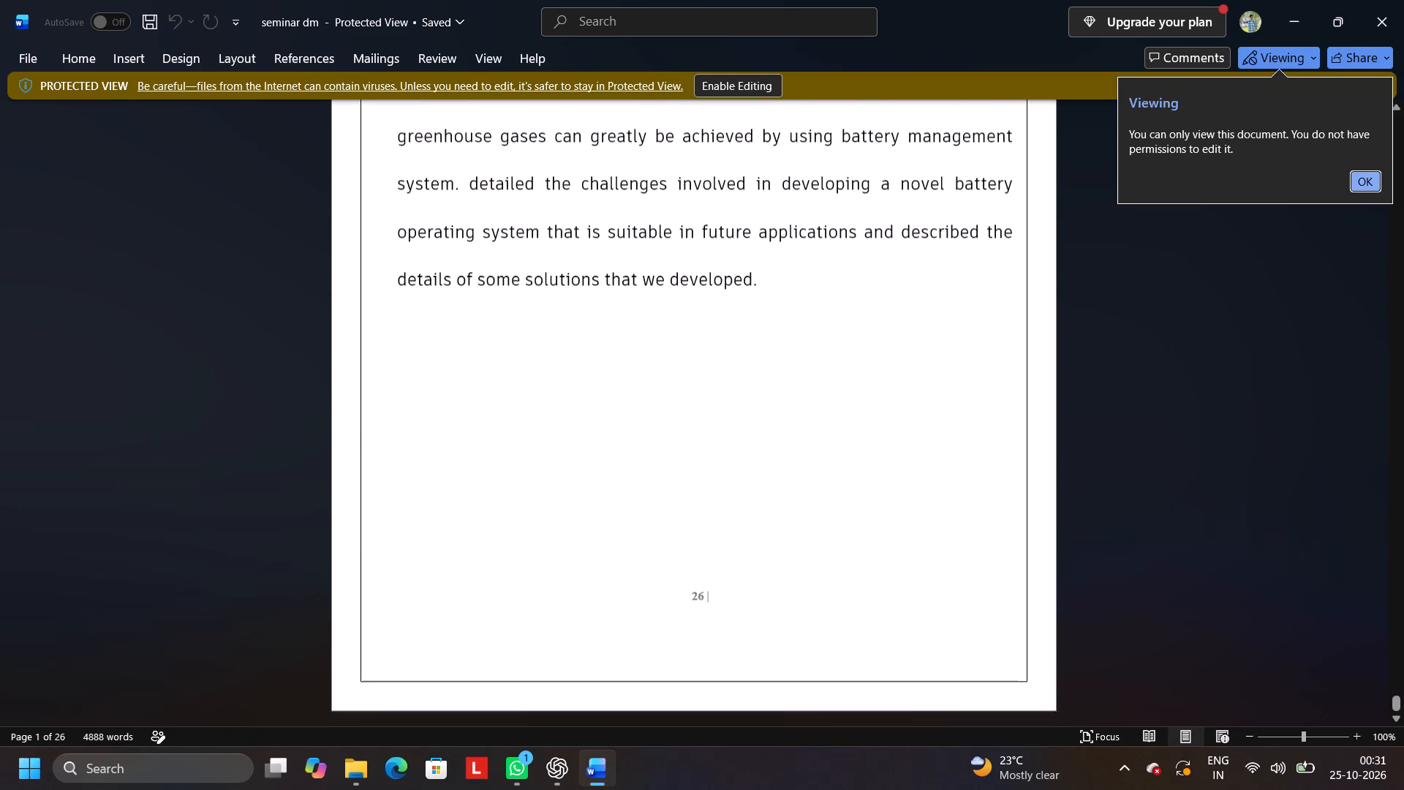
{"action": "scroll", "coordinate": [798, 510], "scroll_direction": "up", "scroll_amount": 5}
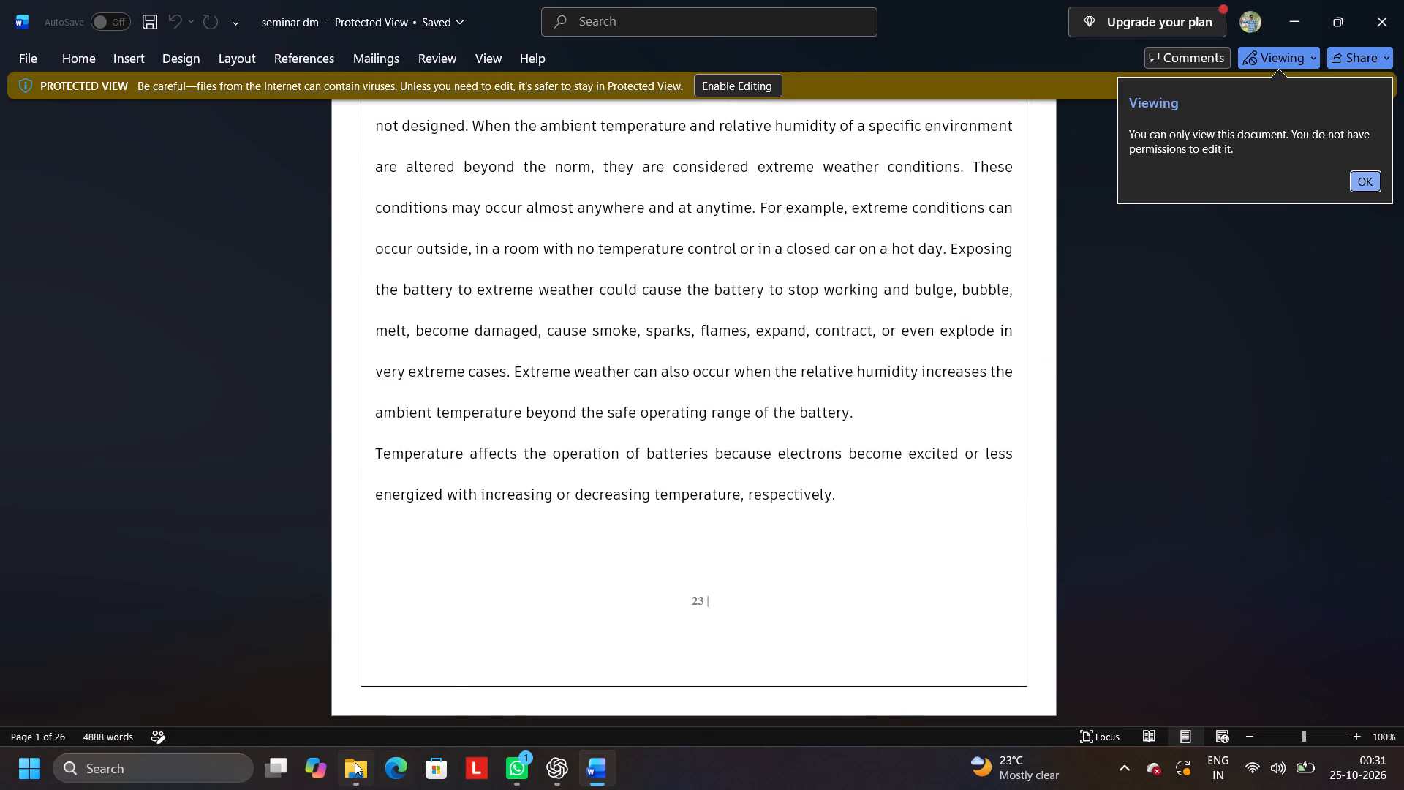
Switch to Microsoft Edge, search the web for "docs to pdf", and open iLovePDF's Word to PDF converter.
{"action": "left_click", "coordinate": [386, 758]}
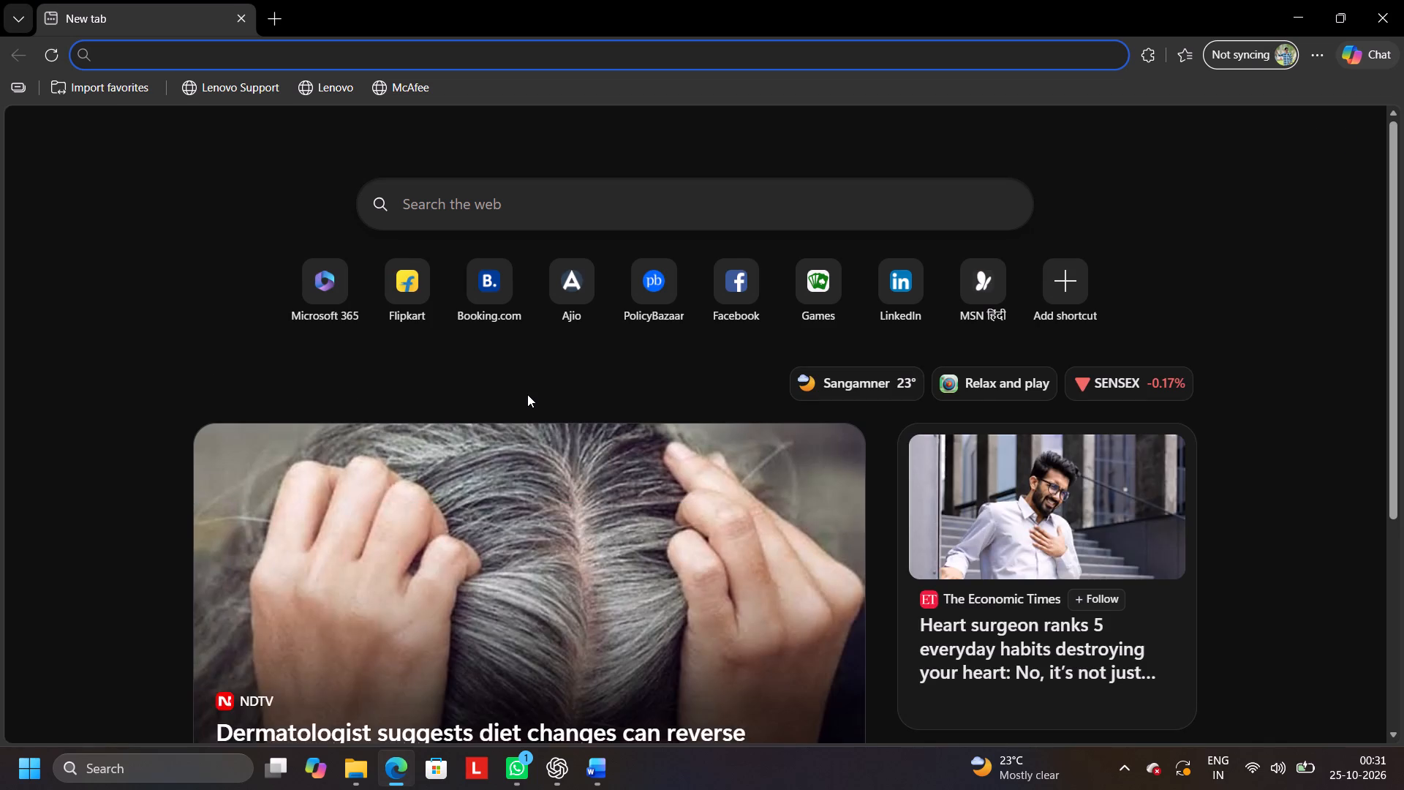
{"action": "type", "text": "docs to pdf"}
{"action": "key", "text": "Return"}
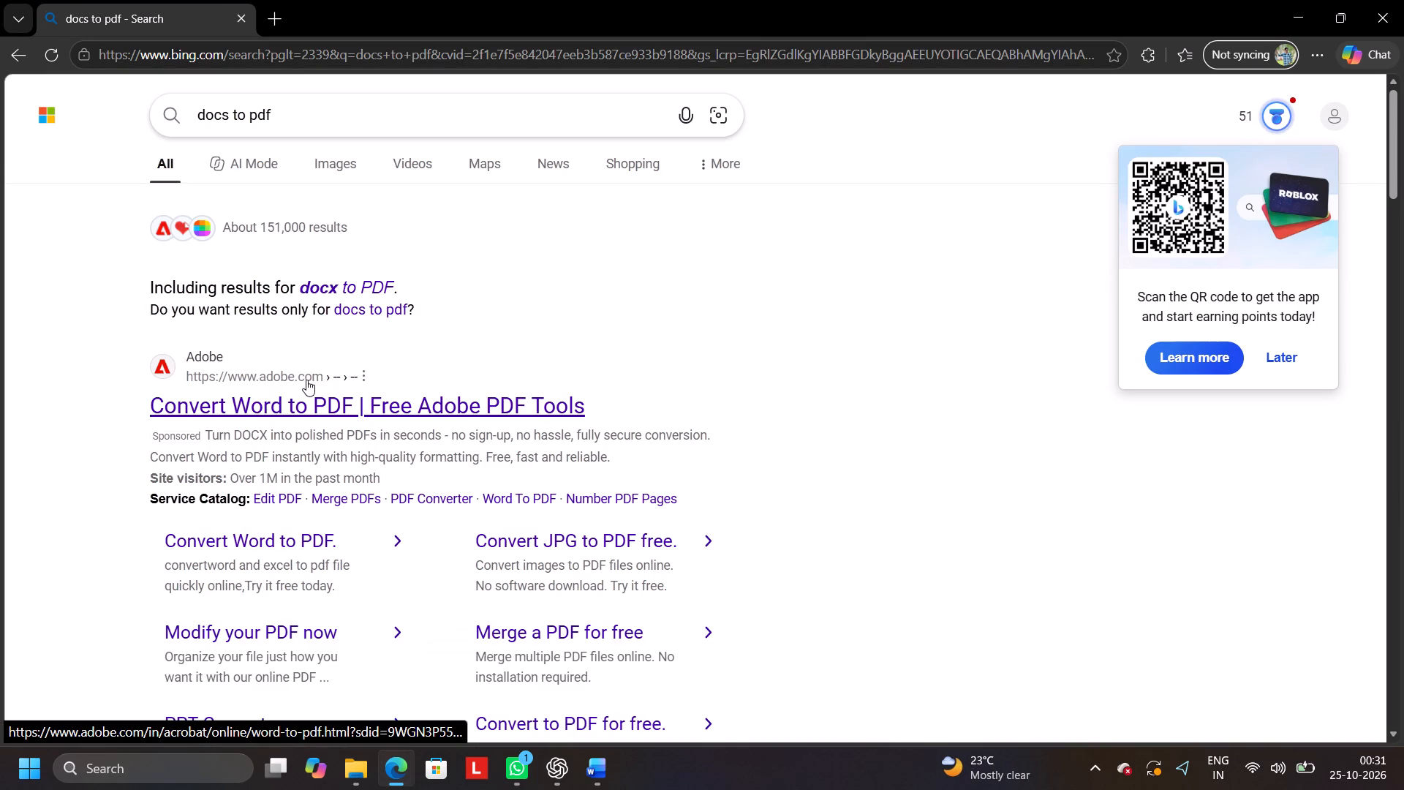
{"action": "scroll", "coordinate": [294, 403], "scroll_direction": "down", "scroll_amount": 5}
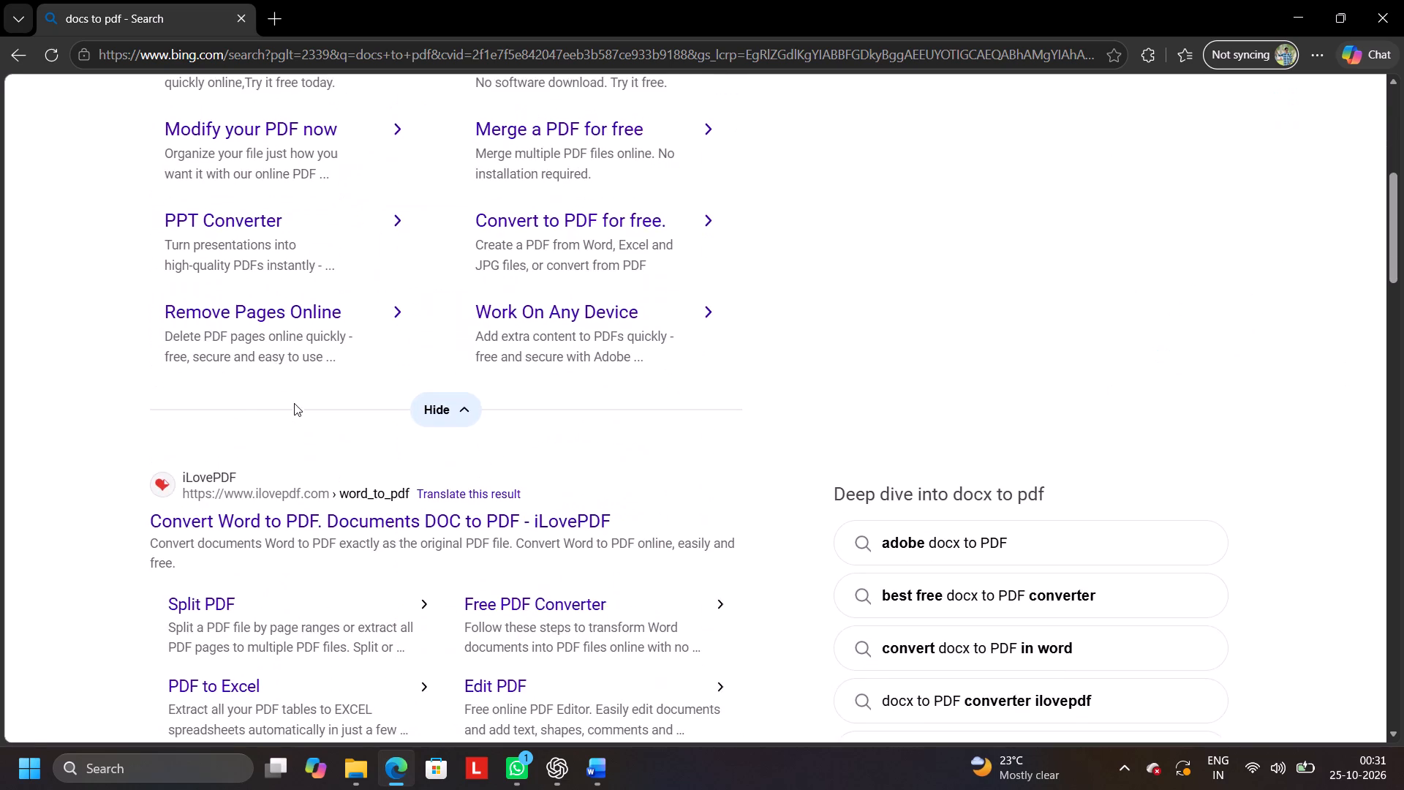
{"action": "scroll", "coordinate": [294, 403], "scroll_direction": "down", "scroll_amount": 1}
{"action": "left_click", "coordinate": [279, 412]}
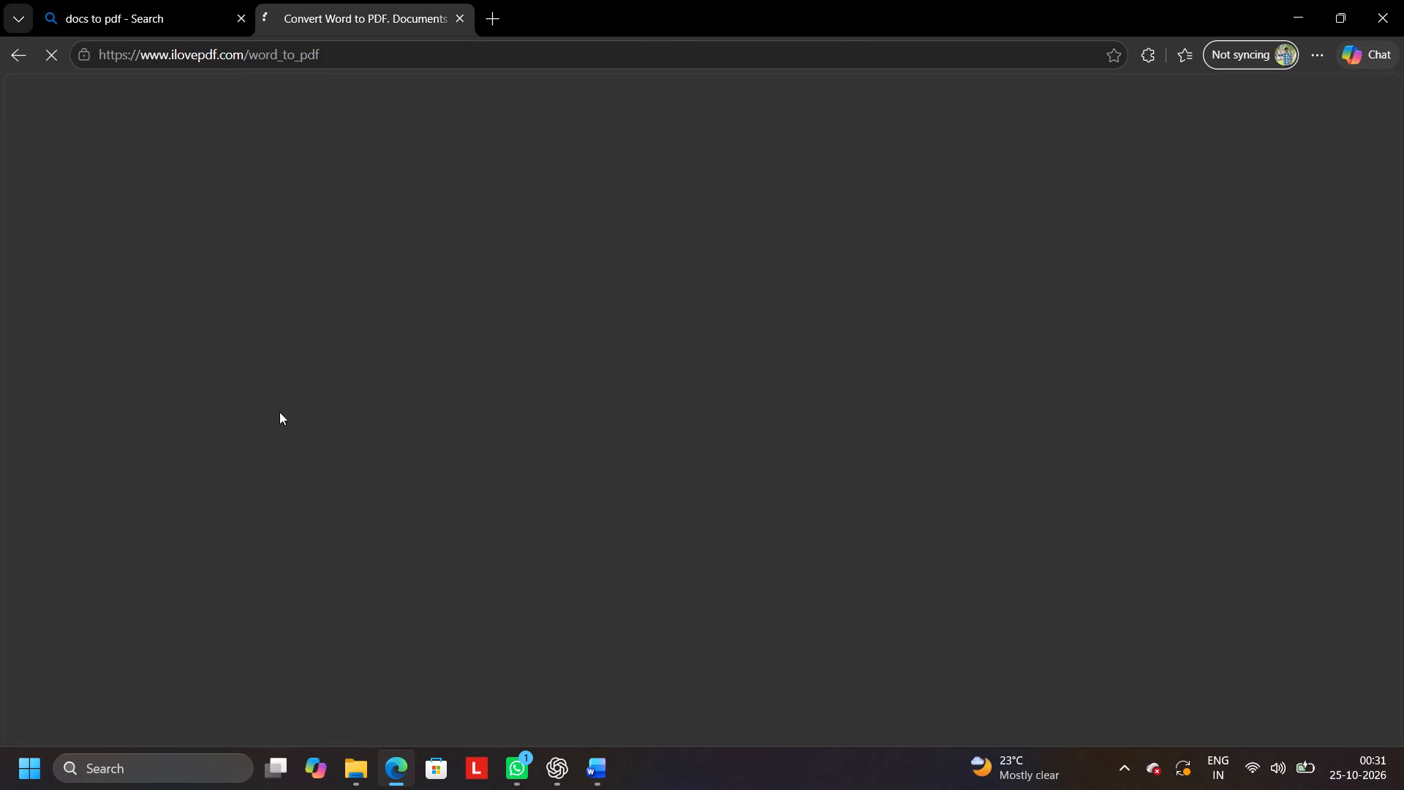
Upload the seminar dm Word file stored in the Documents folder to the converter and convert it to PDF.
{"action": "left_click", "coordinate": [796, 287]}
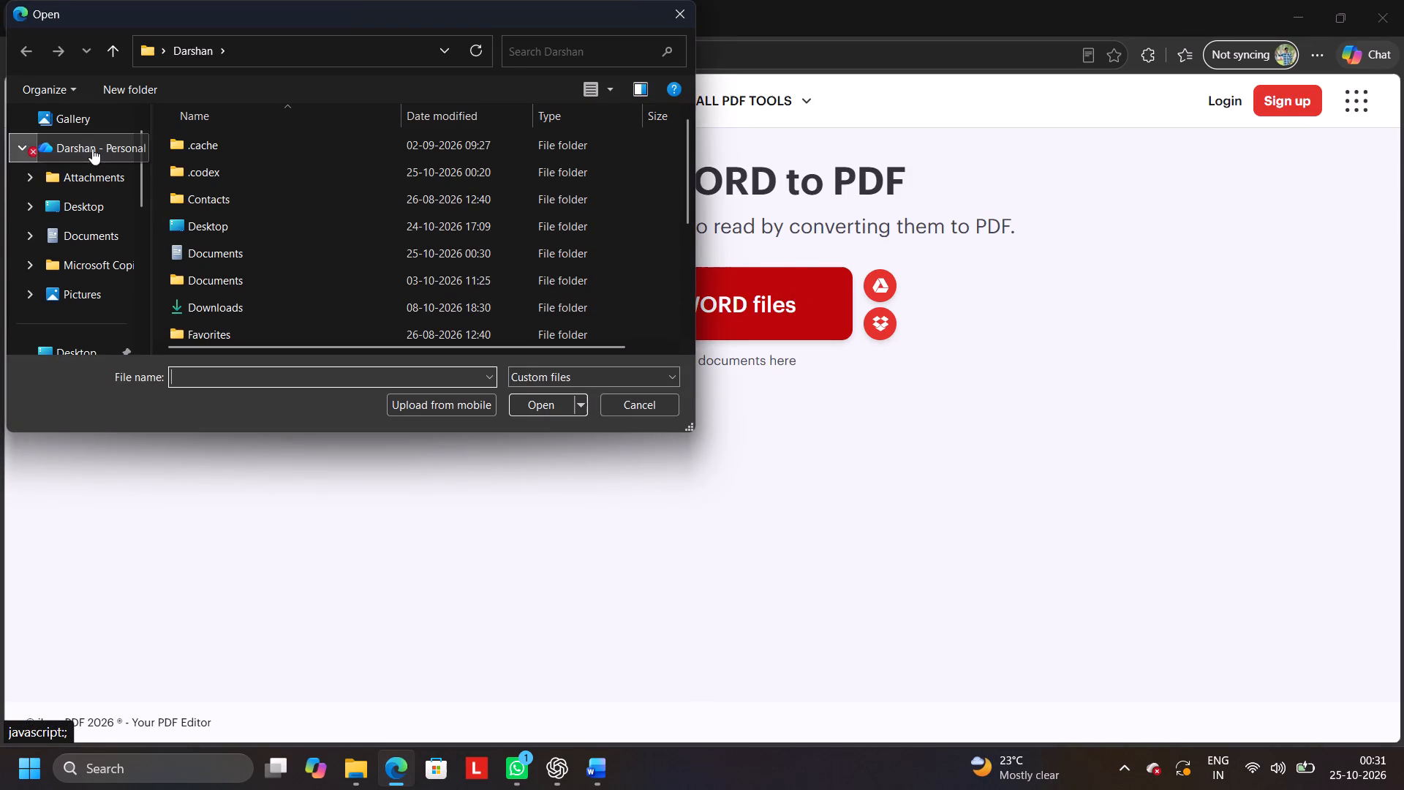
{"action": "scroll", "coordinate": [83, 130], "scroll_direction": "up", "scroll_amount": 6}
{"action": "left_click", "coordinate": [83, 124]}
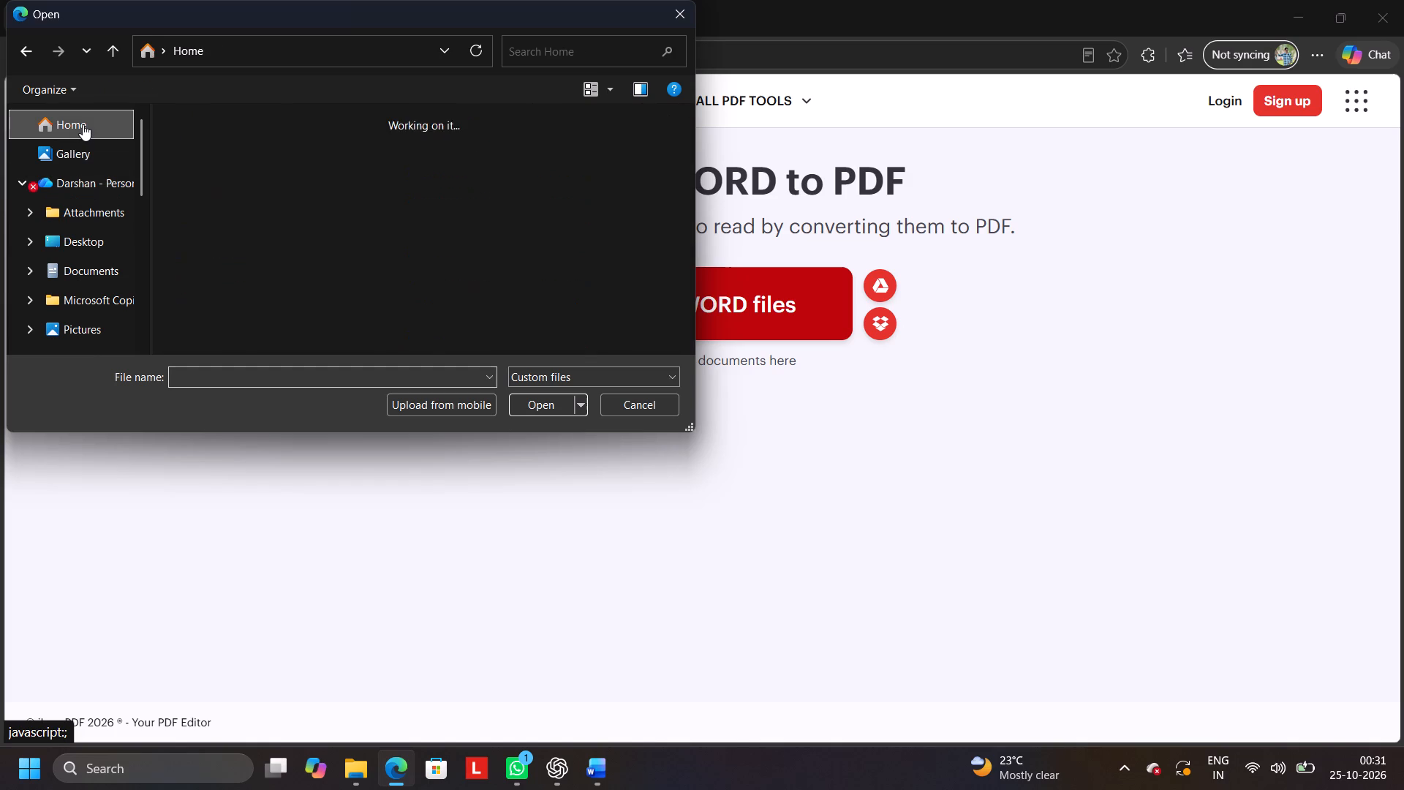
{"action": "scroll", "coordinate": [369, 252], "scroll_direction": "down", "scroll_amount": 1}
{"action": "left_click", "coordinate": [348, 238]}
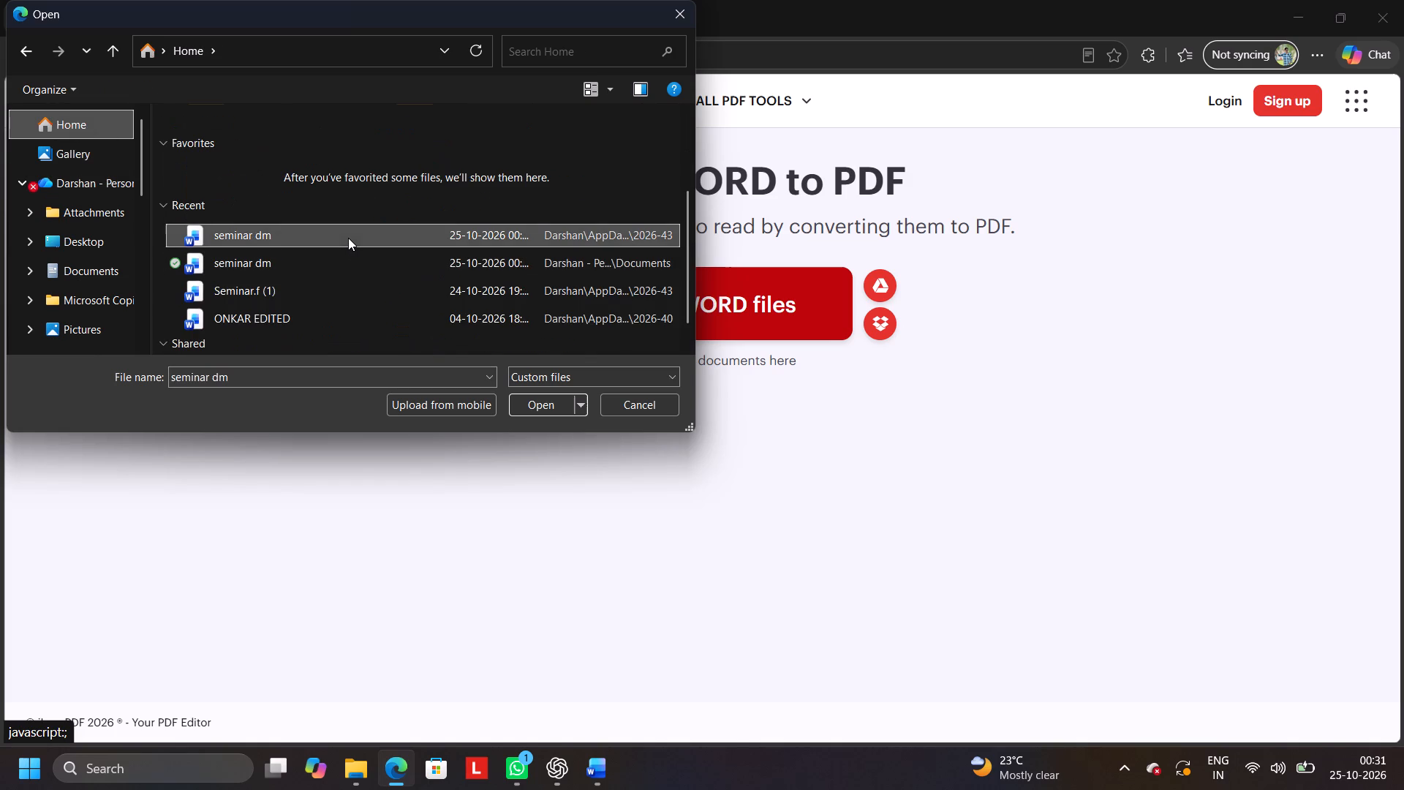
{"action": "left_click", "coordinate": [312, 266]}
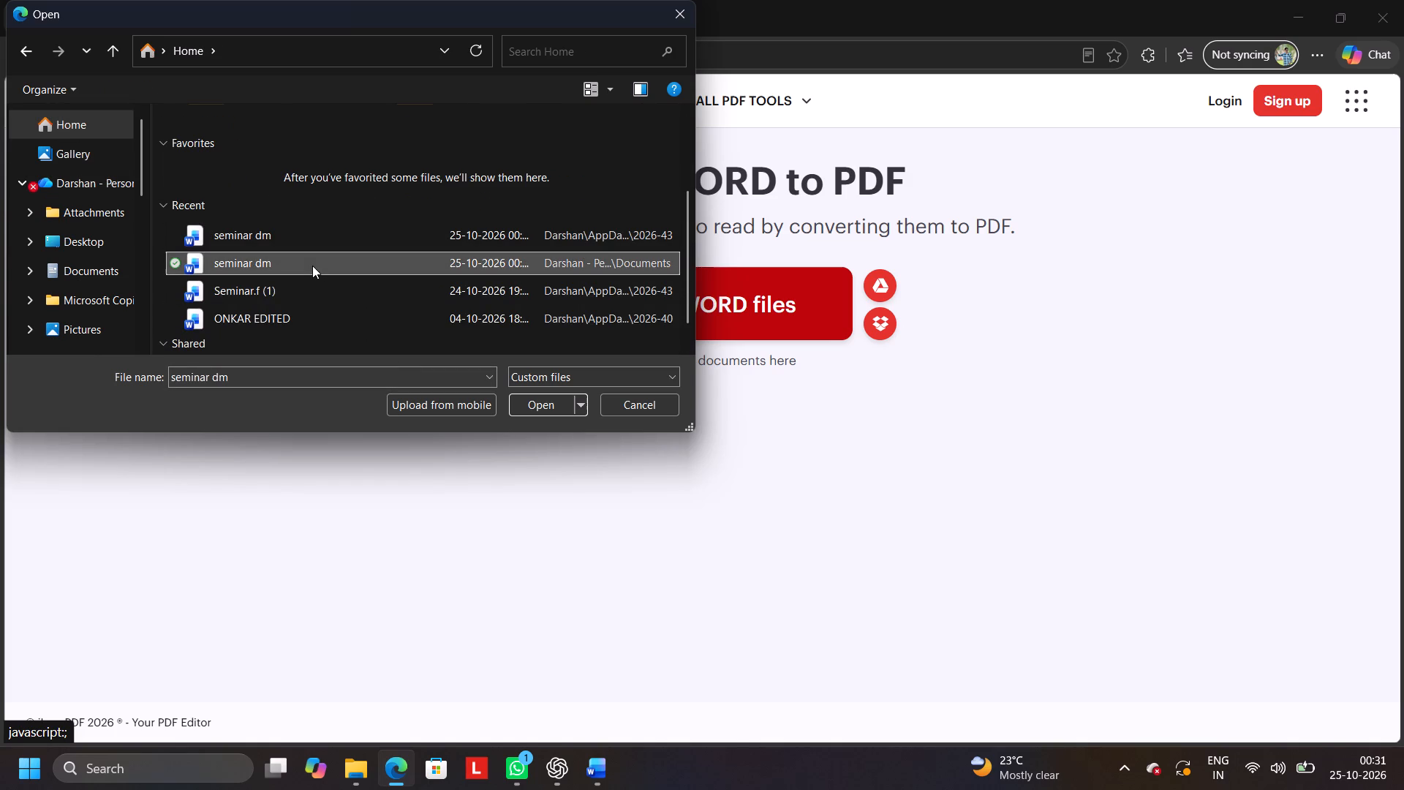
{"action": "left_click", "coordinate": [516, 398]}
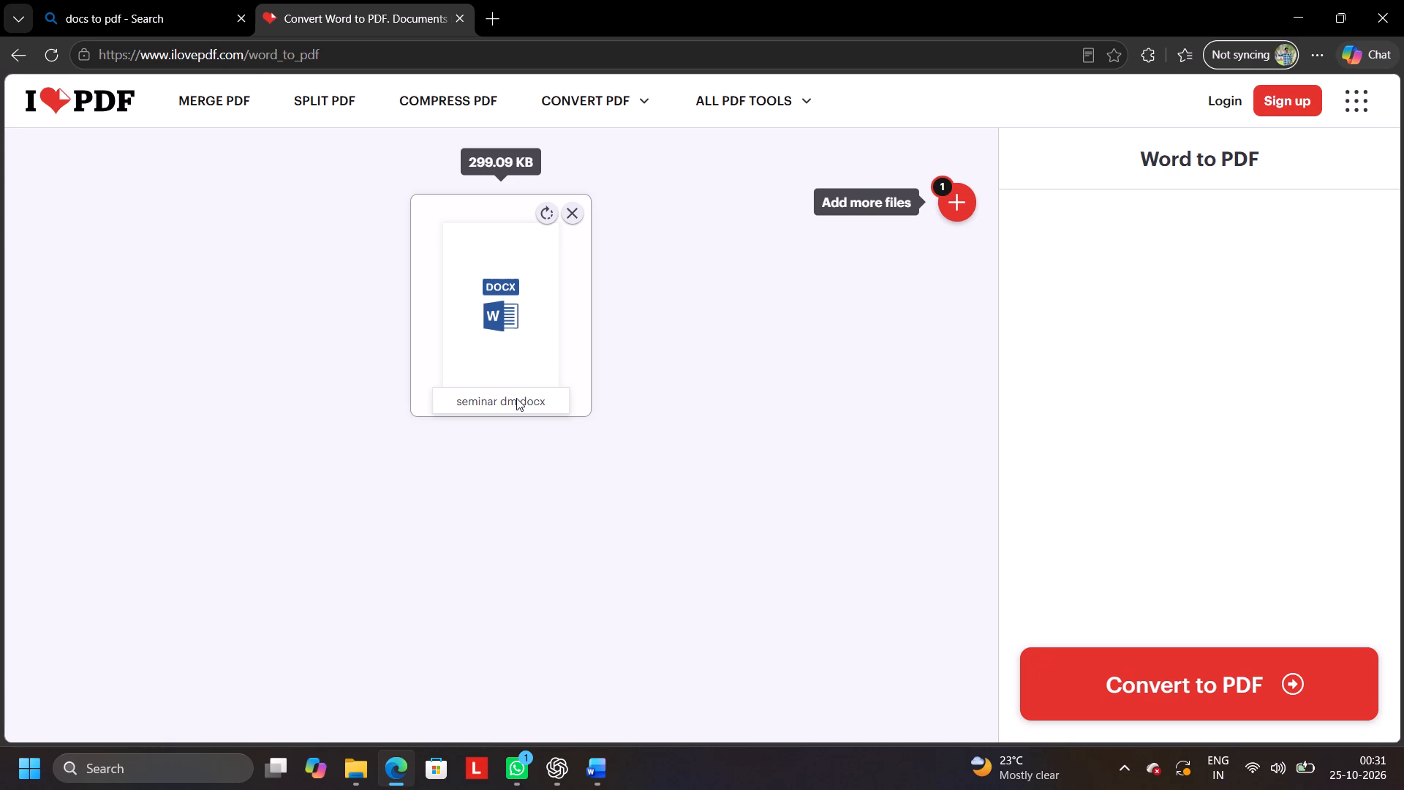
{"action": "left_click", "coordinate": [1185, 682]}
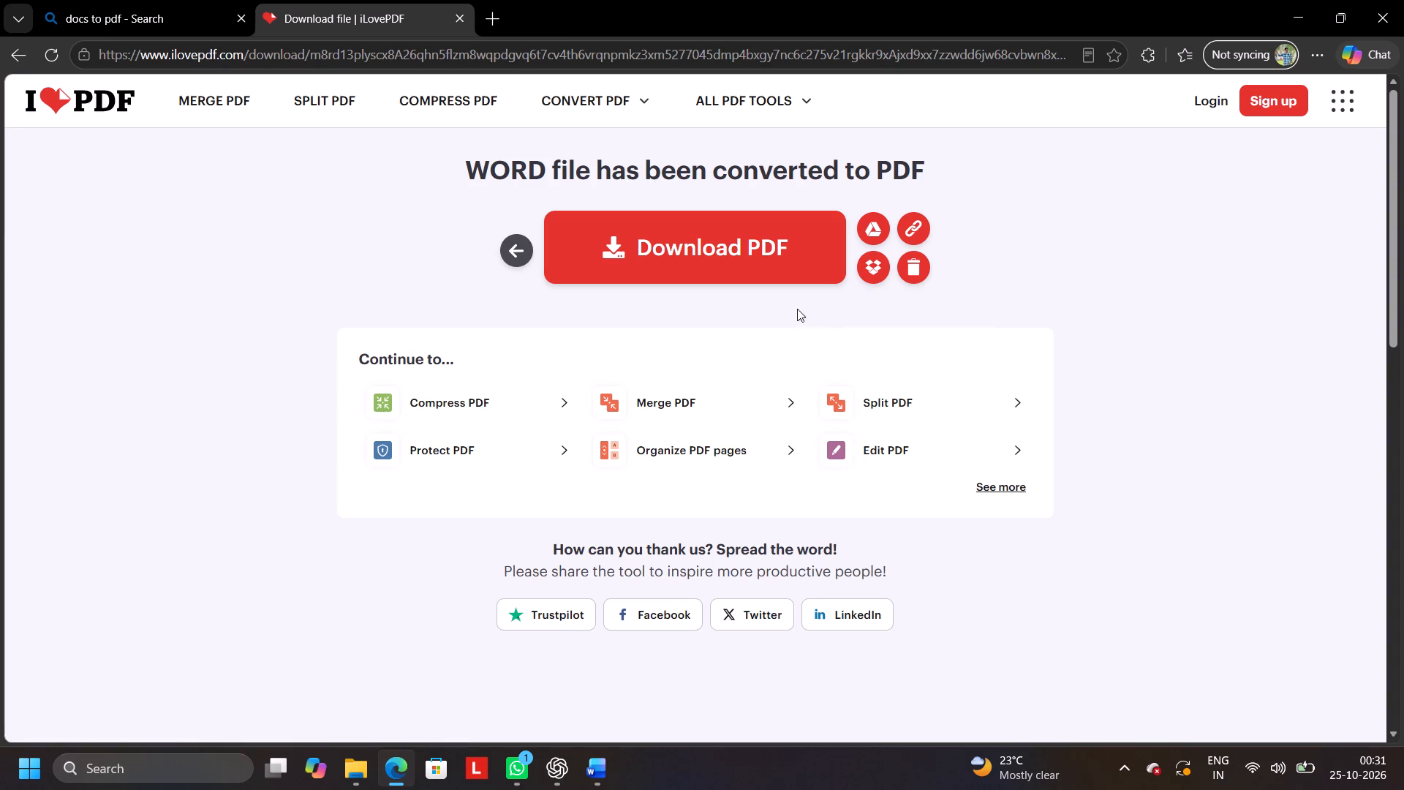
Download the converted seminar dm PDF from iLovePDF.
{"action": "left_click", "coordinate": [766, 260]}
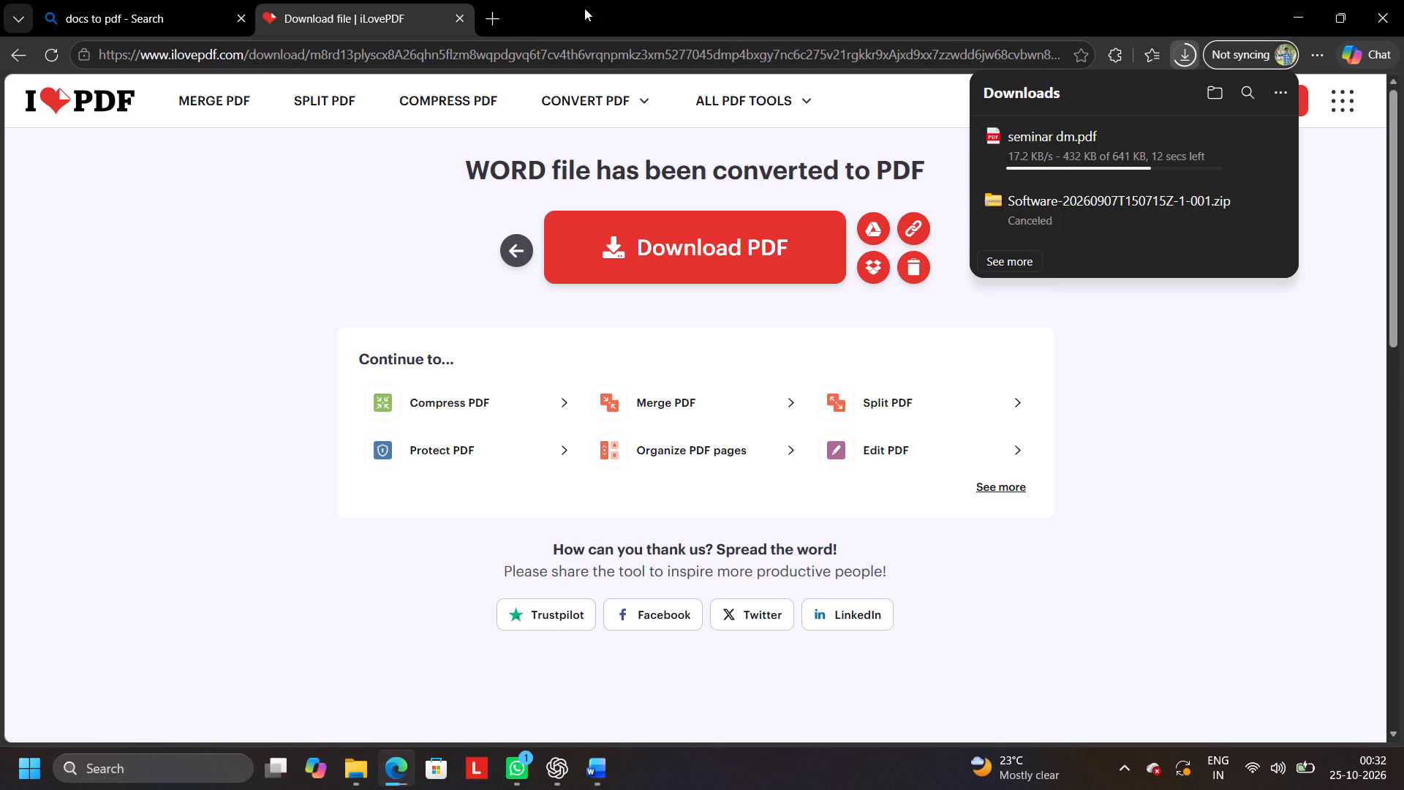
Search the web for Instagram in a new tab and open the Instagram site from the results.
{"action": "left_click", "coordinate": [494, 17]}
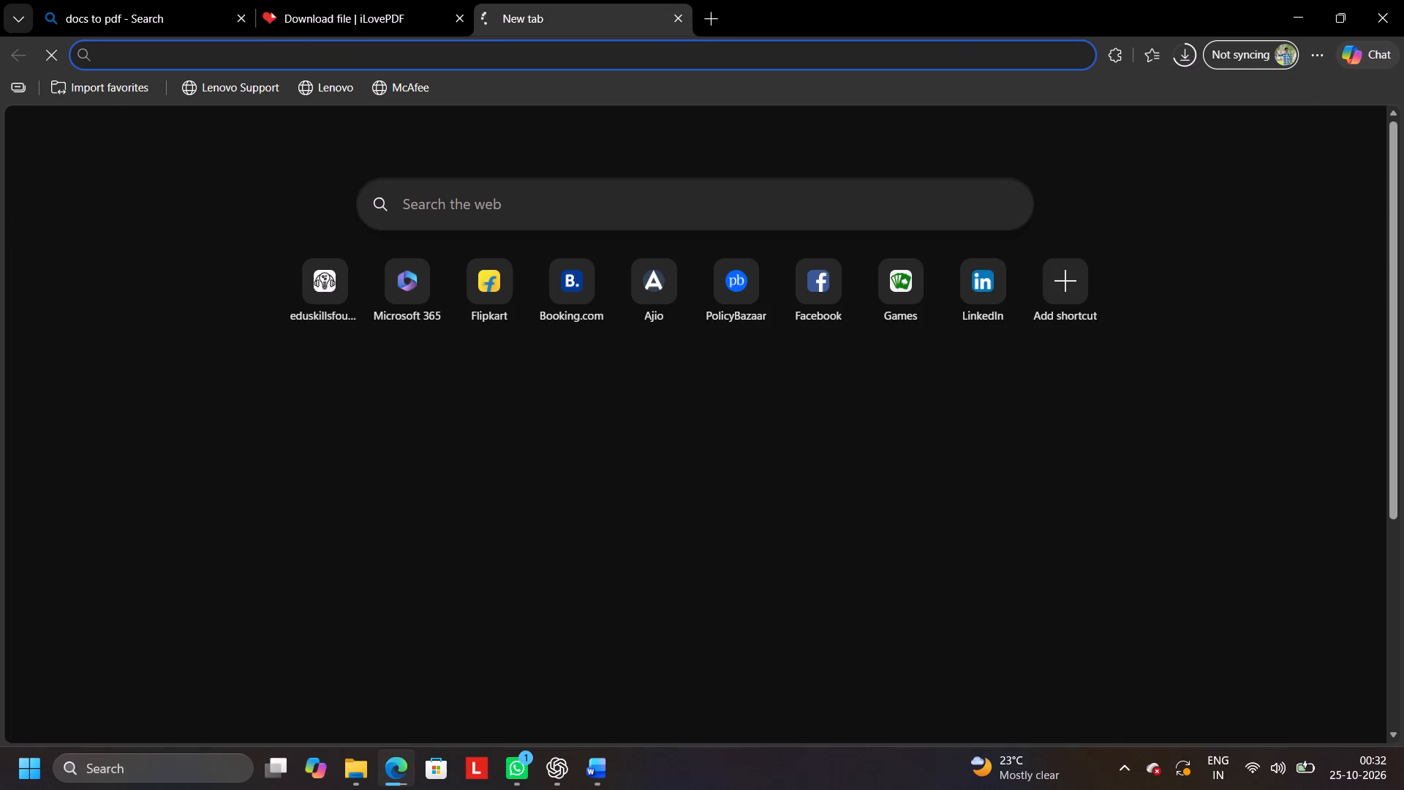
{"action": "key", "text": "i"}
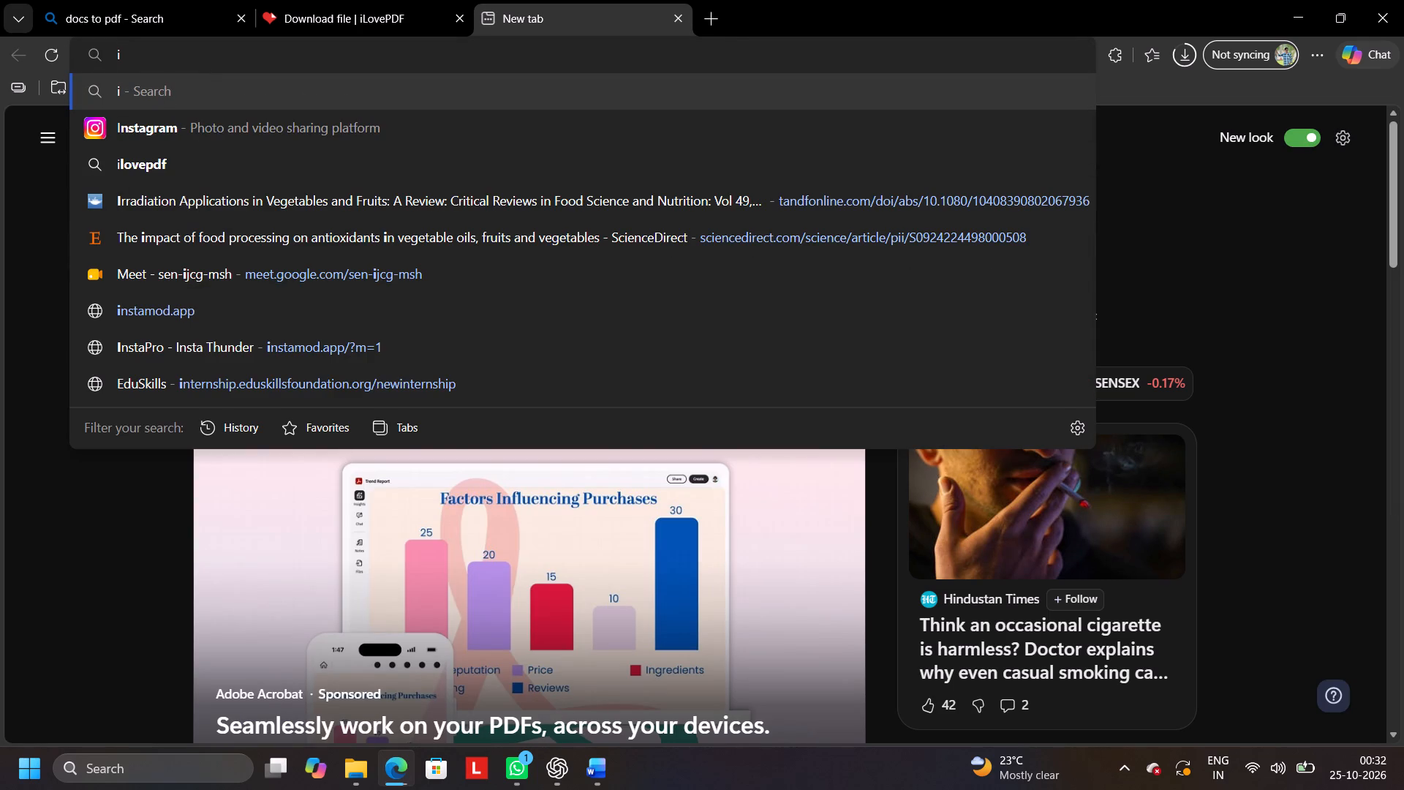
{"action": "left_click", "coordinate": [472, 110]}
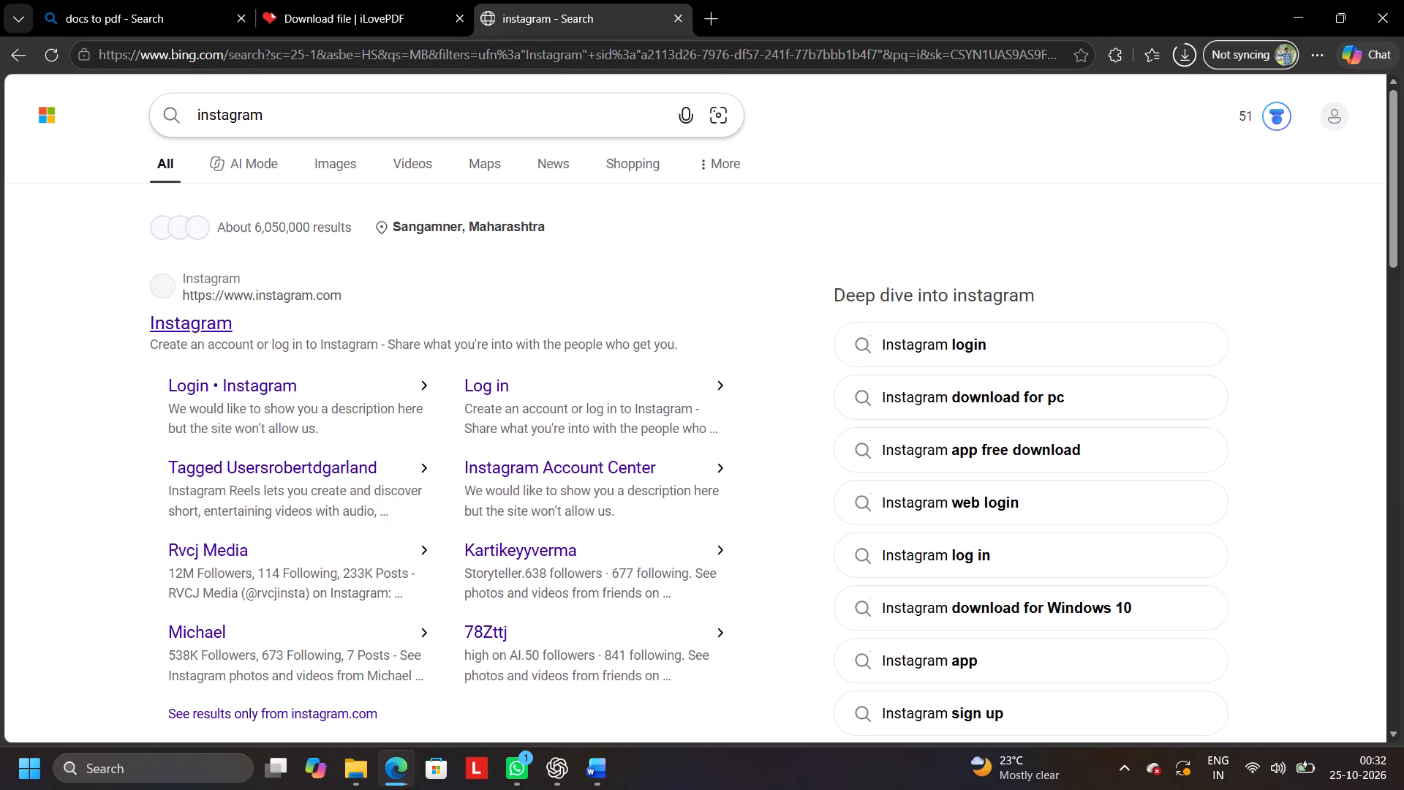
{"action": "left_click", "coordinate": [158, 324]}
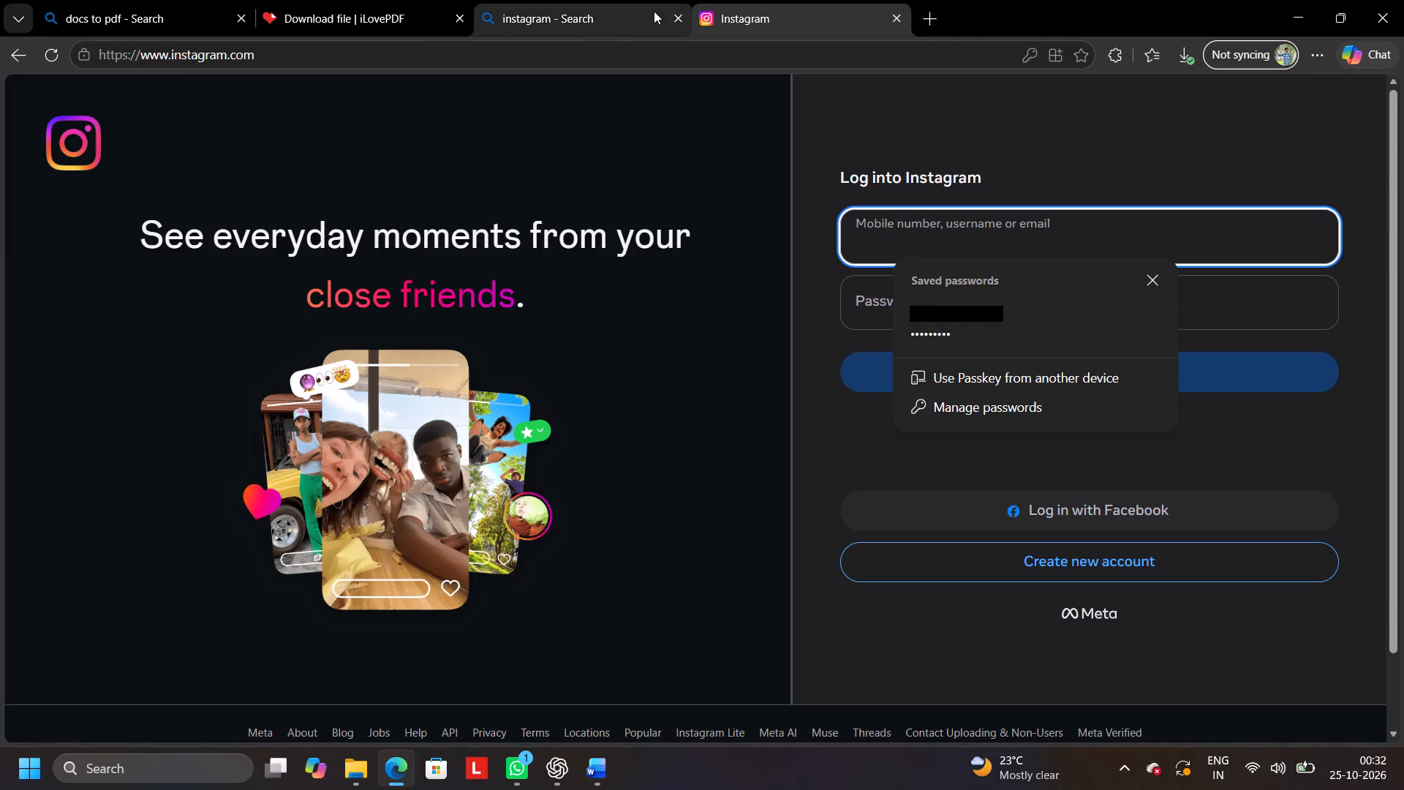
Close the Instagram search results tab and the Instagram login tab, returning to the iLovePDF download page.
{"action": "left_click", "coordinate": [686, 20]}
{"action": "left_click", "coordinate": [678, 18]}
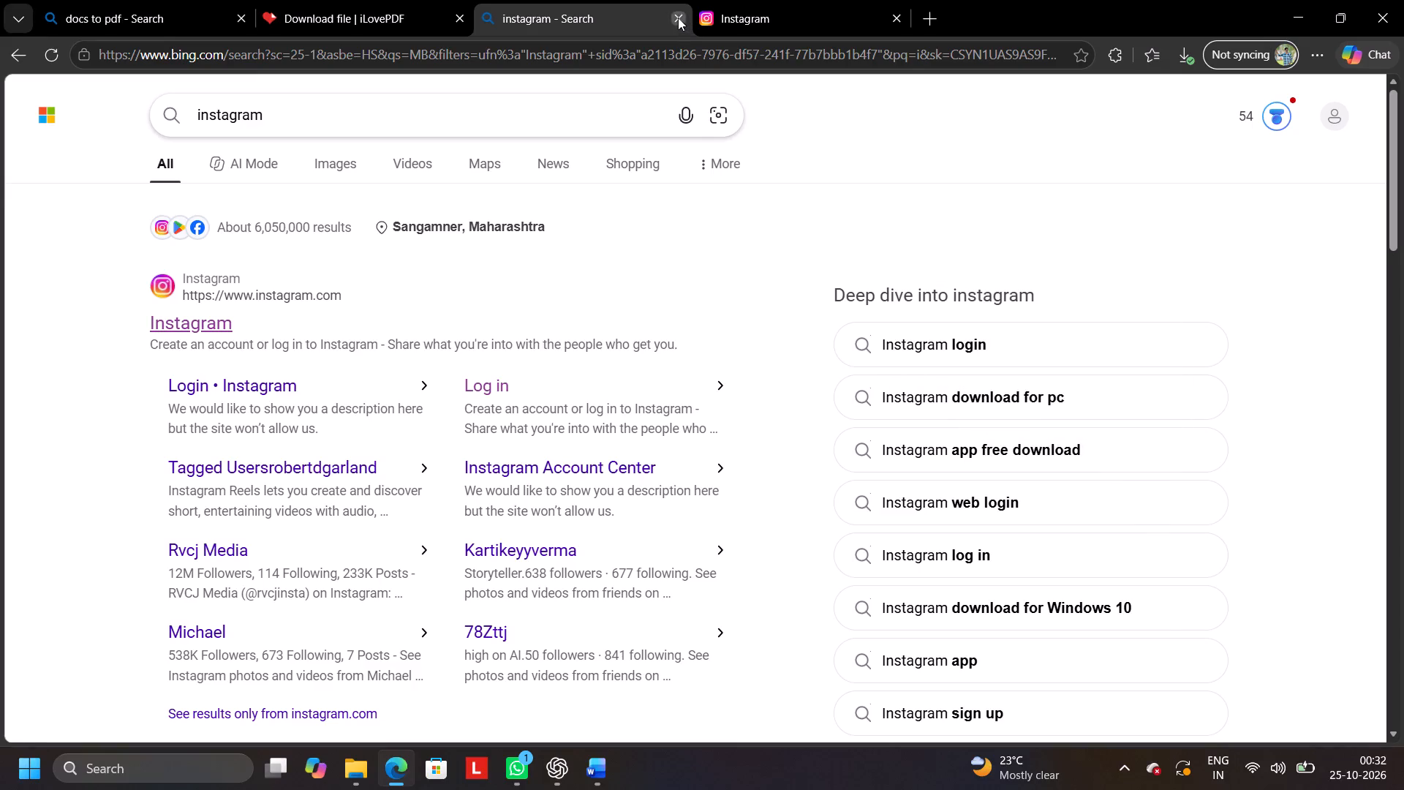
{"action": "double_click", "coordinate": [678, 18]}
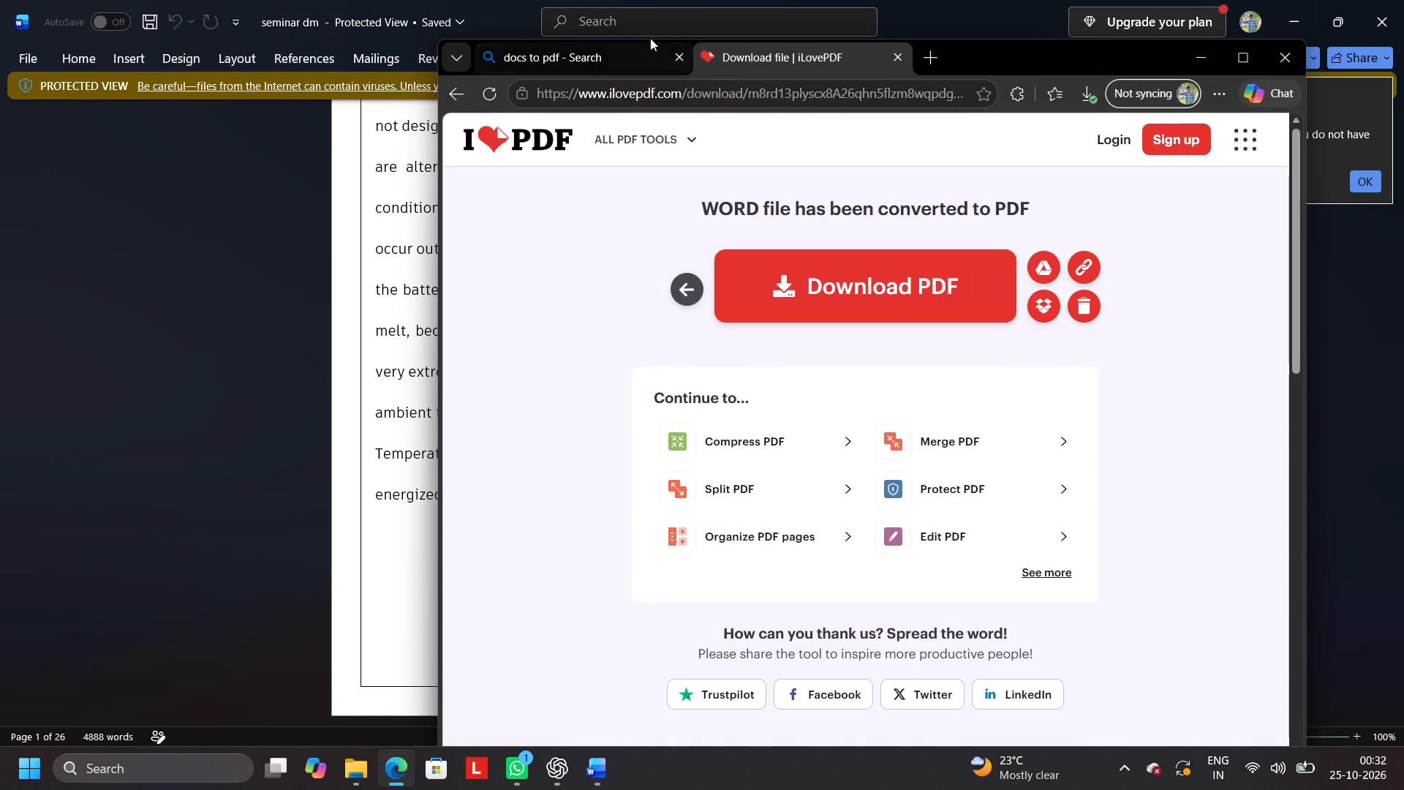
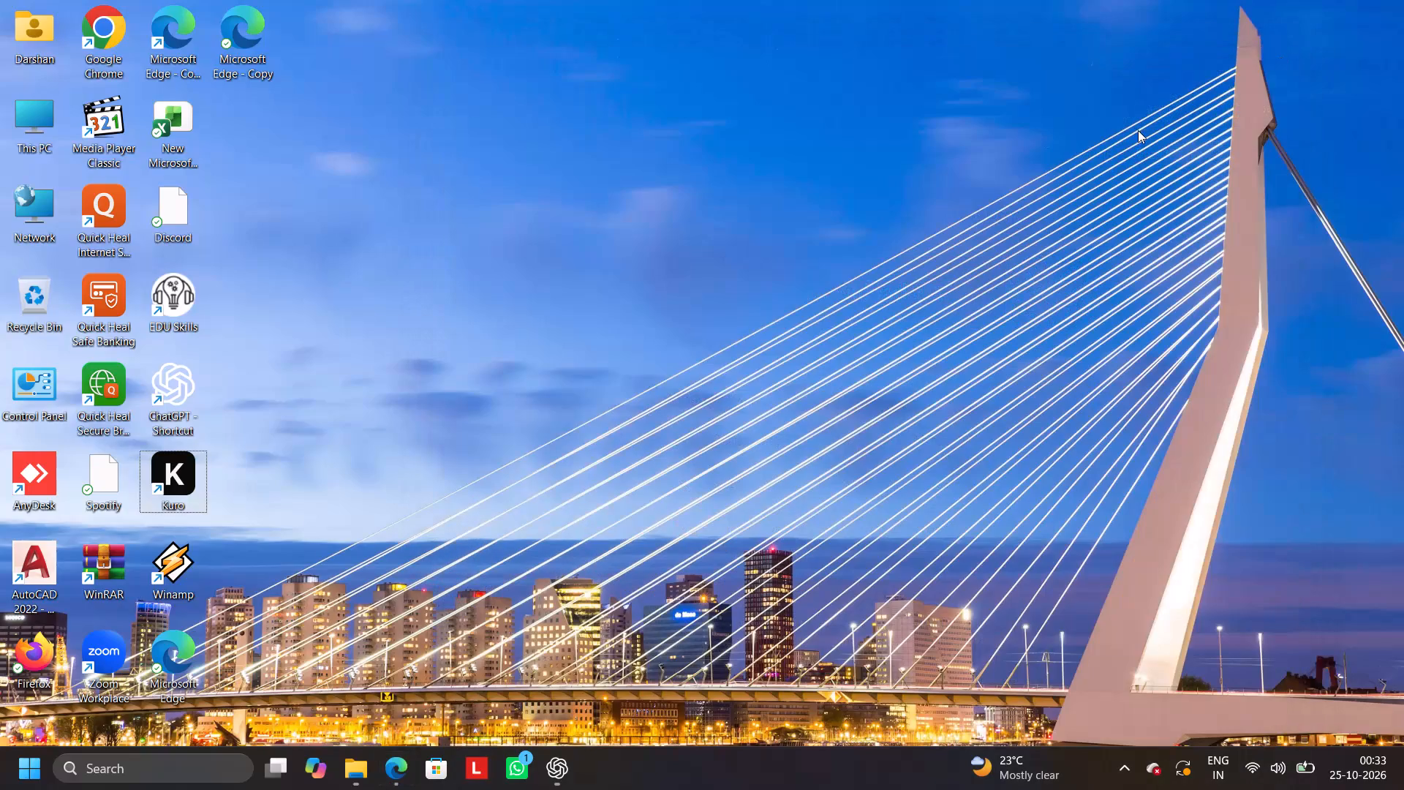
Refresh the Windows desktop.
{"action": "right_click", "coordinate": [1016, 186]}
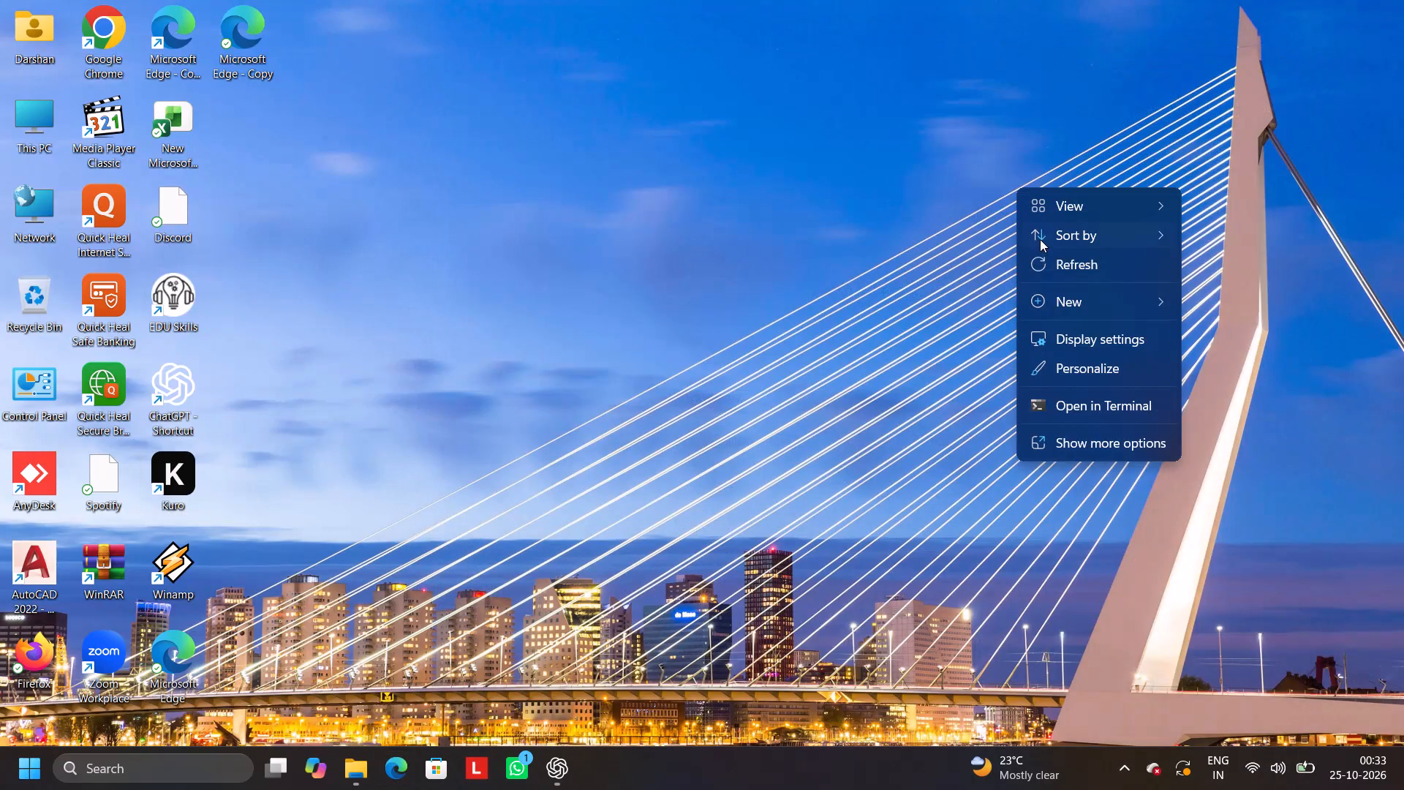
{"action": "left_click", "coordinate": [1047, 256]}
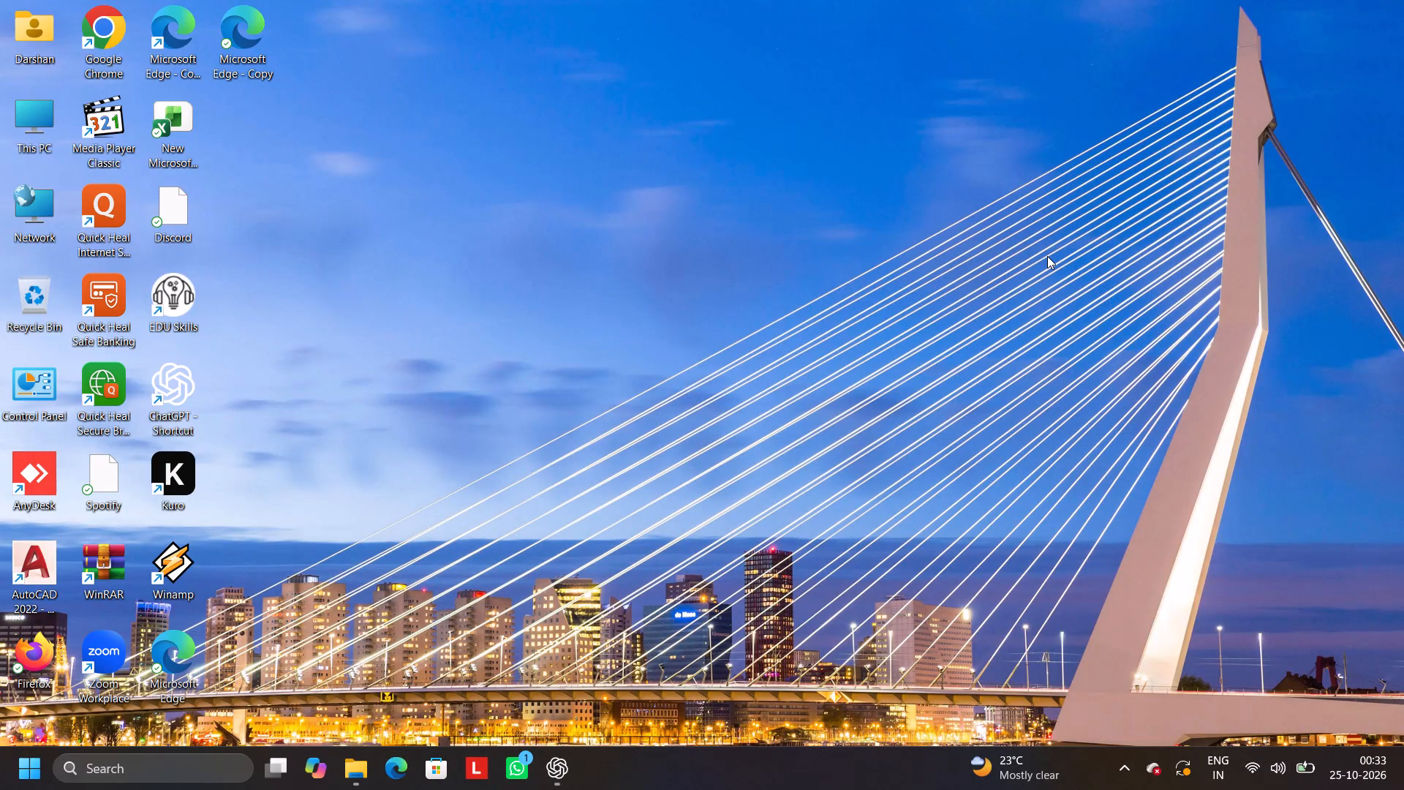